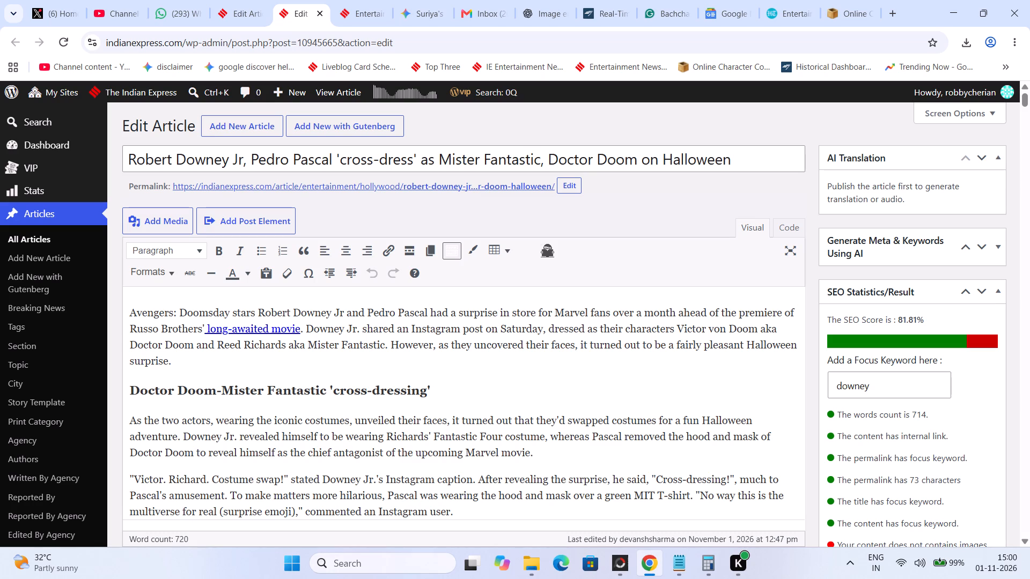
Cut "Avengers: Doomsday" from the start of the first paragraph and delete "stars" so the sentence begins with "Robert Downey Jr".
drag(230, 309, 151, 309)
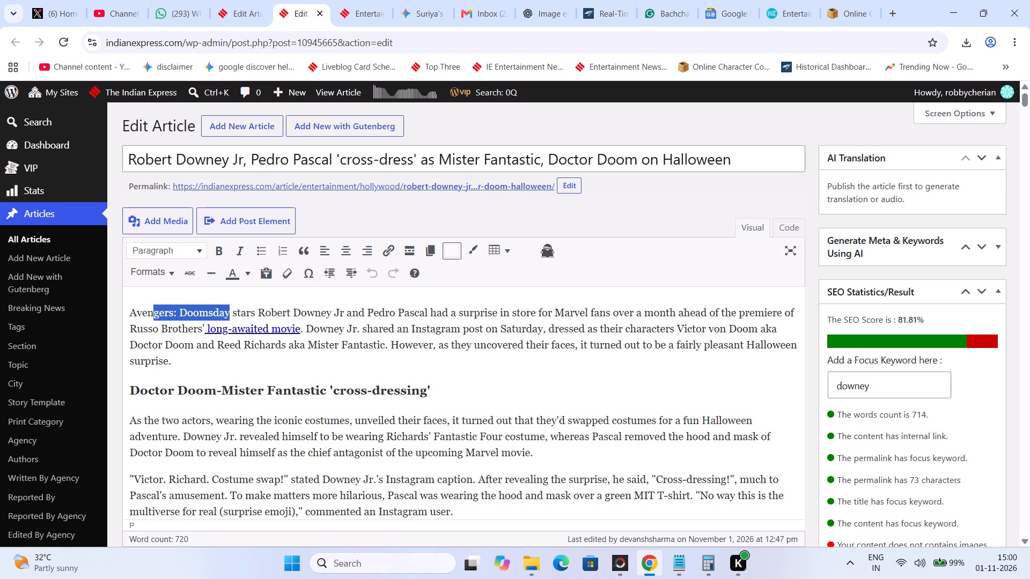
drag(151, 309, 136, 309)
drag(136, 309, 136, 309)
drag(136, 309, 130, 309)
key(ctrl+x)
key(Delete)
key(Delete)
key(Delete)
key(Delete)
key(Delete)
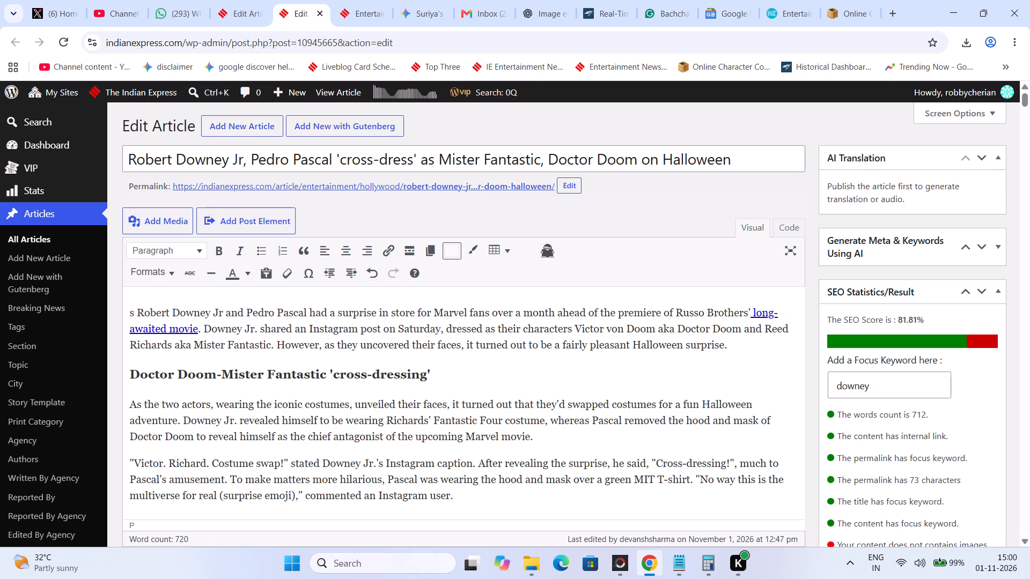
key(Delete)
key(Delete)
Paste "Avengers: Doomsday" after the linked phrase "long-awaited movie" in the first paragraph, before the full stop.
key(Right)
key(Right)
key(Right)
key(Right)
key(Right)
key(Right)
key(Right)
key(Right)
key(Right)
key(Right)
key(Right)
key(Right)
key(Right)
key(Right)
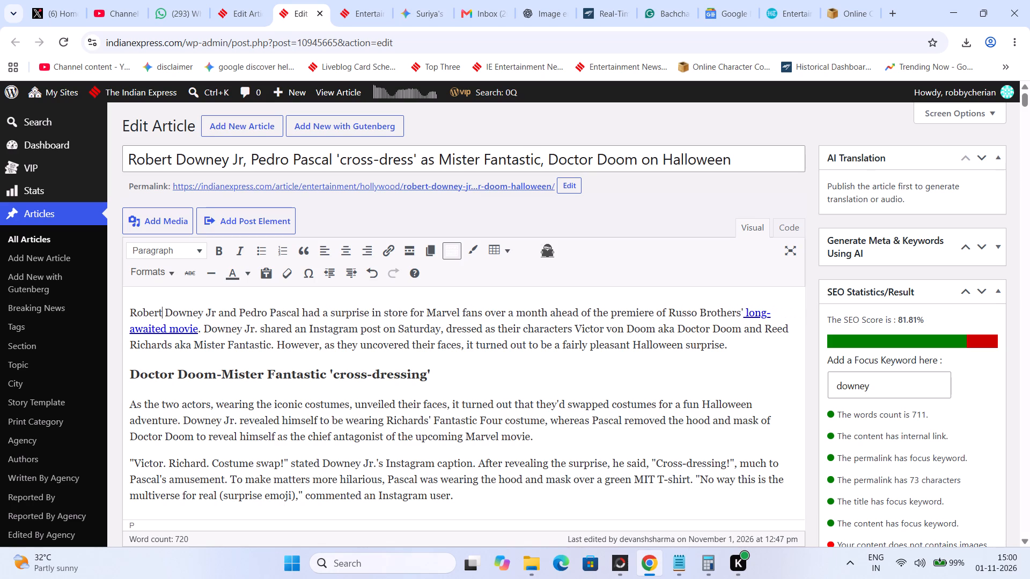
key(Down)
key(Left)
key(Left)
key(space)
key(ctrl+v)
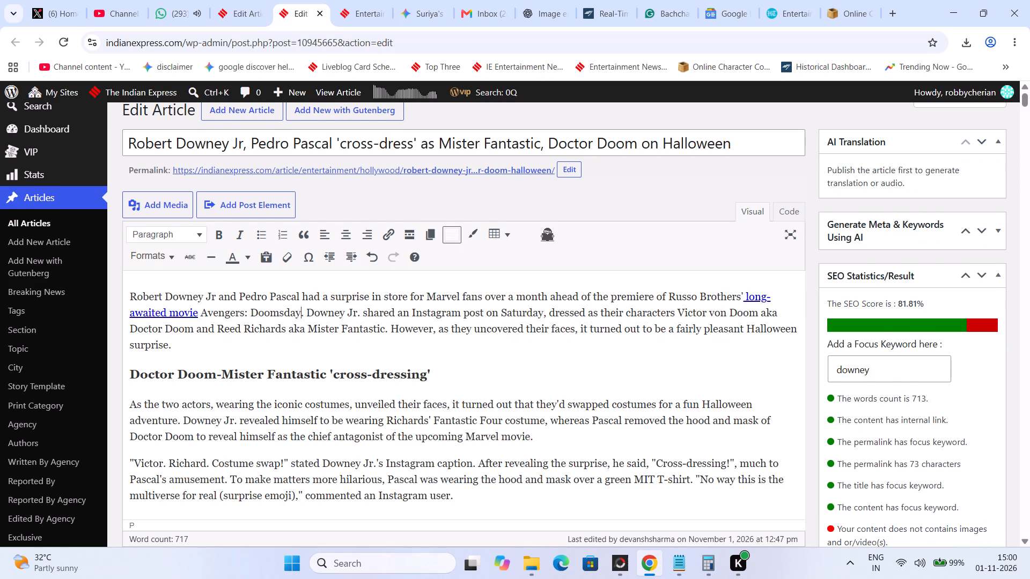
key(Up)
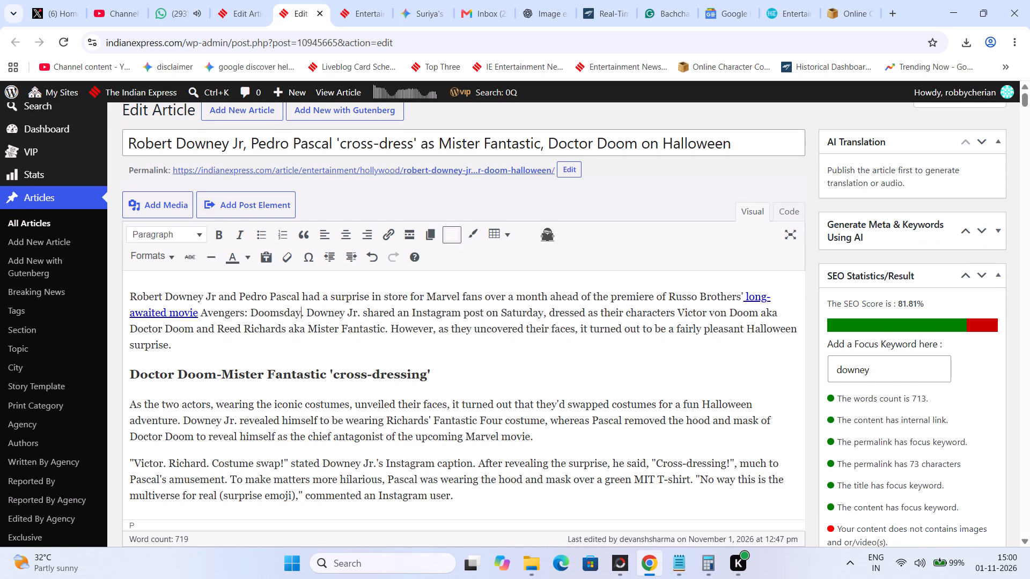
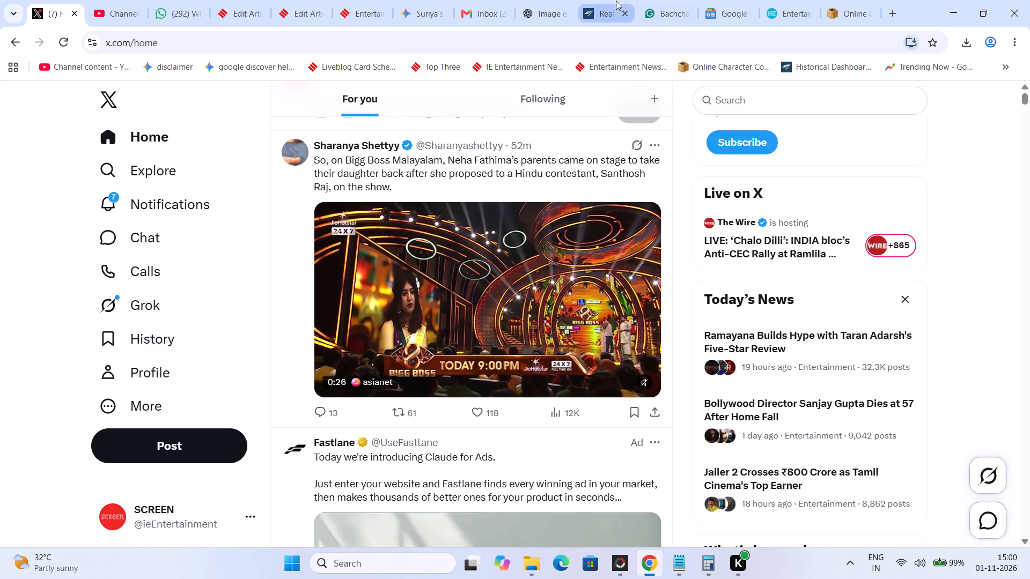
Load the new posts in the X home feed's For you timeline and look through them.
scroll(510, 275, up, 8)
click(553, 223)
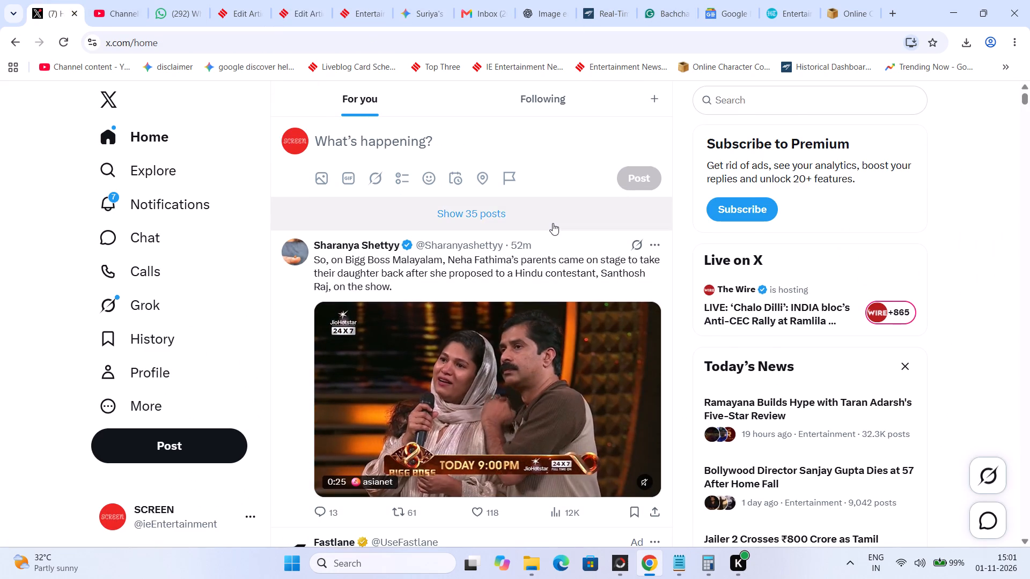
scroll(545, 261, down, 4)
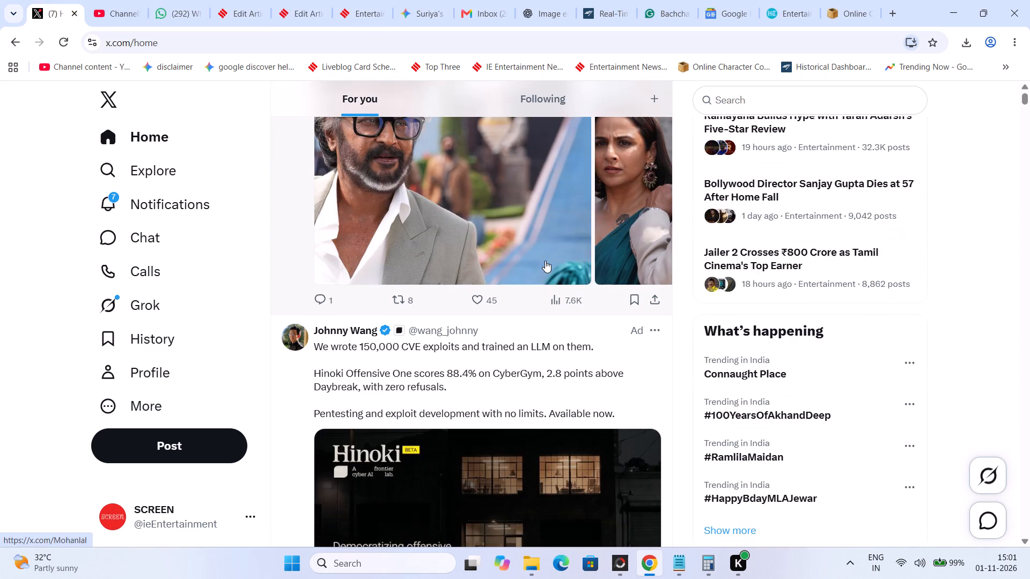
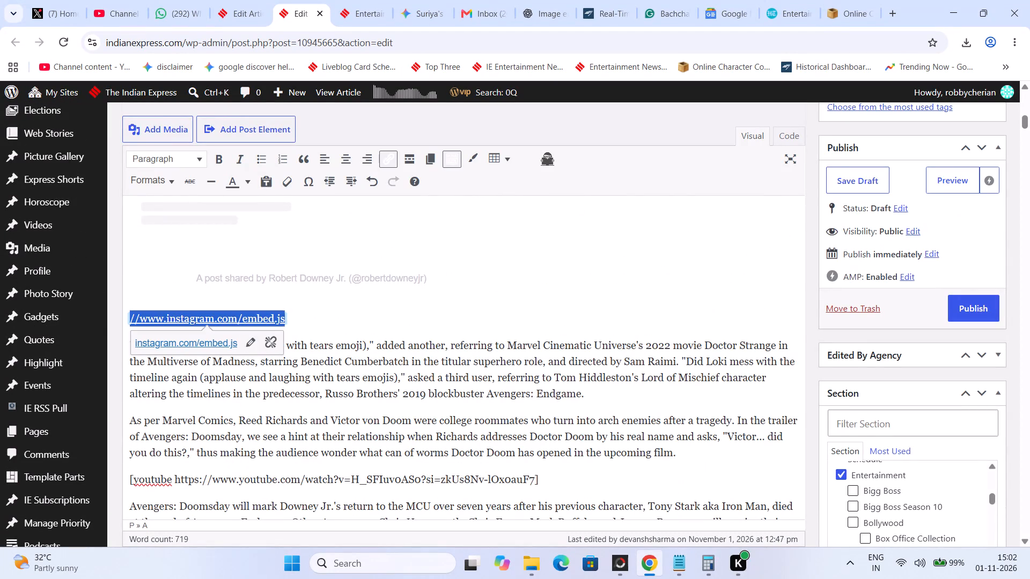
key(Delete)
key(Delete)
scroll(301, 319, down, 4)
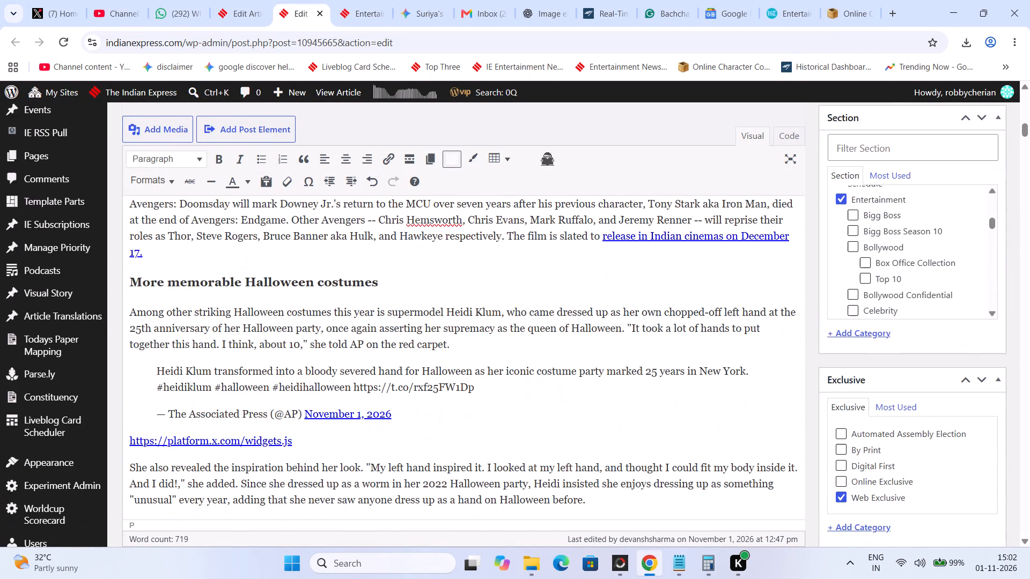
scroll(301, 319, down, 3)
triple_click(305, 234)
key(Delete)
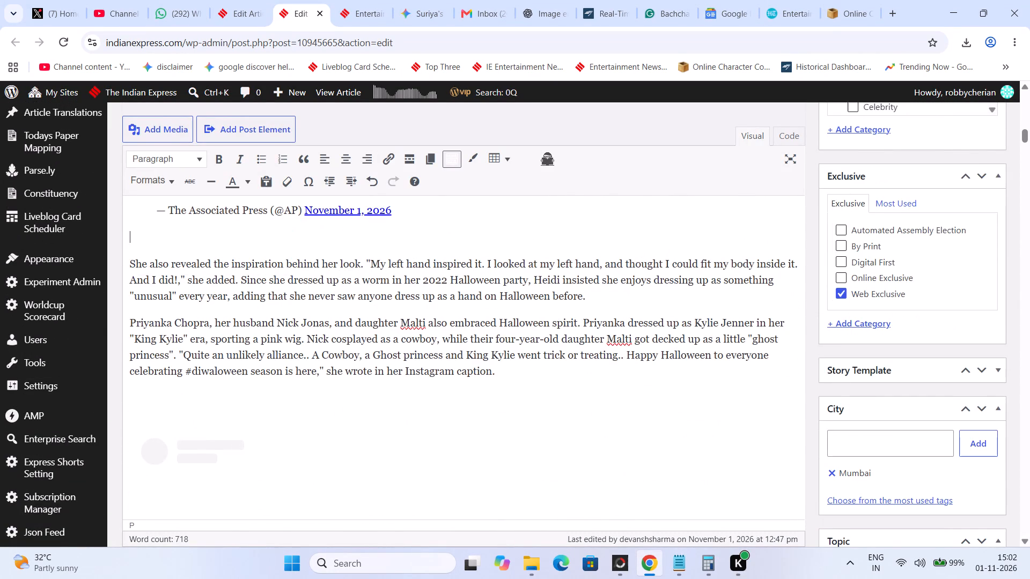
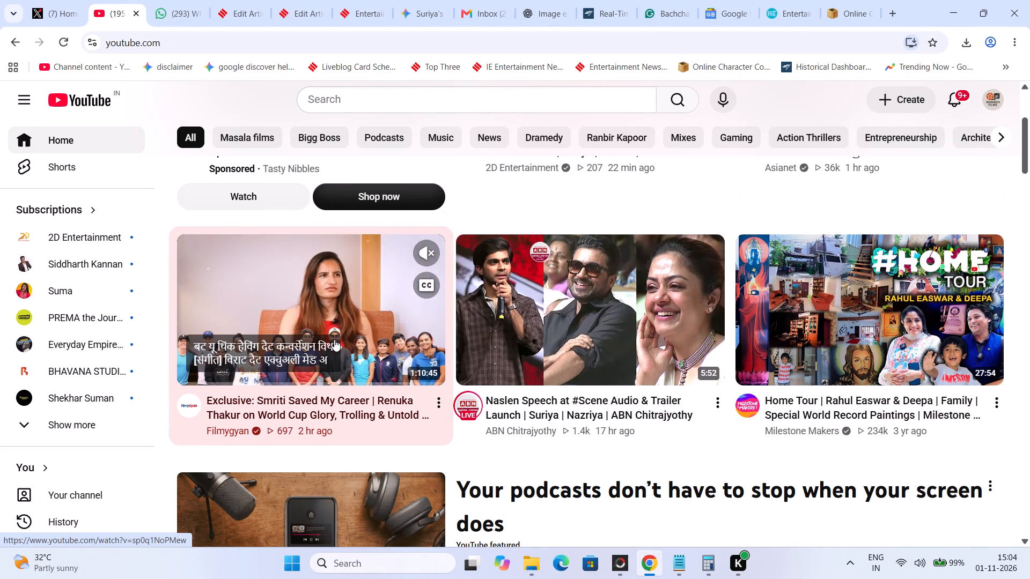
Browse the recommended videos on the YouTube home feed for recent entertainment interviews, trailers and film news.
scroll(334, 339, down, 4)
scroll(334, 339, up, 2)
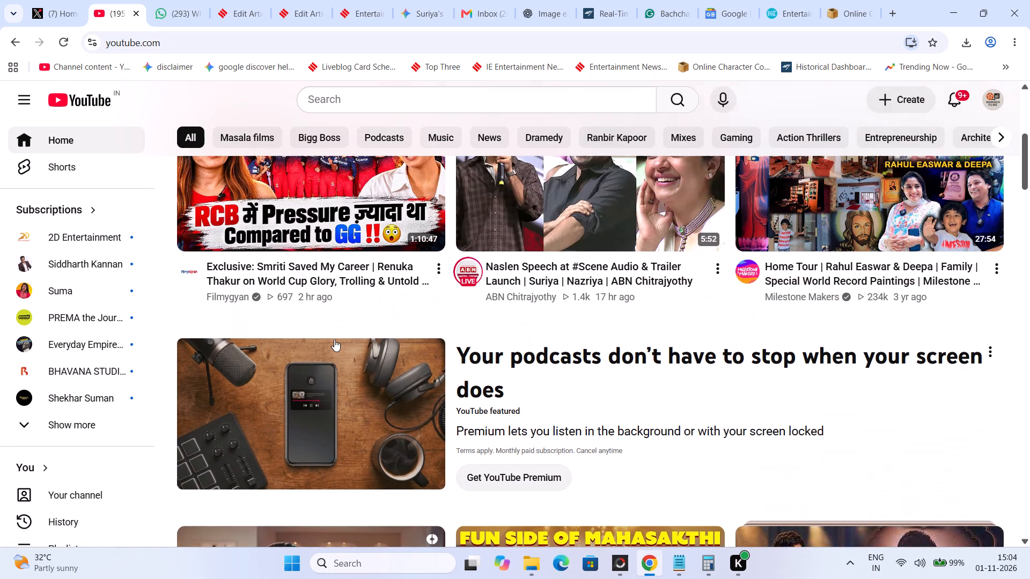
scroll(334, 339, up, 1)
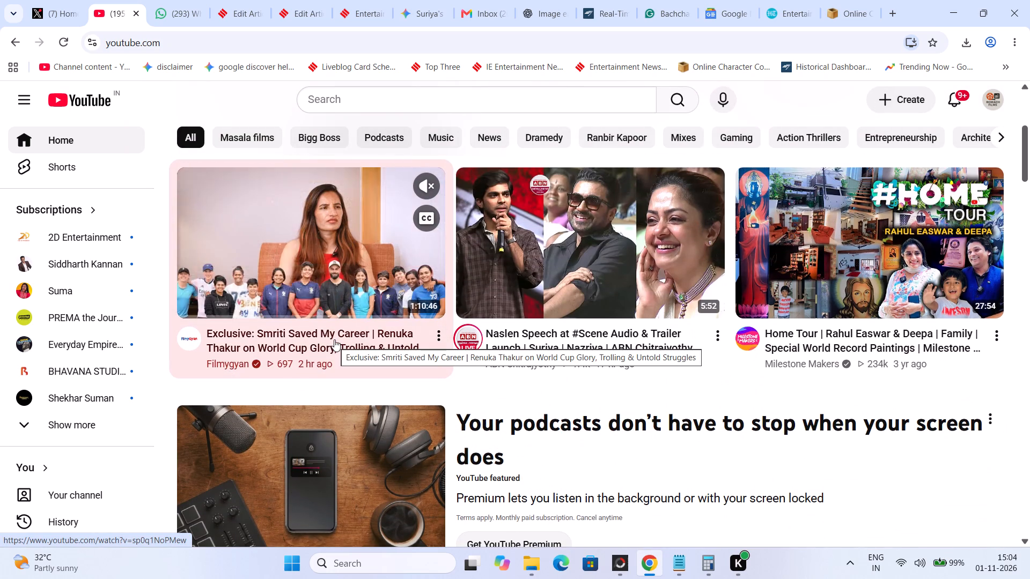
scroll(334, 339, down, 8)
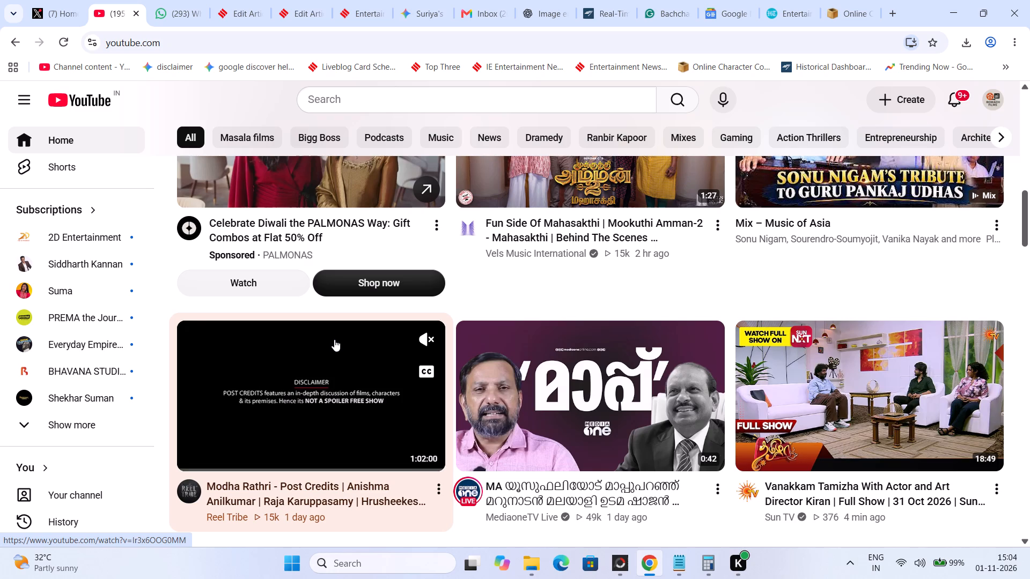
scroll(334, 339, down, 3)
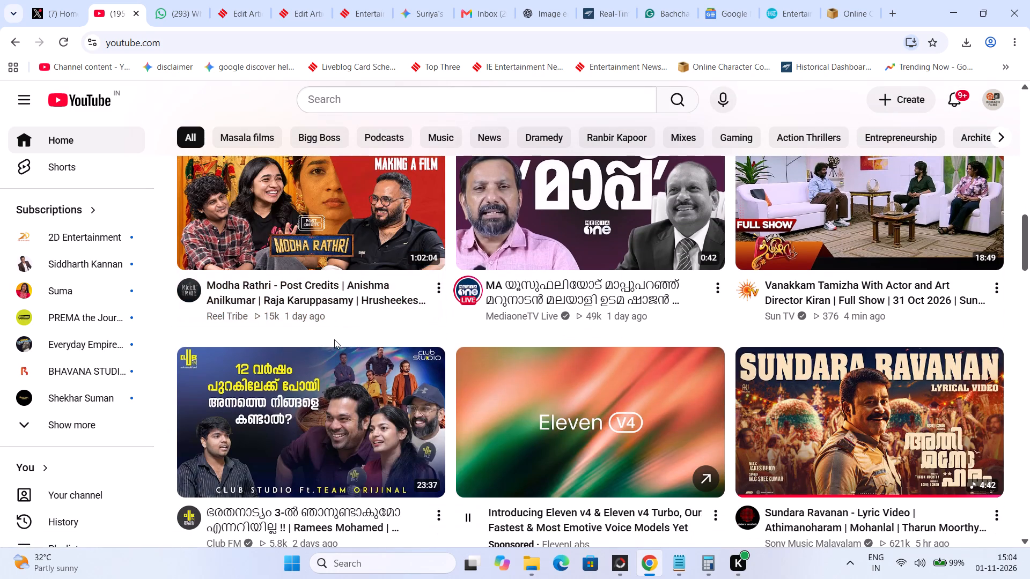
scroll(334, 339, down, 2)
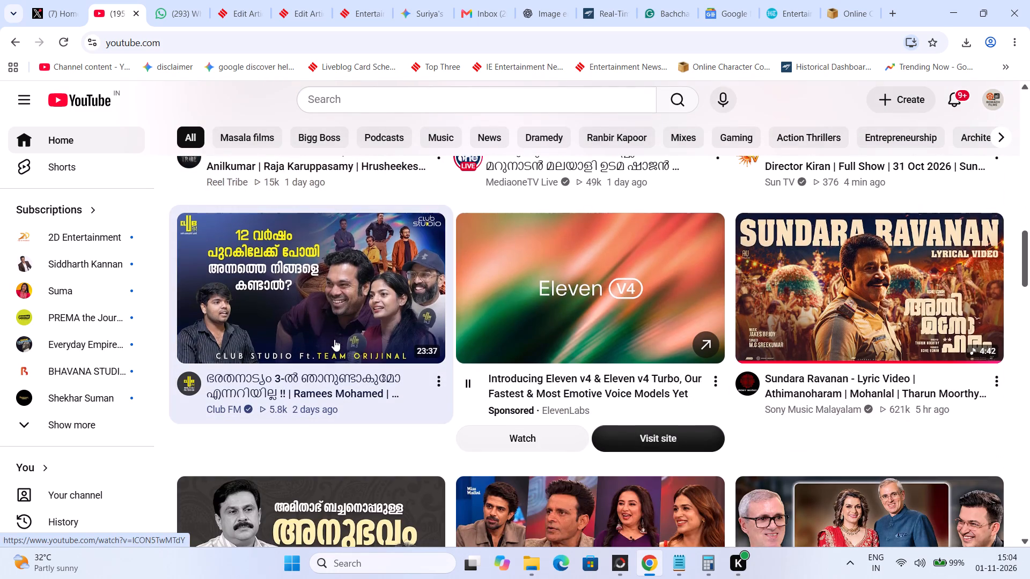
Switch to the WordPress article editor holding the Robert Downey Jr and Pedro Pascal Halloween 'cross-dress' story.
click(299, 0)
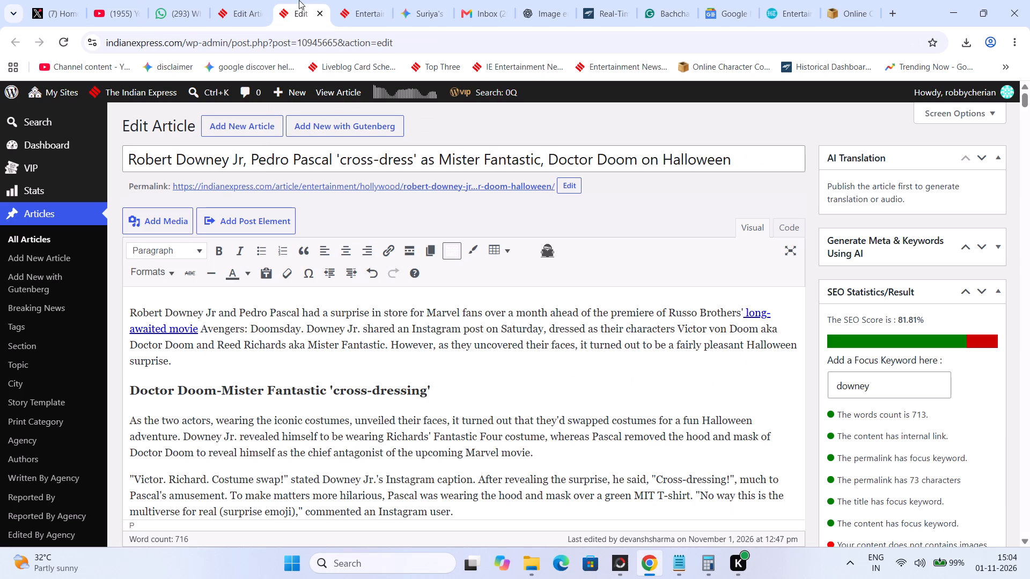
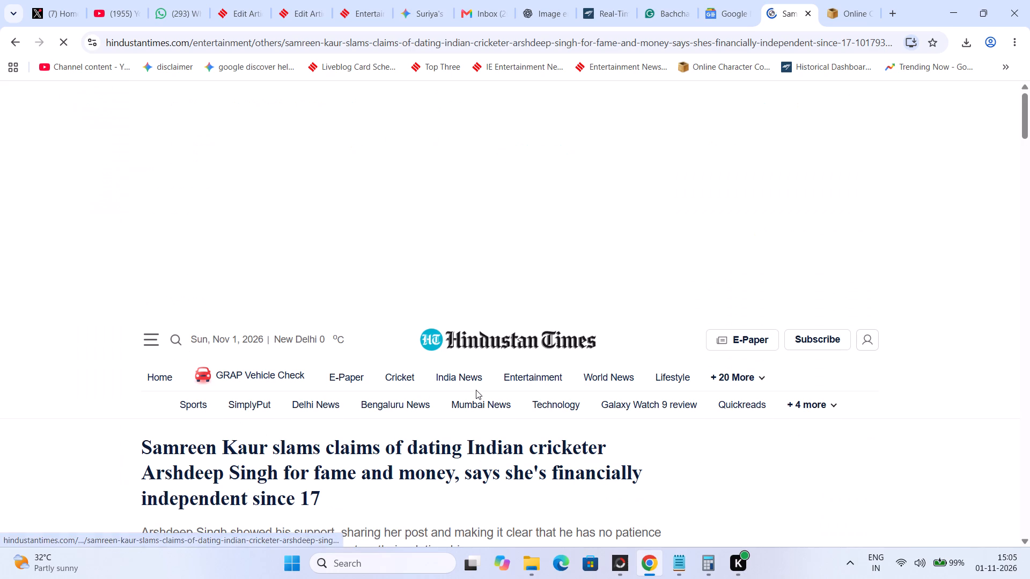
Read the Hindustan Times article on Samreen Kaur's response to dating-for-fame claims, including her Instagram statement and Arshdeep Singh's supporting message.
scroll(476, 390, down, 10)
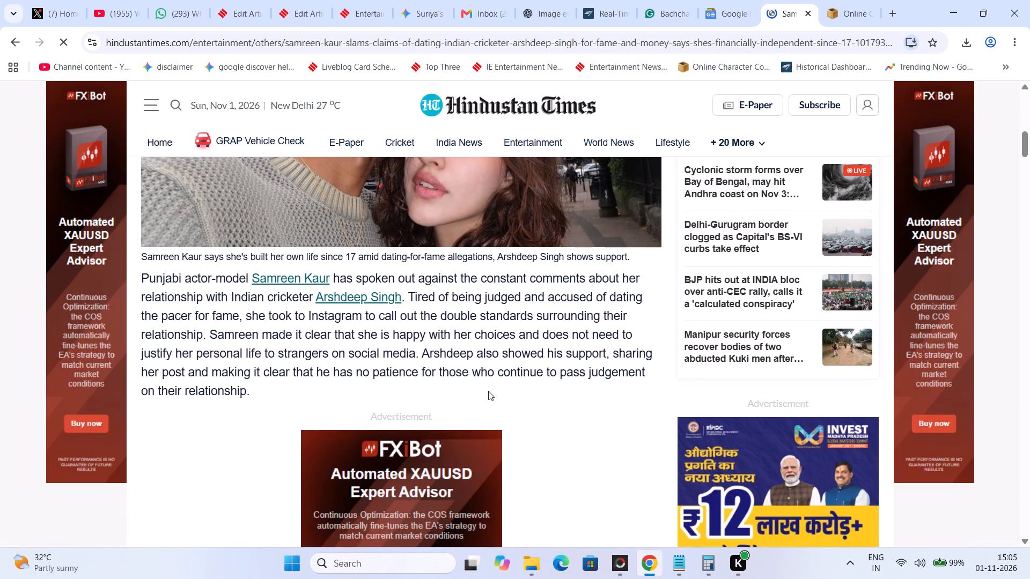
scroll(488, 391, down, 7)
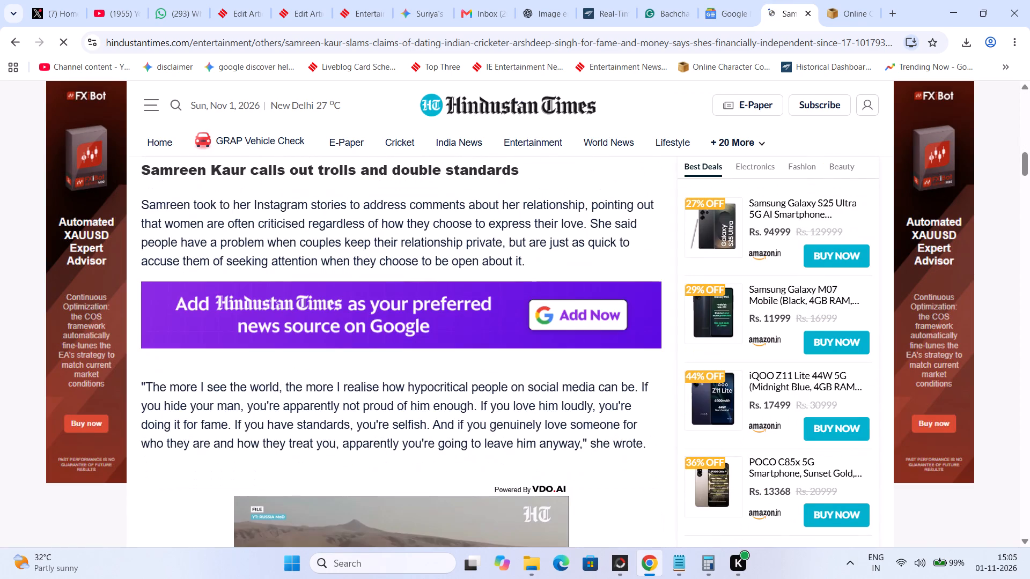
scroll(488, 391, down, 12)
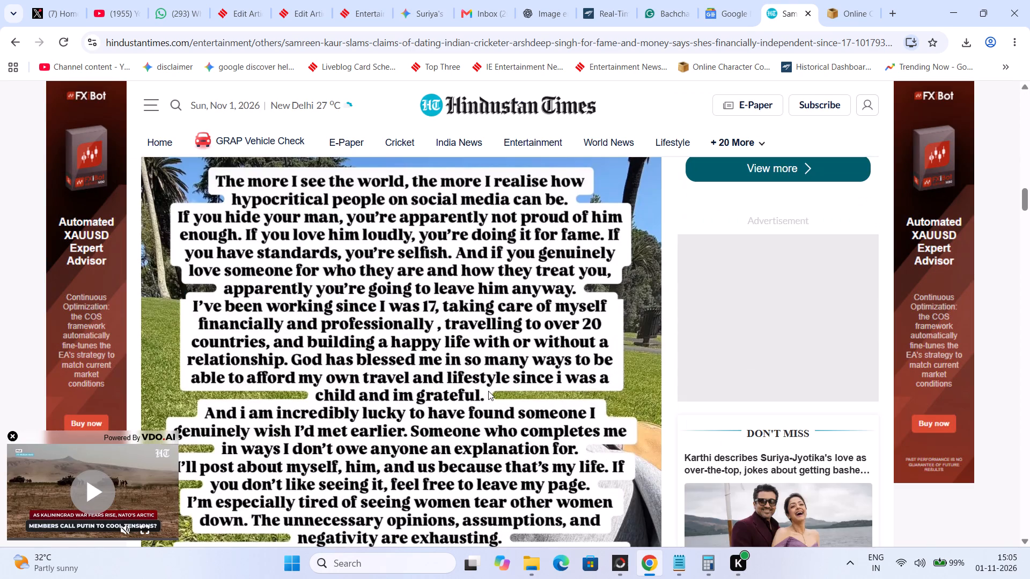
scroll(488, 391, down, 9)
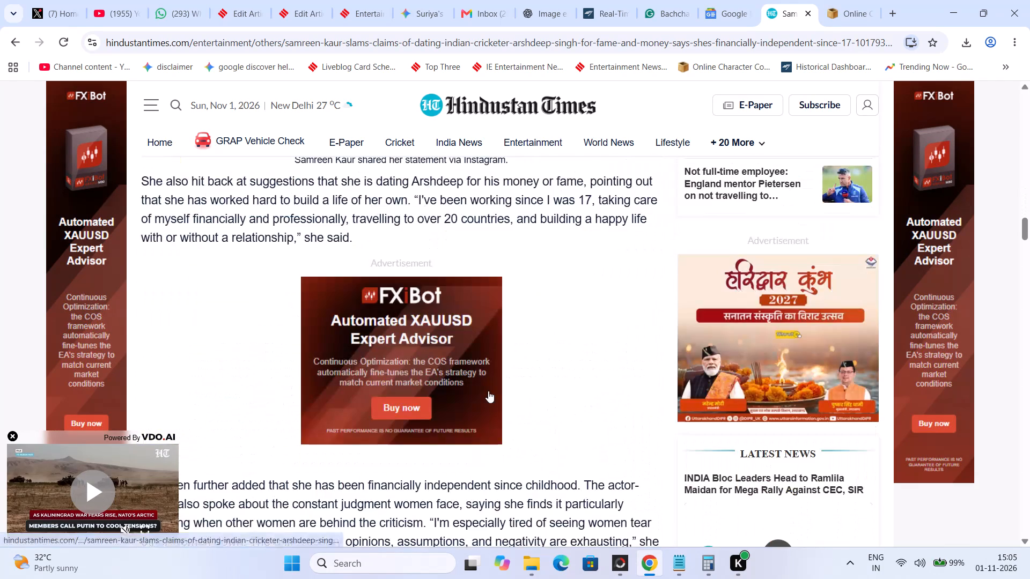
scroll(488, 391, down, 12)
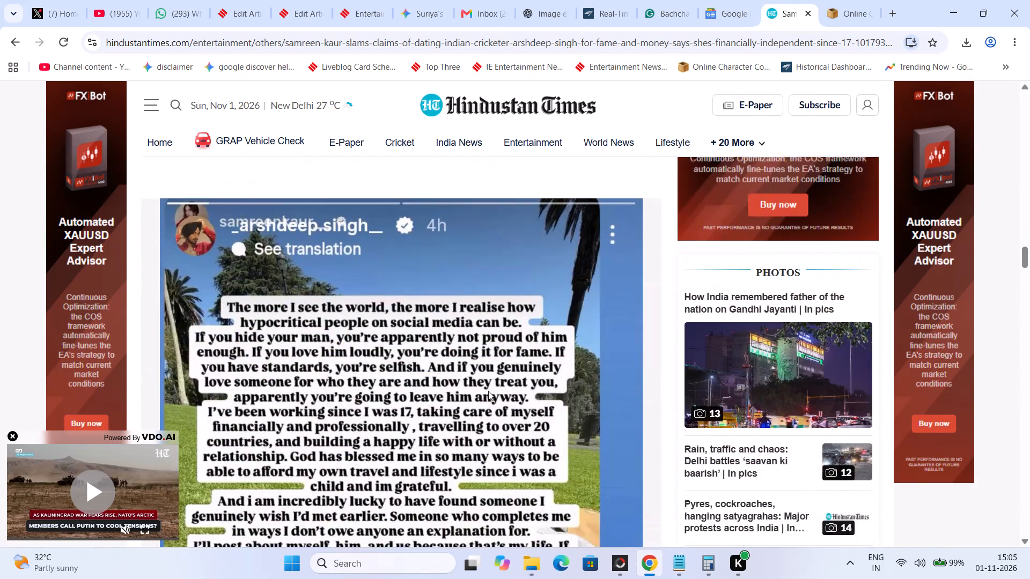
scroll(488, 391, down, 13)
Copy the web address of the Hindustan Times article about Samreen Kaur and Arshdeep Singh.
click(607, 44)
right_click(607, 44)
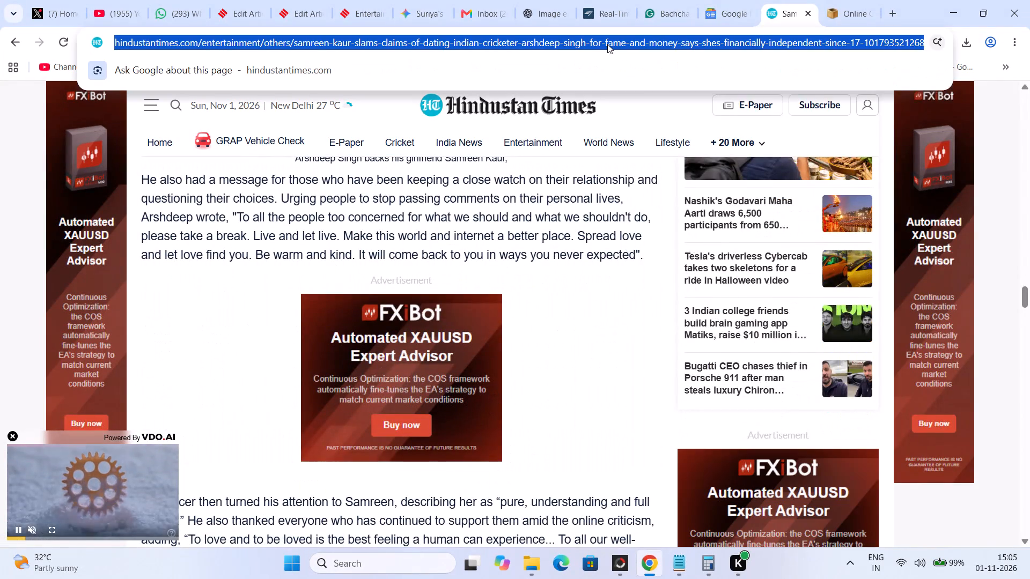
click(650, 177)
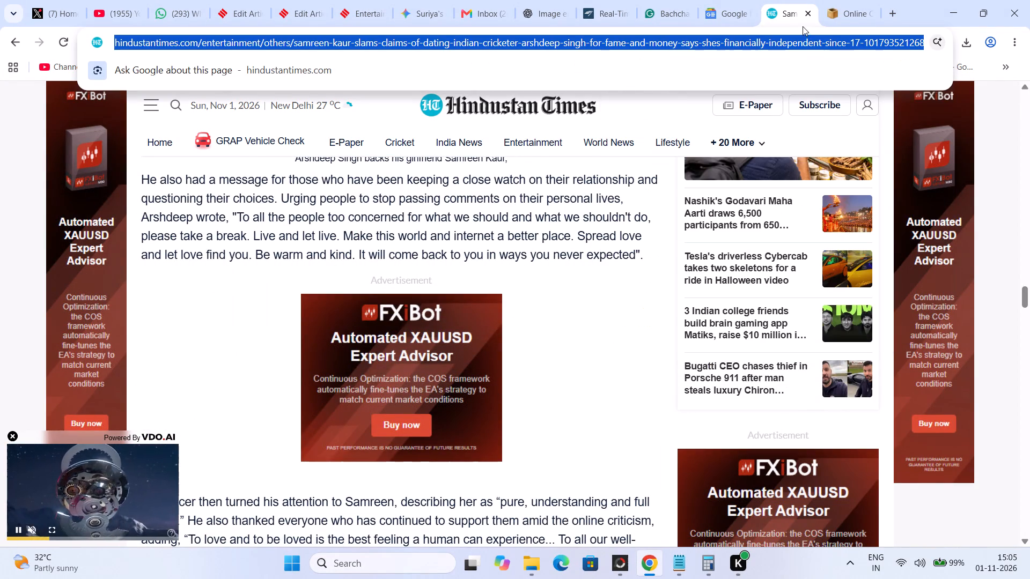
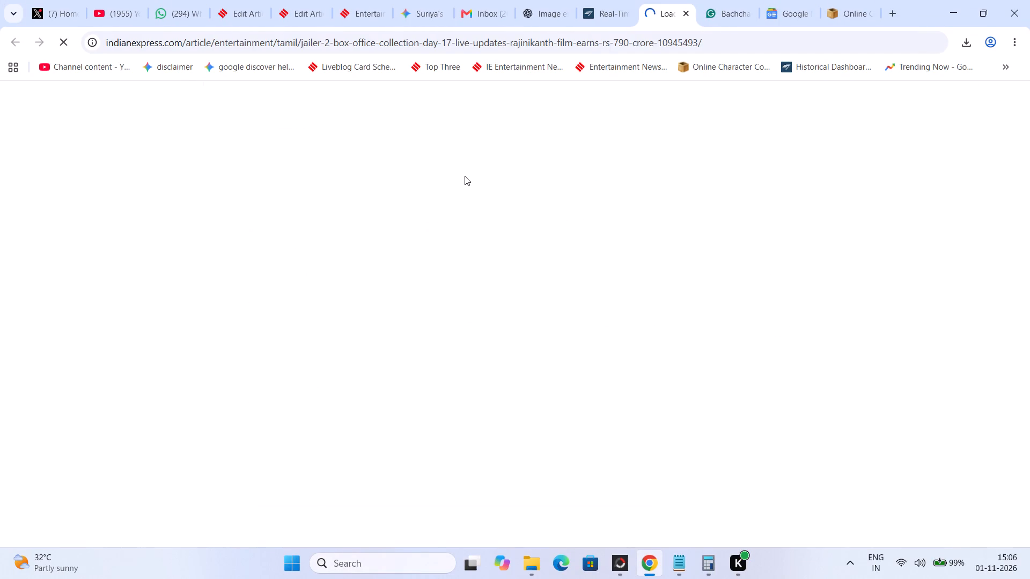
Highlight the opening words of the headline on the published Jailer 2 Day 17 box office live-updates article.
drag(187, 466, 356, 448)
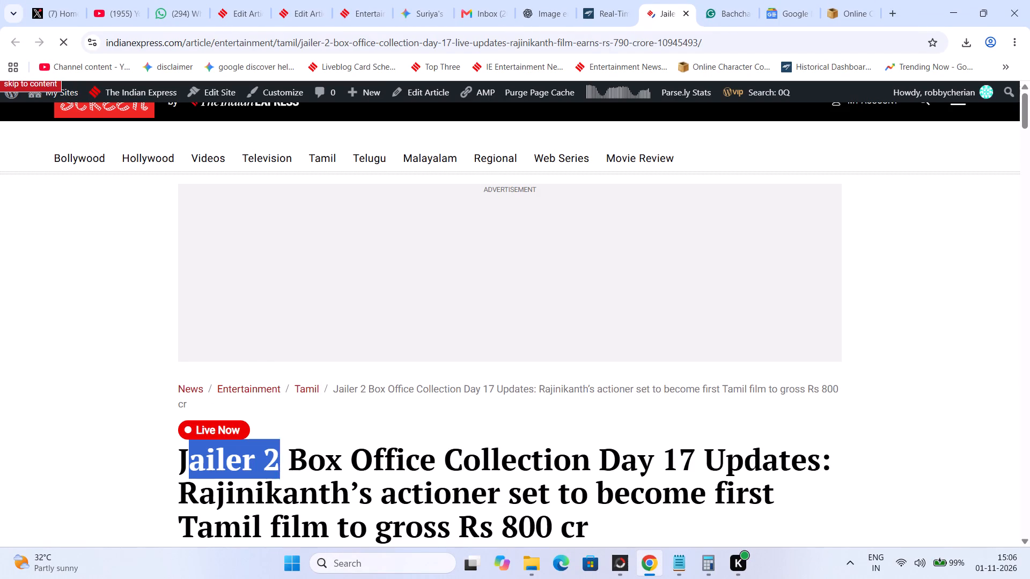
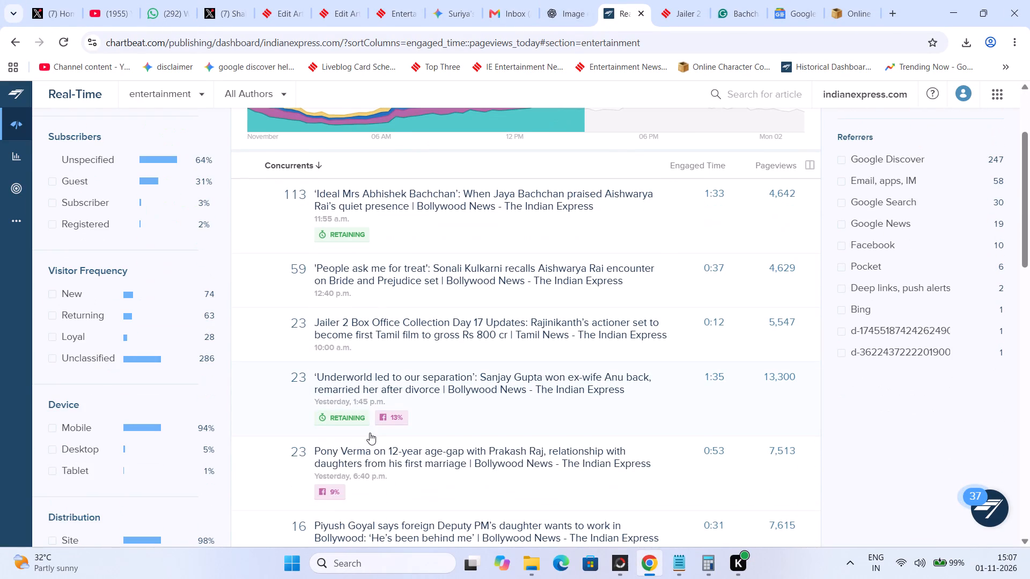
Open the list of site sections on the real-time traffic dashboard currently filtered to entertainment.
scroll(369, 421, up, 4)
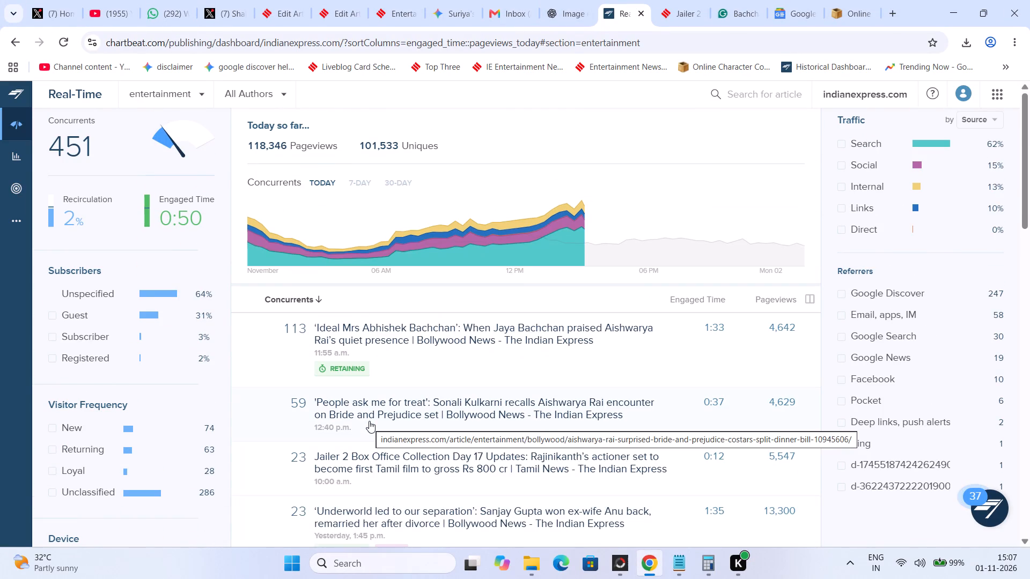
click(150, 109)
click(165, 94)
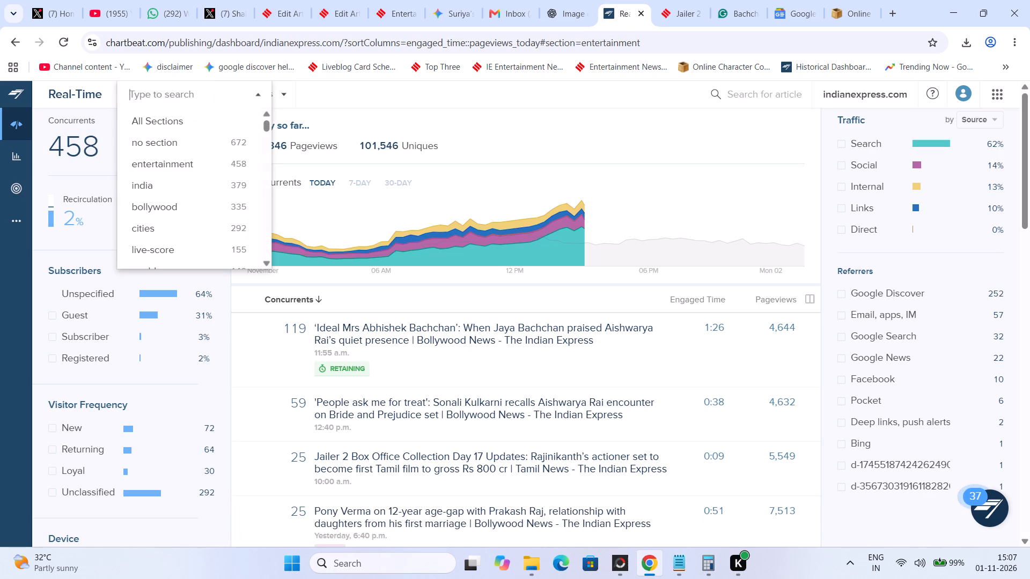
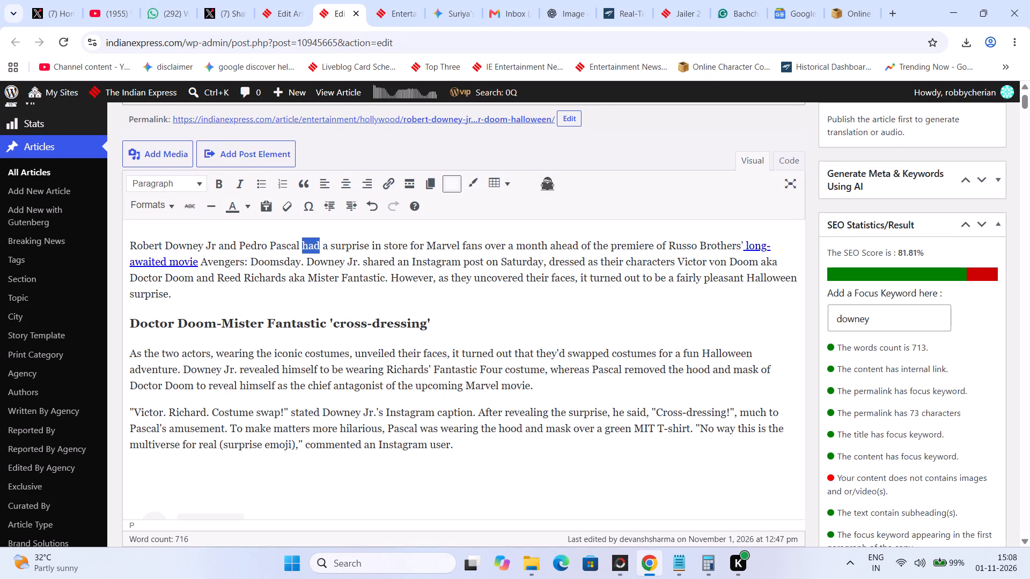
drag(318, 241, 318, 241)
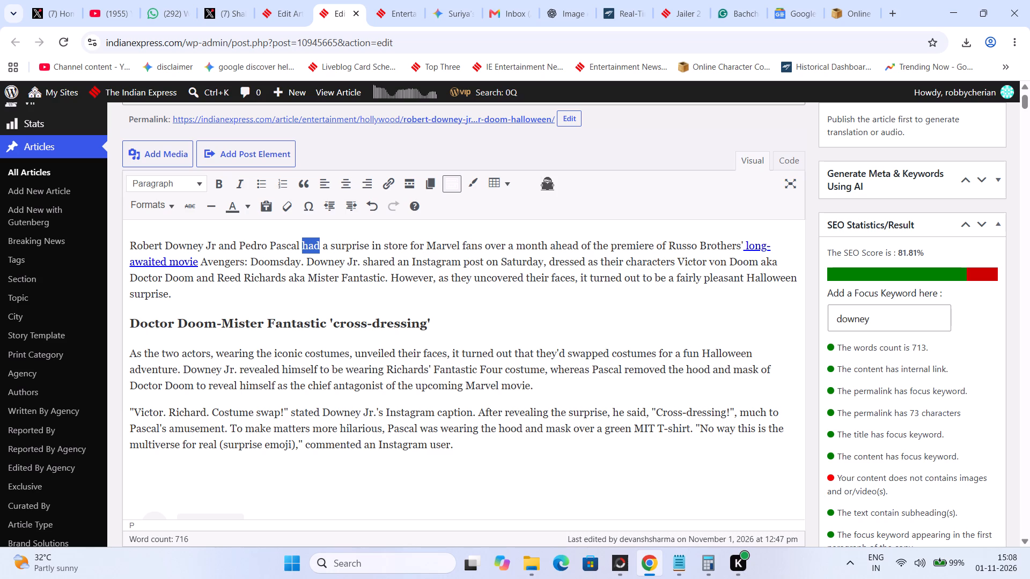
click(275, 250)
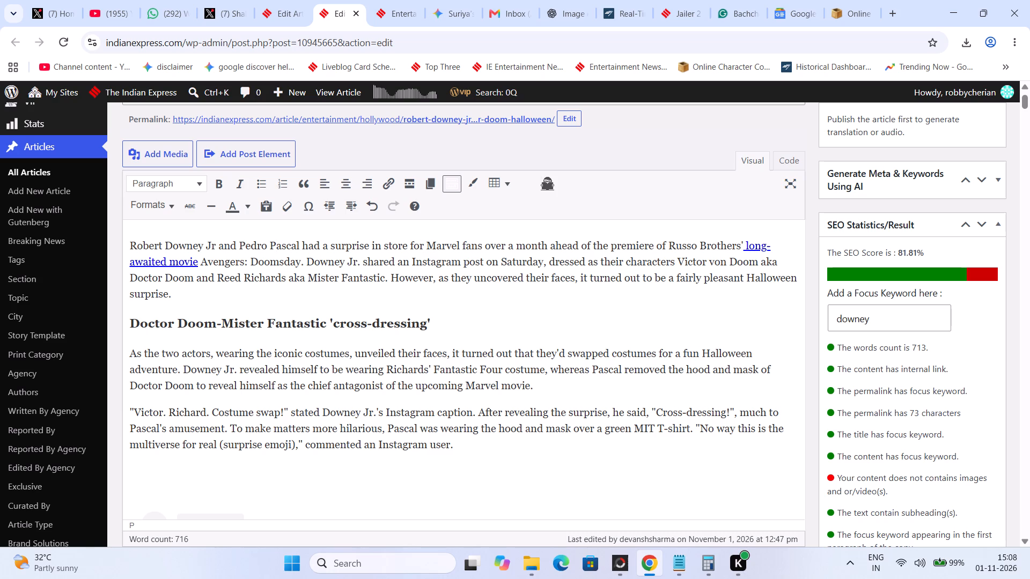
click(297, 253)
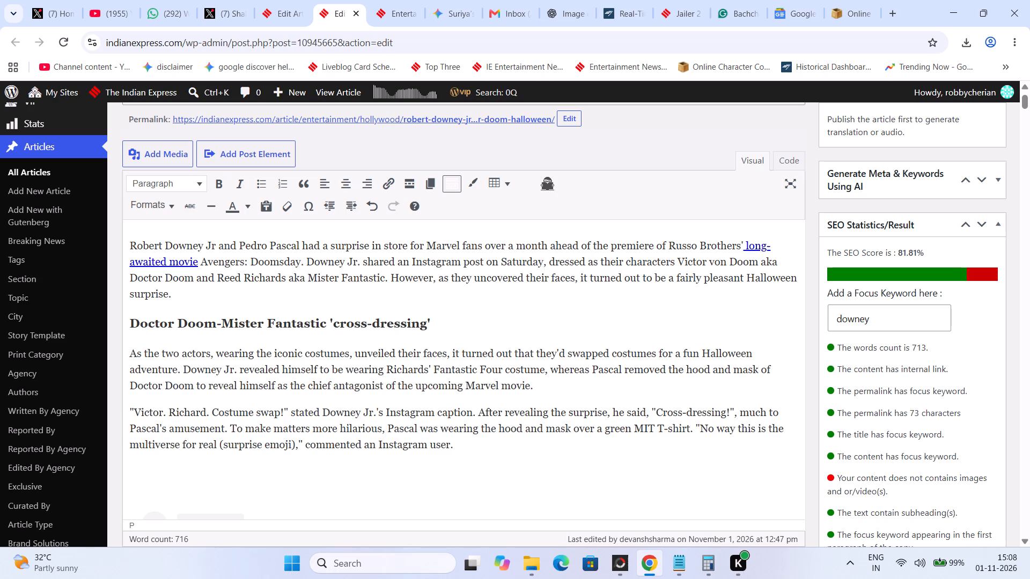
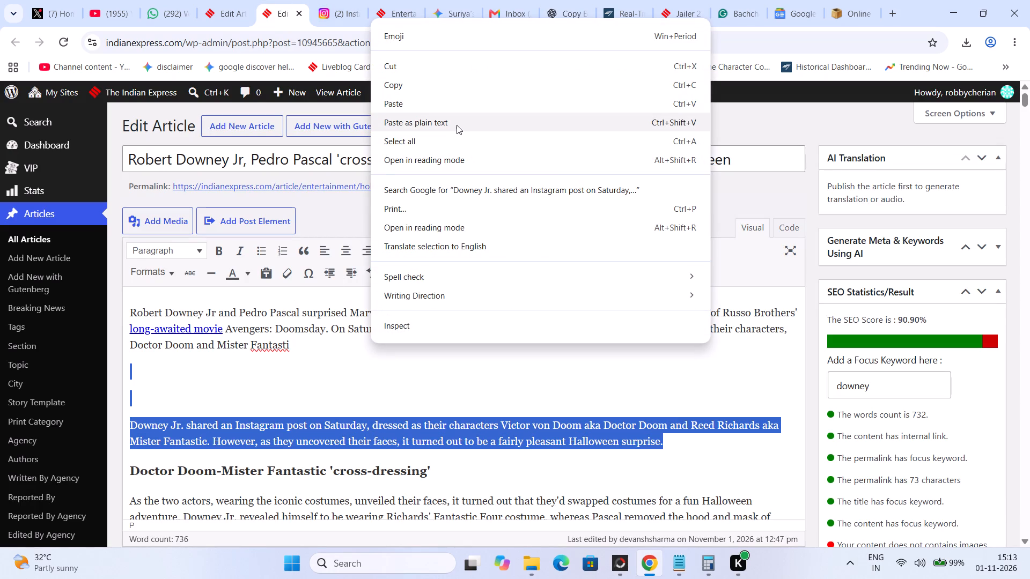
click(457, 125)
click(291, 343)
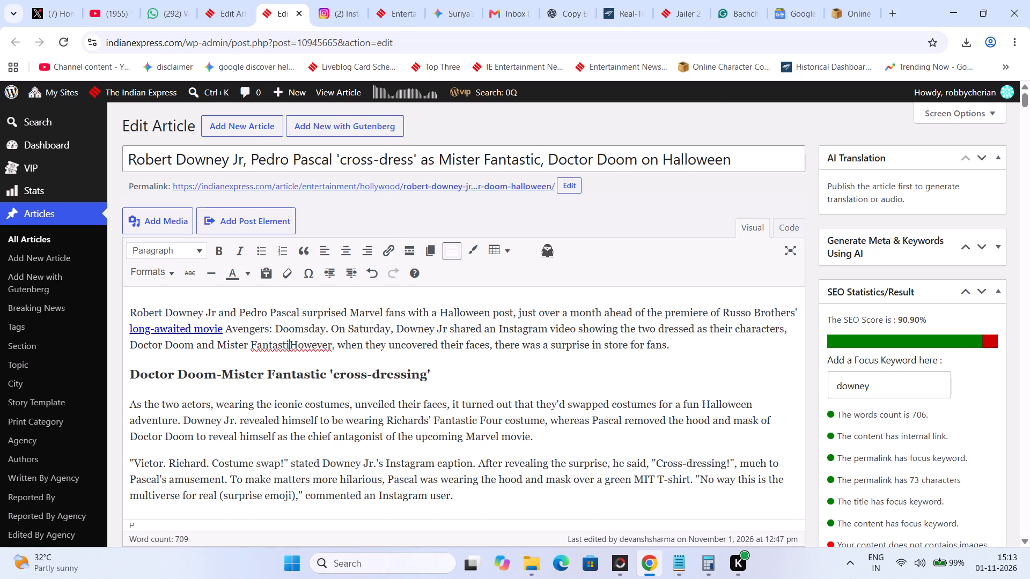
text(.)
key(space)
Delete the comma after "characters" in the opening paragraph's sentence about Doctor Doom and Mister Fantastic.
key(Left)
key(Left)
key(Left)
key(Left)
key(Left)
key(Left)
key(Left)
key(Left)
key(Left)
key(Left)
key(Left)
key(Left)
key(Left)
key(Left)
key(Left)
key(Left)
key(Left)
key(Left)
key(Left)
key(Left)
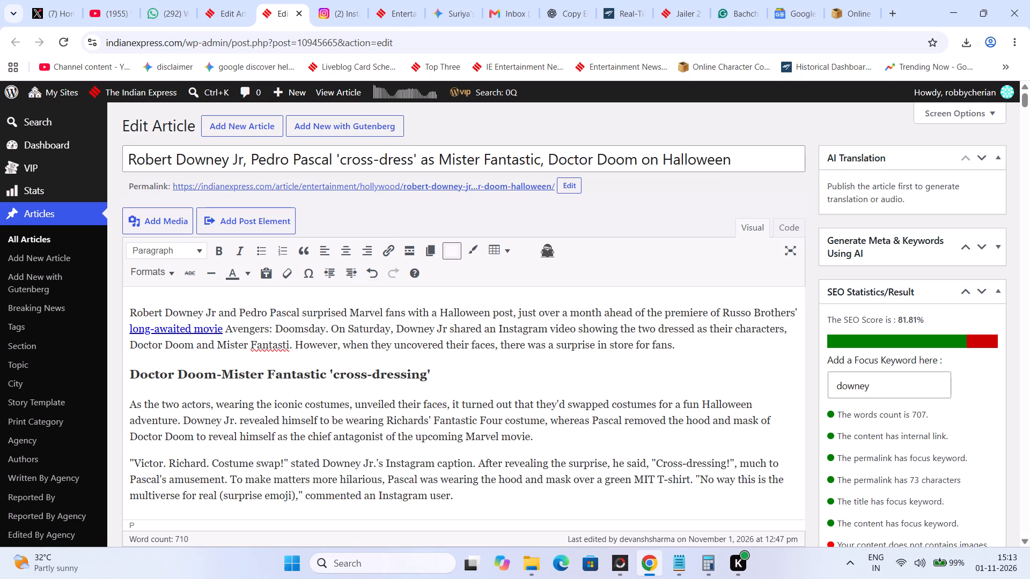
key(Right)
key(BackSpace)
Insert "have" before "surprised Marvel fans" in the article's opening sentence.
click(301, 302)
text(has)
key(space)
key(Up)
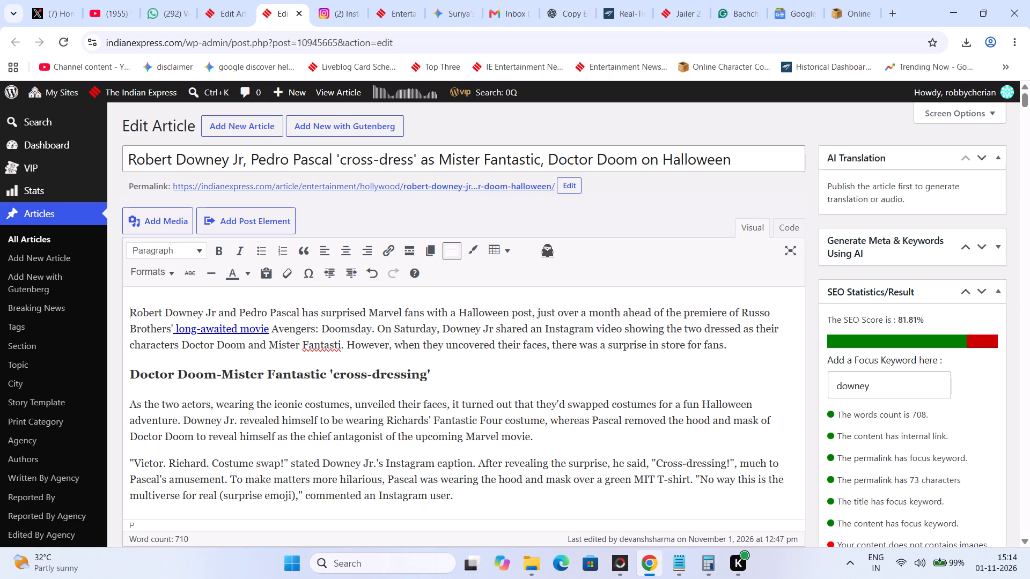
key(c)
key(BackSpace)
key(BackSpace)
key(Right)
key(Right)
key(Right)
key(Right)
key(Right)
key(Right)
key(Right)
key(Right)
key(Right)
key(Right)
key(Right)
key(Right)
key(Right)
key(Right)
key(Right)
key(Right)
key(Right)
key(Right)
key(Right)
key(Right)
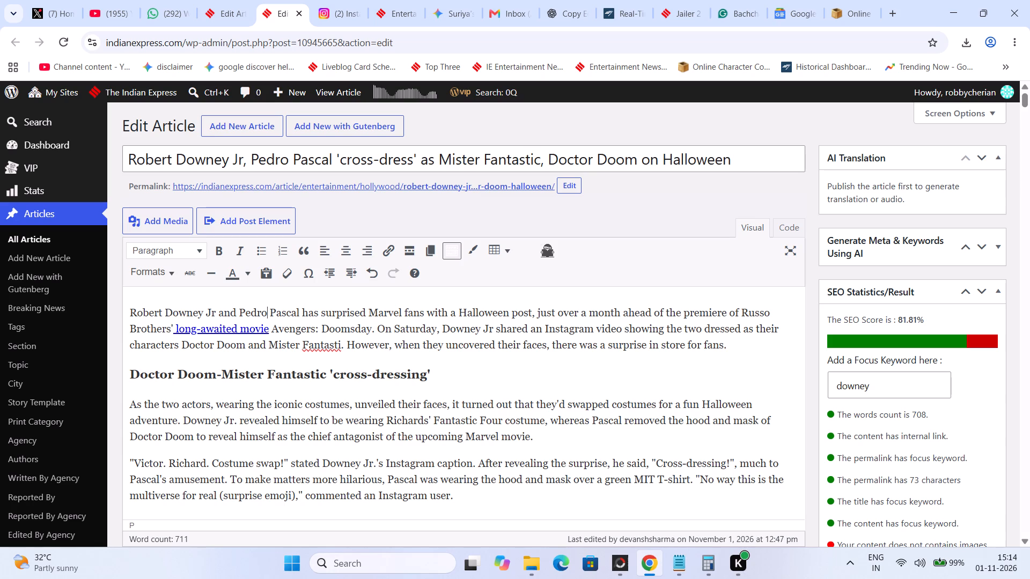
key(Right)
key(BackSpace)
text(ve)
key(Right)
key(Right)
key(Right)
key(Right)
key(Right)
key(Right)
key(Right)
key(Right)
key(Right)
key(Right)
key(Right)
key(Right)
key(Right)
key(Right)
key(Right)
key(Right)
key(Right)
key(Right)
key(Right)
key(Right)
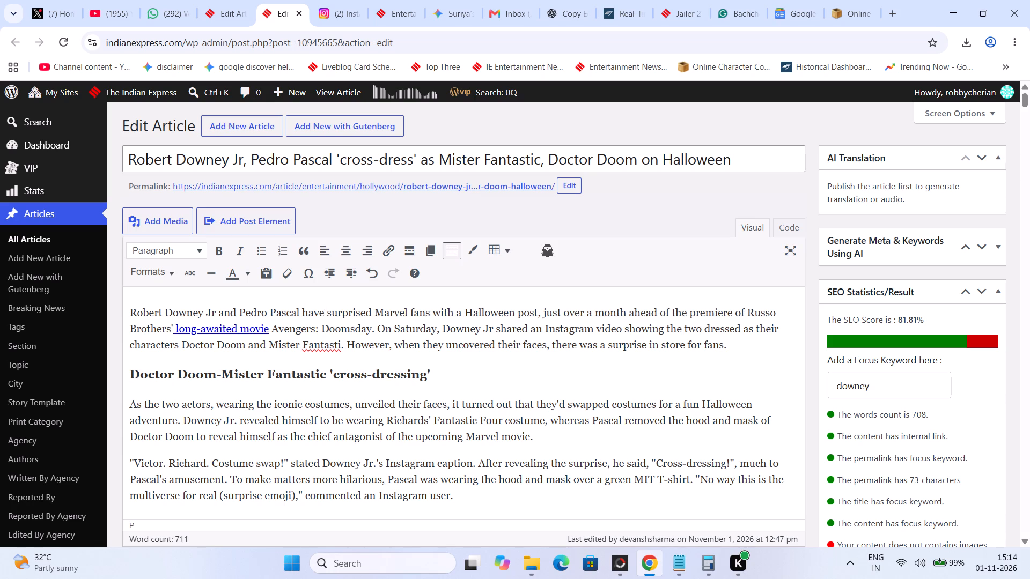
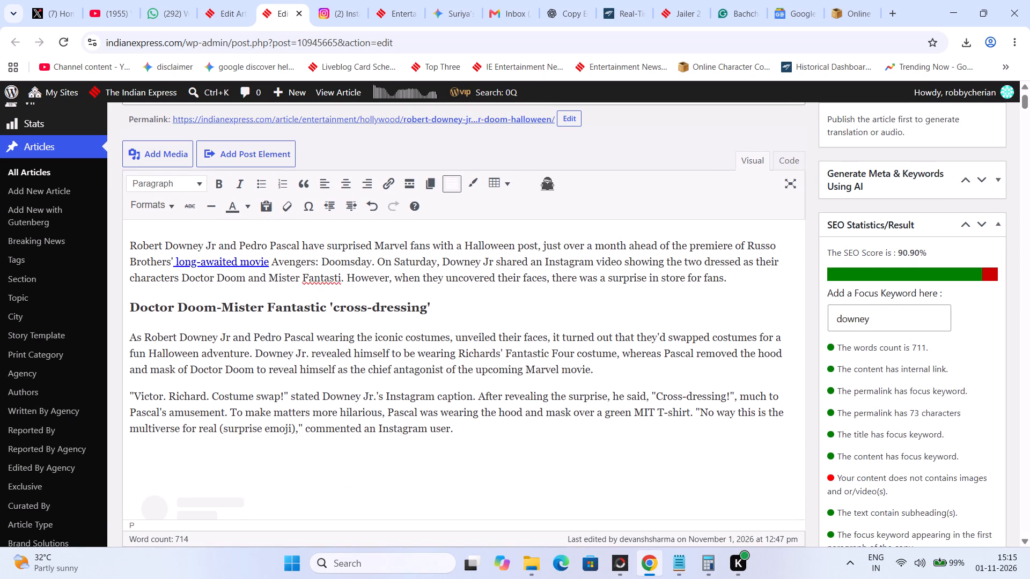
Start a new paragraph at the quote "No way this is the multiverse for real", removing the space before it.
scroll(526, 402, down, 2)
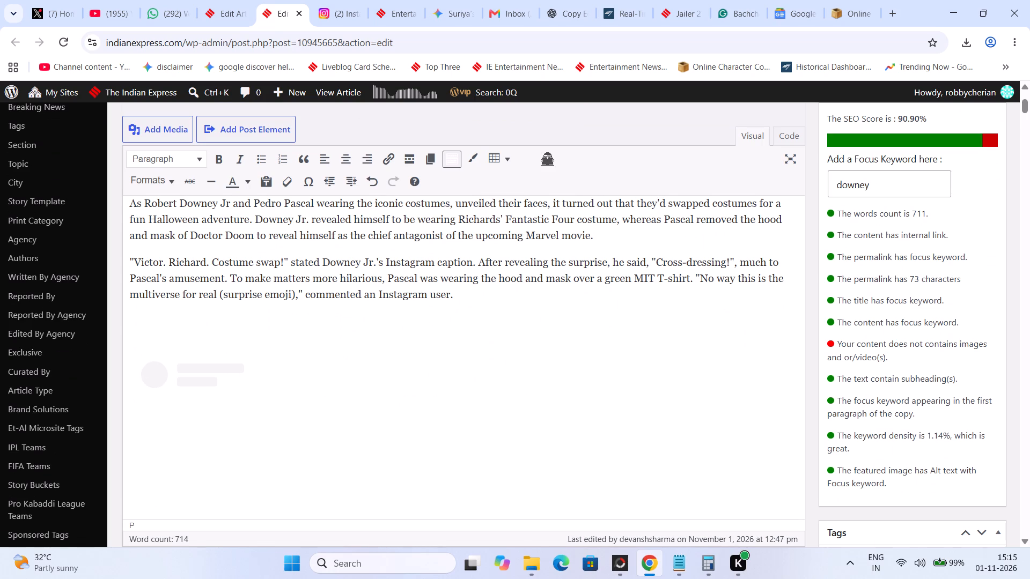
scroll(459, 350, up, 1)
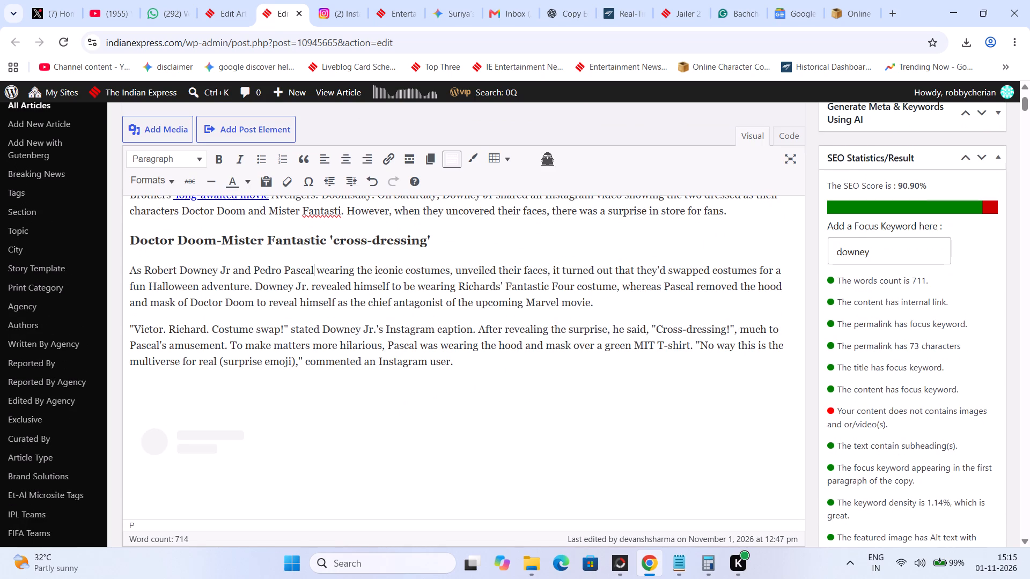
click(526, 352)
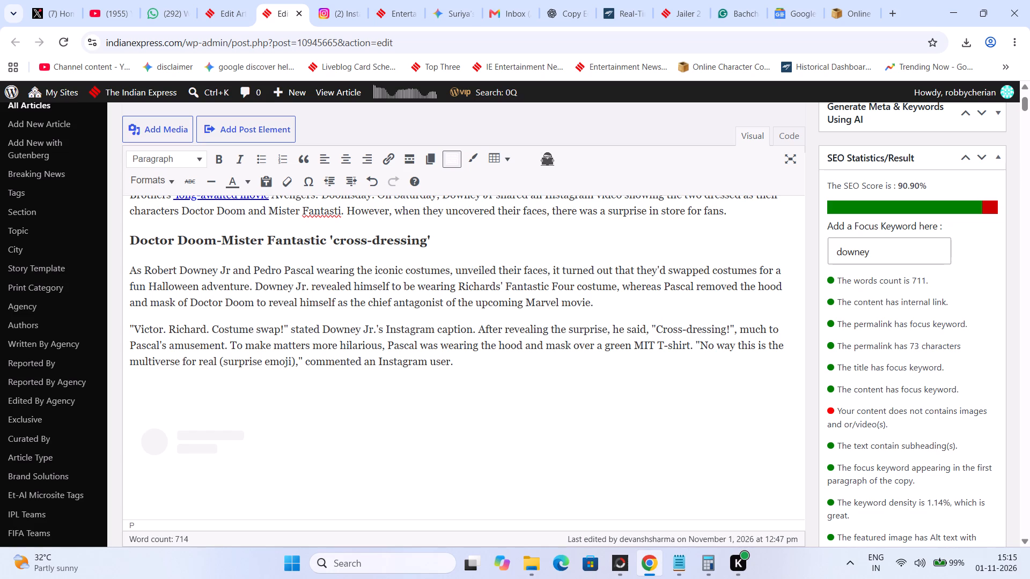
click(693, 342)
key(Delete)
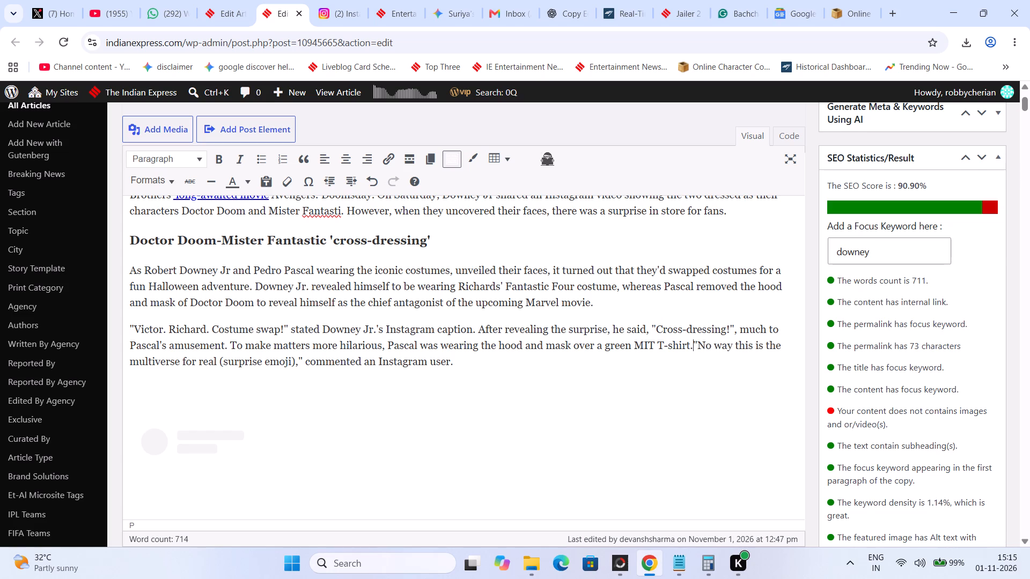
key(Return)
Delete ", and directed by Sam Raimi" from the sentence about Doctor Strange in the Multiverse of Madness.
scroll(704, 366, up, 2)
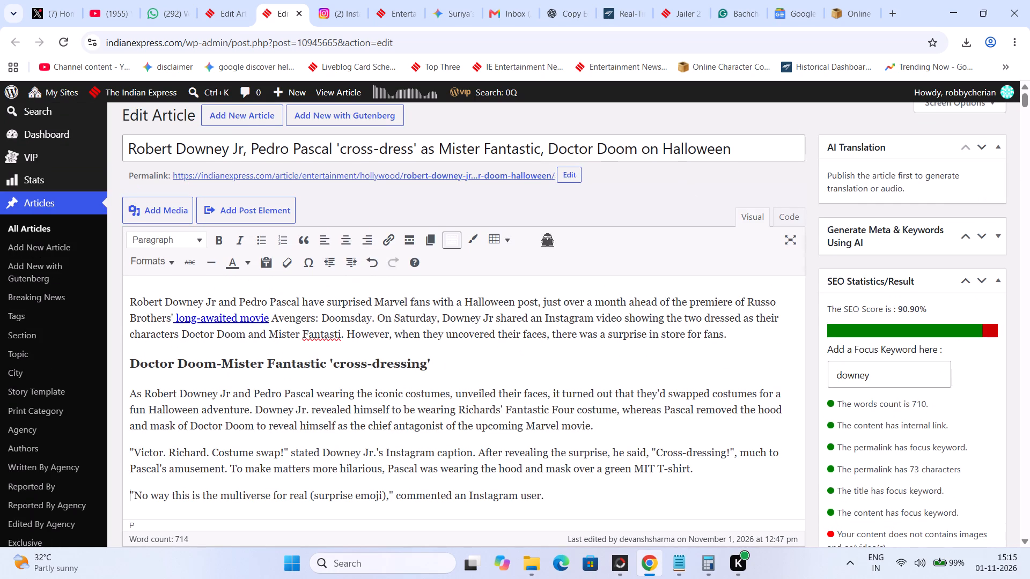
scroll(698, 325, down, 13)
scroll(698, 329, up, 2)
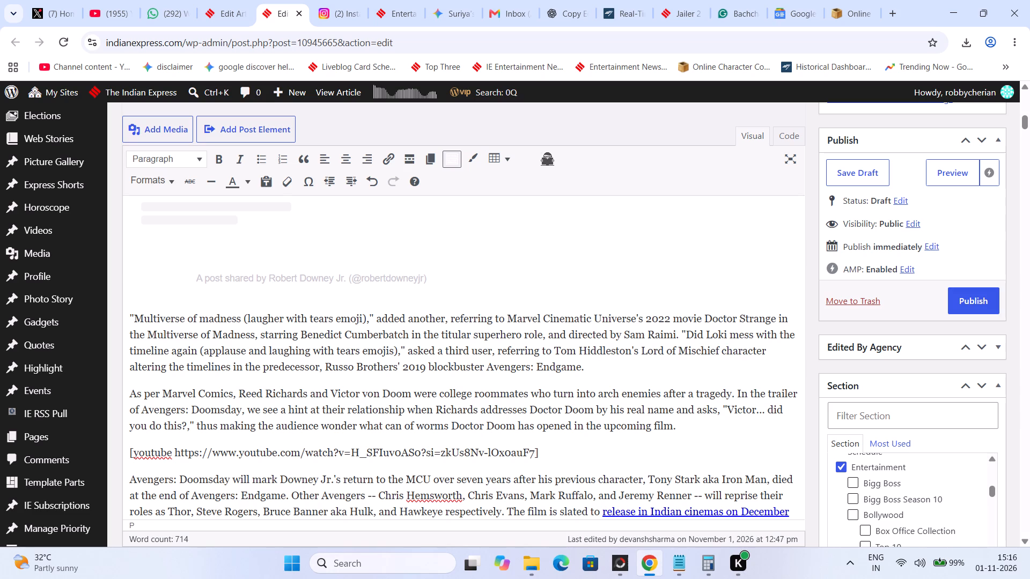
drag(545, 332, 671, 332)
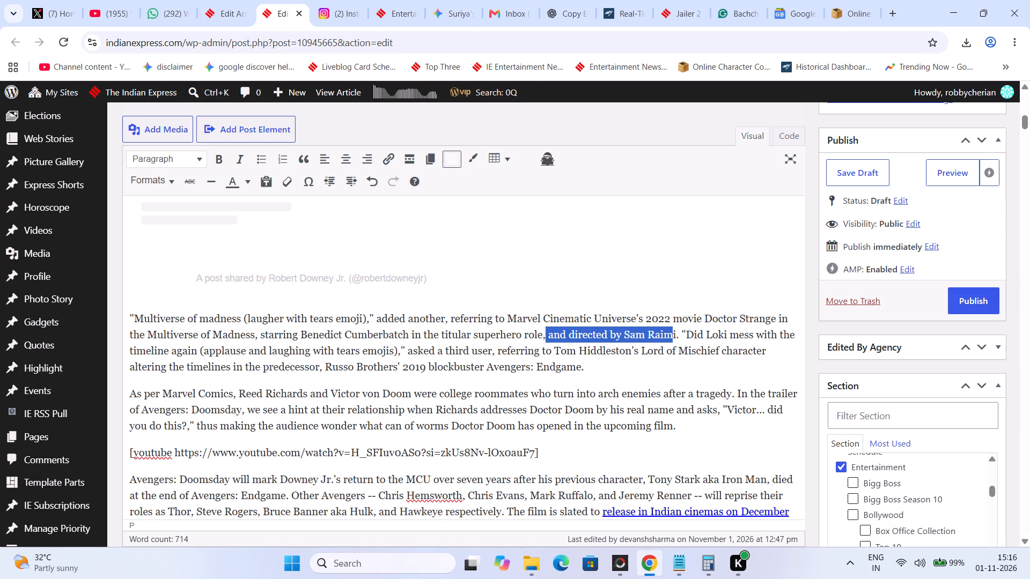
drag(671, 332, 677, 332)
key(BackSpace)
key(BackSpace)
Delete "the predecessor," before "Russo Brothers' 2019 blockbuster" in the sentence about Loki altering the timelines.
key(Down)
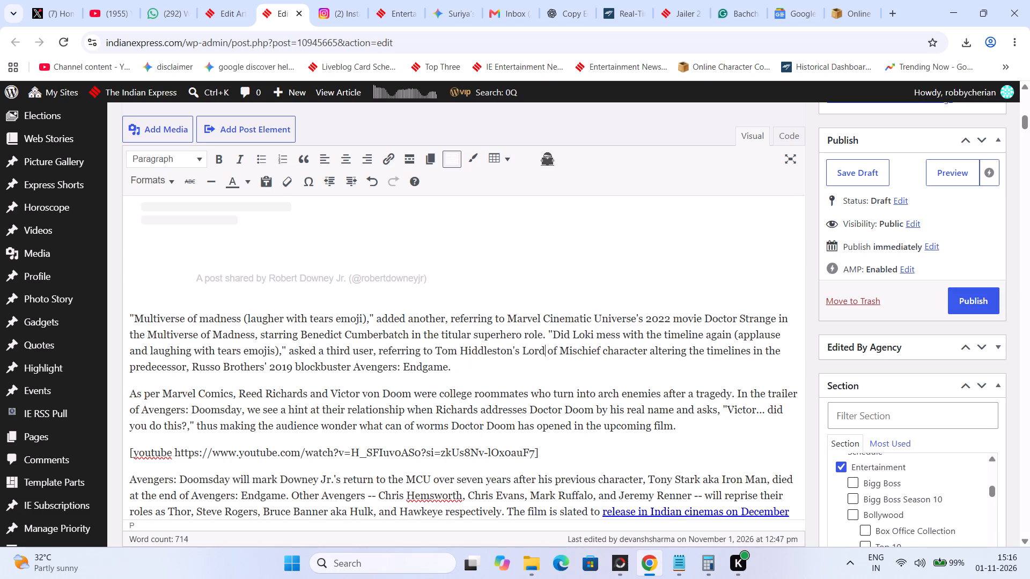
key(Down)
key(Left)
key(Left)
key(Left)
key(Left)
key(Left)
key(Left)
key(Left)
key(Left)
key(Left)
key(Left)
key(Left)
key(Left)
key(Left)
key(Left)
key(Left)
key(Left)
key(Left)
key(Left)
key(Left)
key(Left)
key(Right)
key(Left)
key(Left)
key(Left)
key(BackSpace)
key(BackSpace)
key(BackSpace)
key(BackSpace)
key(BackSpace)
key(BackSpace)
key(BackSpace)
key(BackSpace)
key(BackSpace)
key(BackSpace)
key(BackSpace)
key(BackSpace)
key(BackSpace)
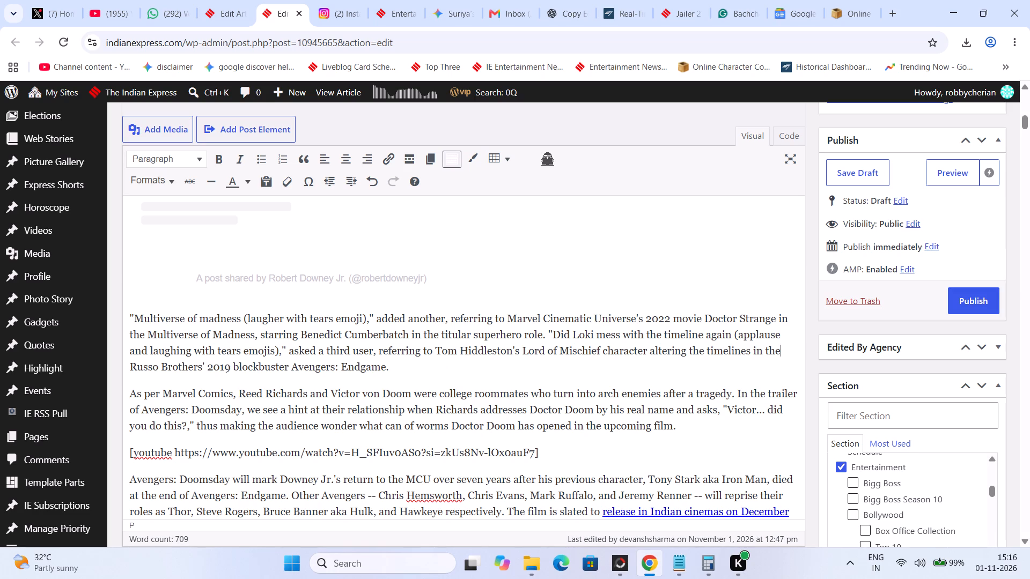
key(BackSpace)
key(BackSpace)
key(BackSpace)
key(BackSpace)
Read on through the Marvel Comics and Avengers: Doomsday paragraphs to the start of the "More memorable Halloween costumes" section.
key(Right)
key(Right)
key(Right)
key(Right)
key(Right)
key(Right)
key(Right)
key(Right)
key(Right)
key(Right)
key(Right)
key(Right)
key(Right)
key(Right)
key(Right)
key(Right)
key(Right)
key(Right)
key(Right)
key(Right)
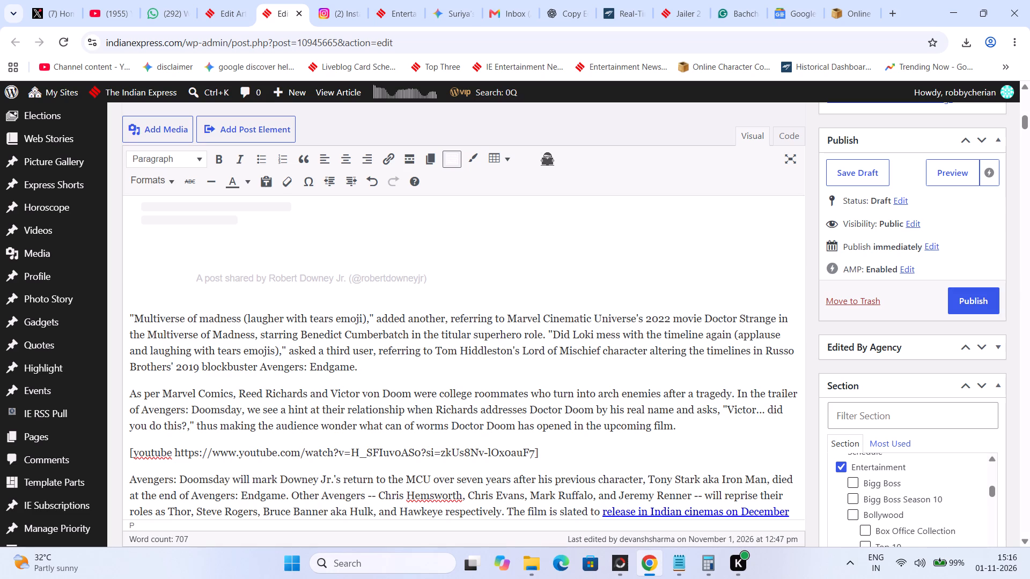
key(Down)
key(Down)
key(Down)
key(Down)
key(Down)
key(Down)
key(Down)
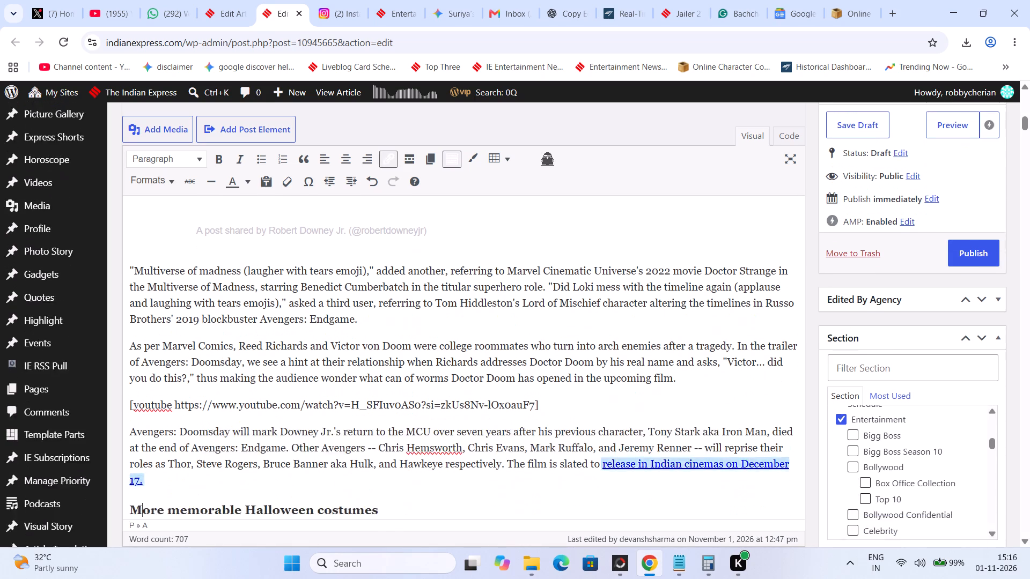
key(Down)
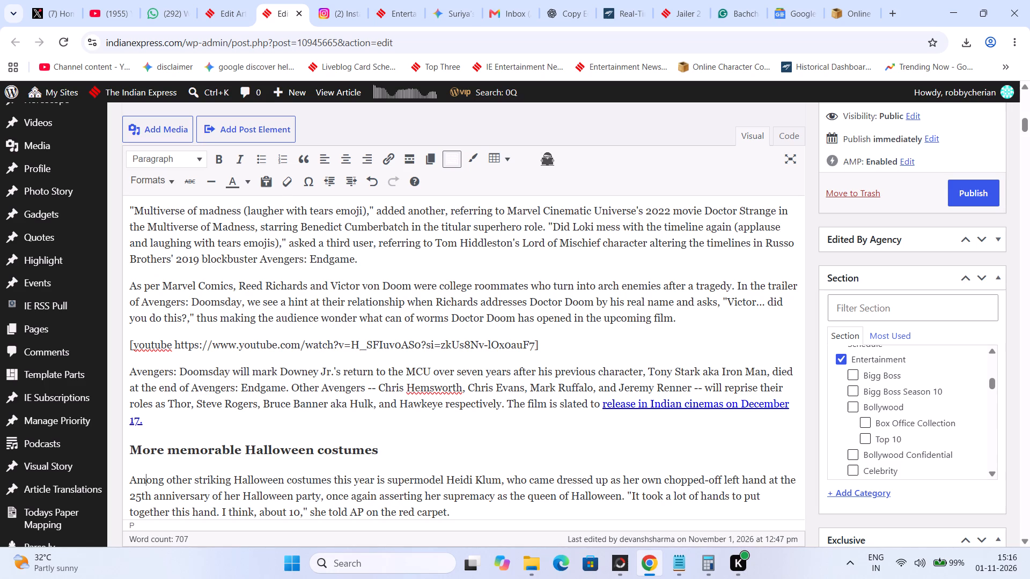
drag(672, 302, 737, 280)
key(ctrl+c)
click(572, 0)
click(448, 504)
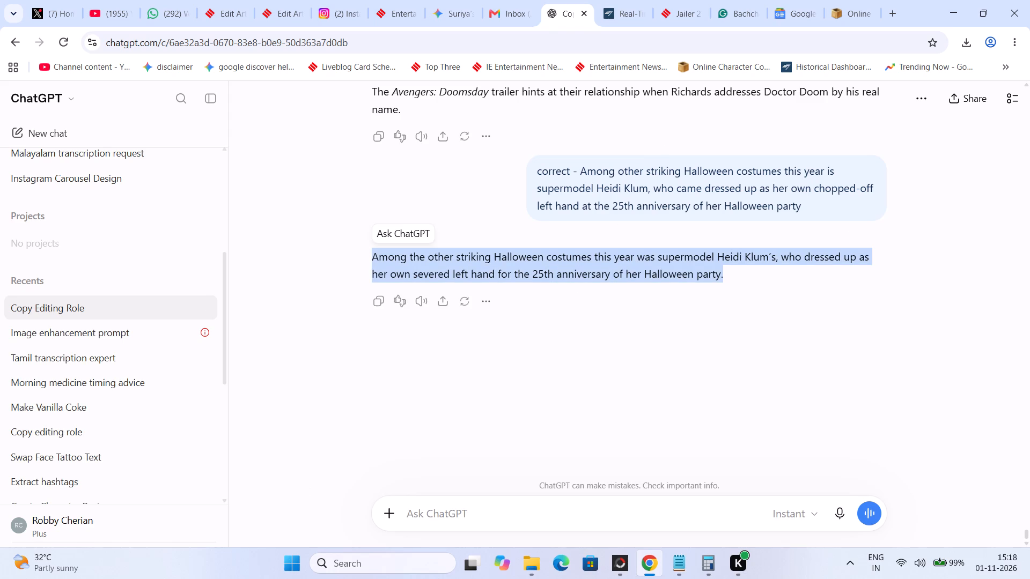
click(382, 0)
click(276, 0)
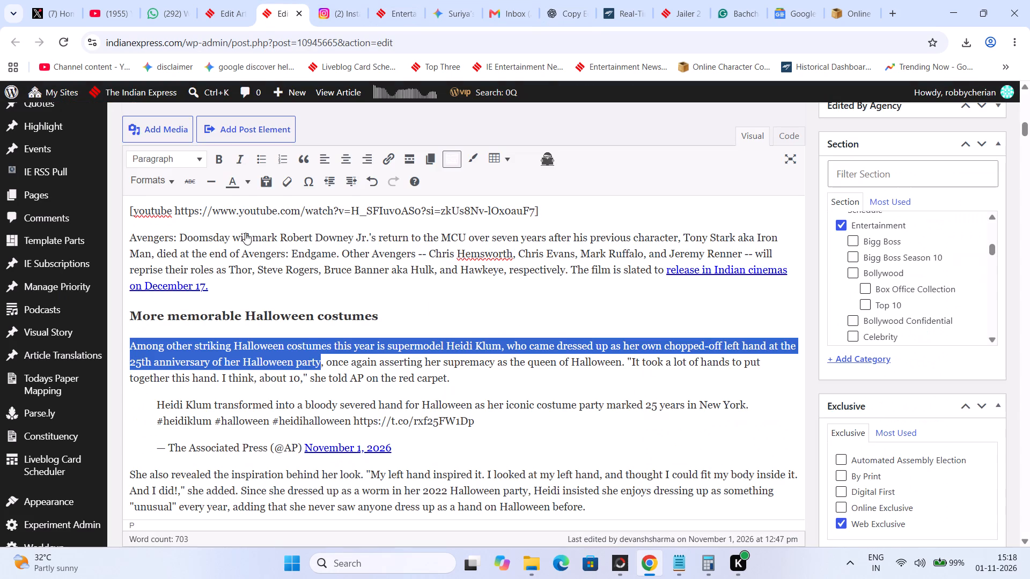
right_click(275, 360)
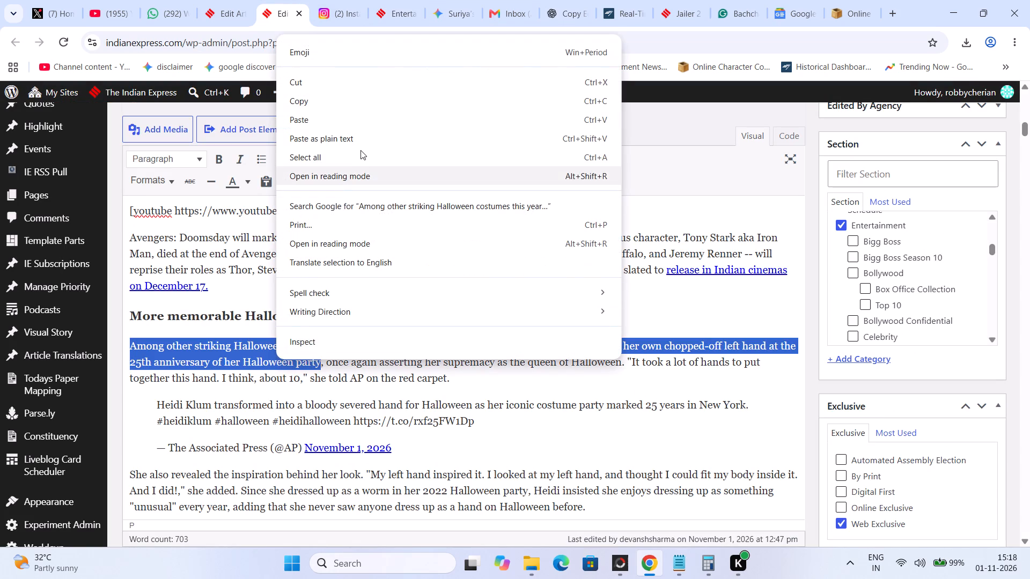
click(365, 142)
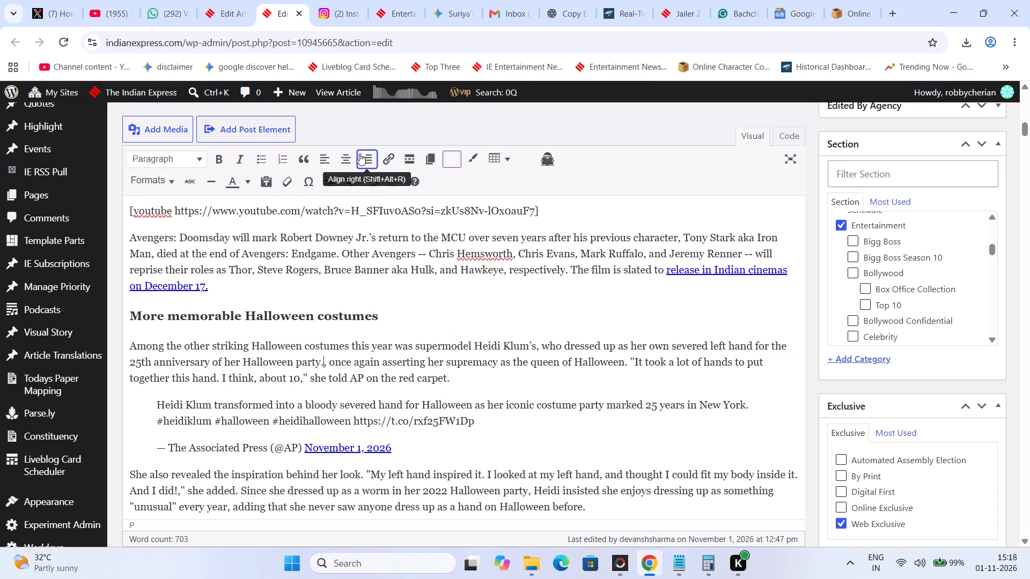
key(BackSpace)
Proofread the rest of the Heidi Klum section, down to the paragraph on Priyanka Chopra's family.
key(Right)
key(Right)
key(Right)
key(Right)
key(Right)
key(Right)
key(Right)
key(Right)
key(Right)
key(Right)
key(Right)
key(Right)
key(Right)
key(Right)
key(Right)
key(Right)
key(Right)
key(Right)
key(Right)
key(Right)
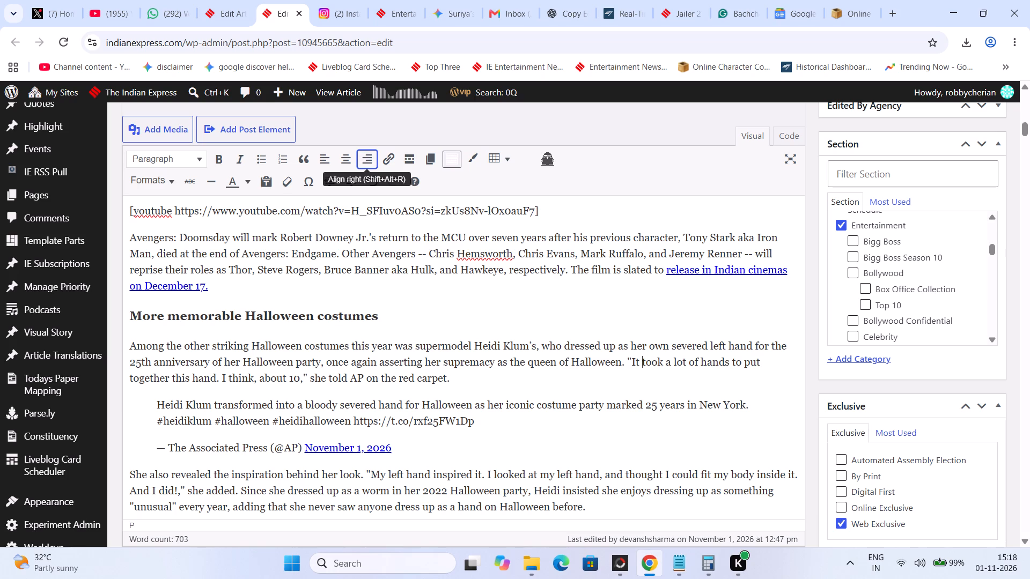
key(Down)
key(Down)
scroll(370, 187, down, 2)
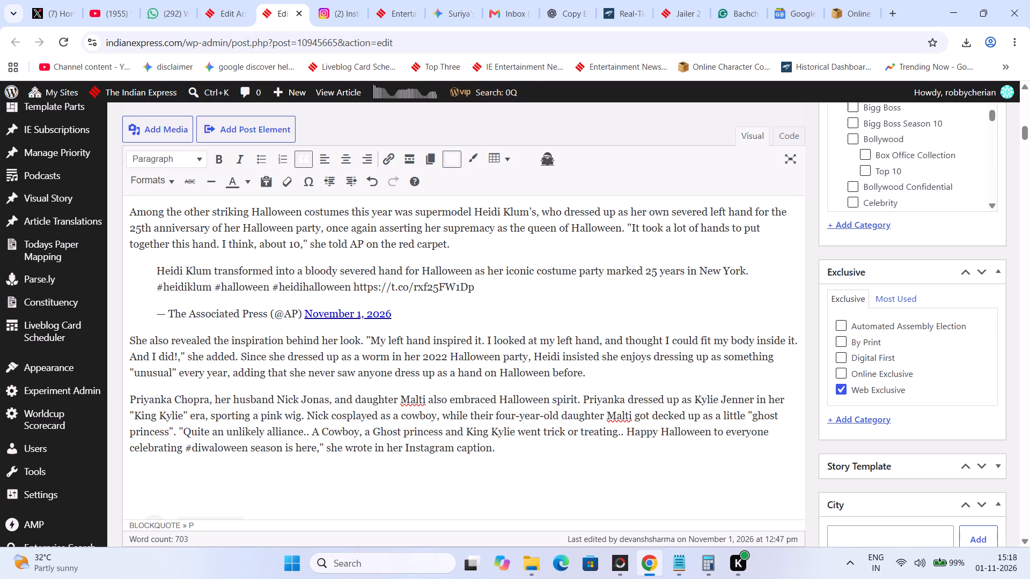
scroll(472, 340, down, 2)
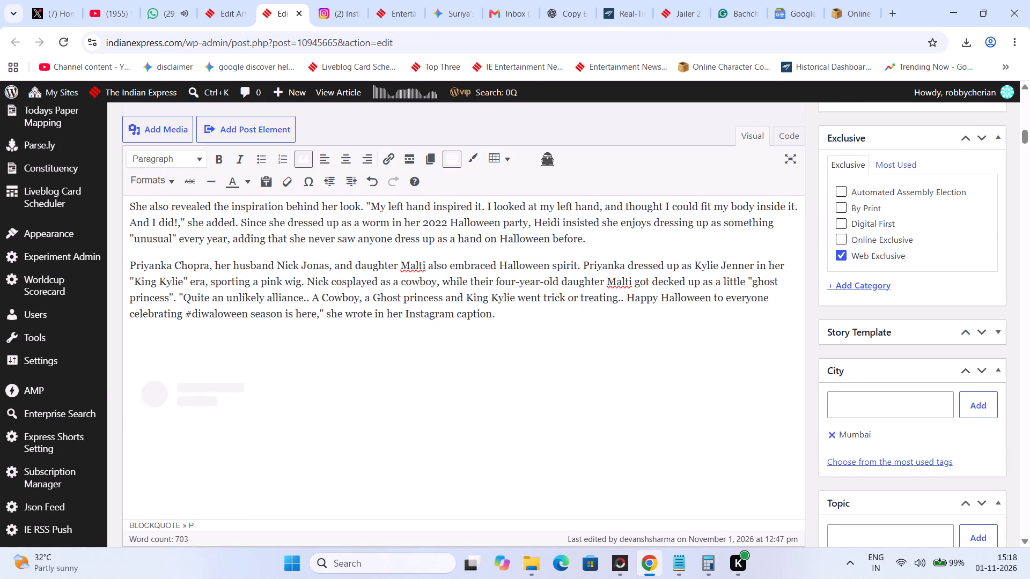
Insert "the" before "Halloween spirit" in the Priyanka Chopra paragraph.
click(494, 265)
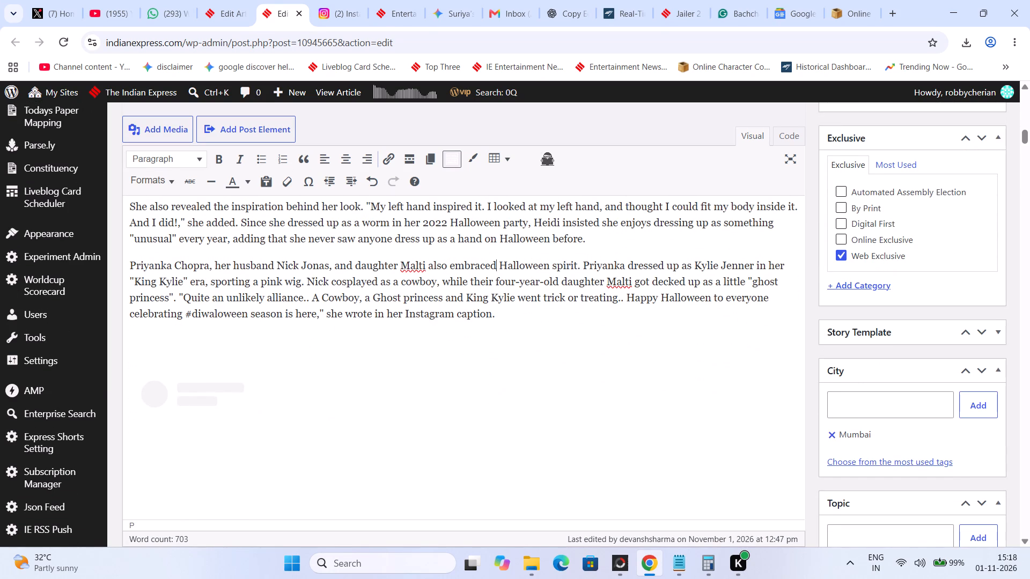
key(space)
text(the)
Split the Priyanka Chopra paragraph so that the "Quite an unlikely alliance" quote starts a new paragraph, removing the space before it.
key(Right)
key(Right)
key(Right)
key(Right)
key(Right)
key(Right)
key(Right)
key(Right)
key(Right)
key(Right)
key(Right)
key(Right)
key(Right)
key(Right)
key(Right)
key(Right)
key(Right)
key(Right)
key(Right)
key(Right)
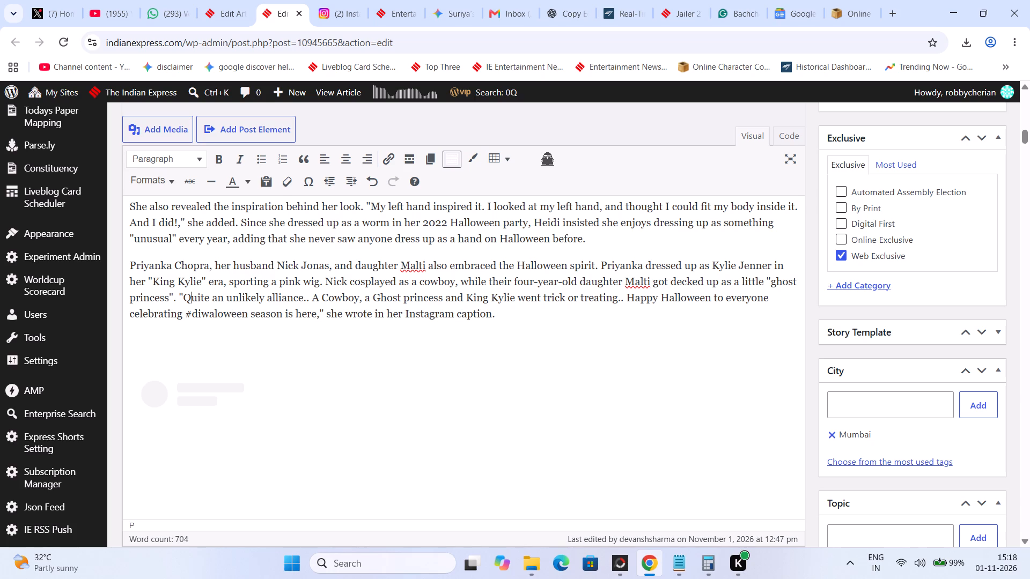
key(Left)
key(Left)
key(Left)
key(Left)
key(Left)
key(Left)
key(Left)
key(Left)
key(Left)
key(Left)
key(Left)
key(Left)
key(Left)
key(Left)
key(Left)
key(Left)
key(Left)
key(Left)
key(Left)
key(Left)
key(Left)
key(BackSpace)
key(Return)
Replace "she" with "Priyanka" before "wrote in her Instagram caption" in the new quote paragraph.
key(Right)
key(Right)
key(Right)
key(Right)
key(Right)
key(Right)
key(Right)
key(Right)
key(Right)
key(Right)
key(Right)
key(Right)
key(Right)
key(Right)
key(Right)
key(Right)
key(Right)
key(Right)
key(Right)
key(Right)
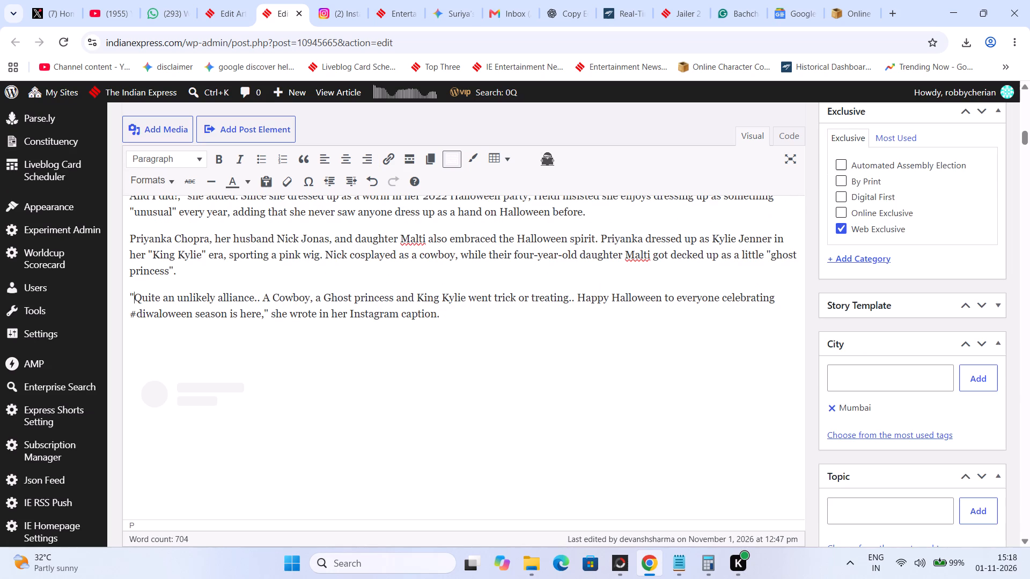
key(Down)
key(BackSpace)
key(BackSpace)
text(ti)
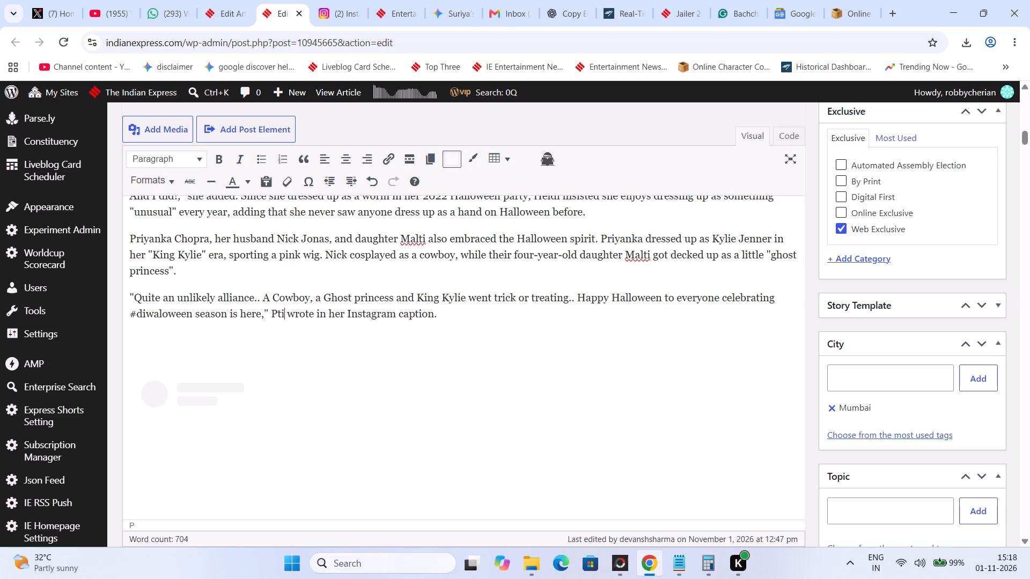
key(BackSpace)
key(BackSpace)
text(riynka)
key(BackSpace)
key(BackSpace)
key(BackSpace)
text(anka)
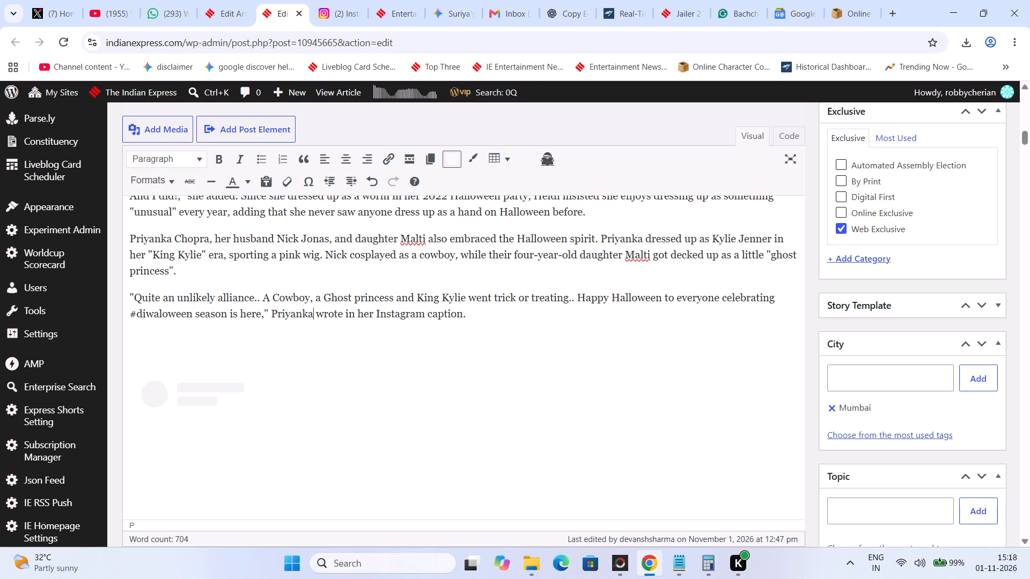
Review the article's closing paragraph on other memorable Halloween costumes and the excerpt below it.
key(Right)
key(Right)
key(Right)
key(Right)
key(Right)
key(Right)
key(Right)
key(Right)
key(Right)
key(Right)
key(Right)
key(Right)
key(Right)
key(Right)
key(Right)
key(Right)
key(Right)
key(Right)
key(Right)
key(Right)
scroll(515, 298, down, 10)
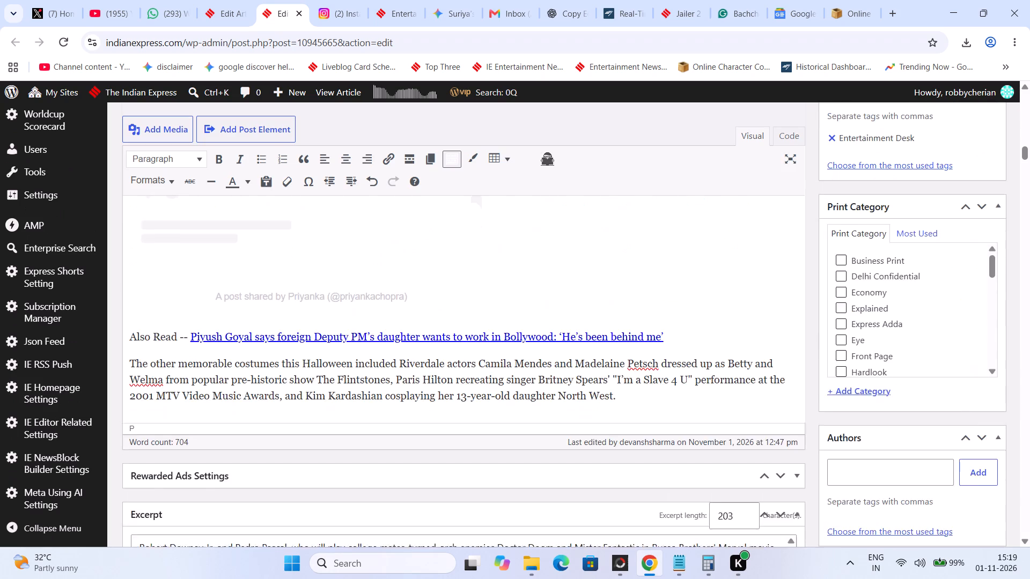
scroll(515, 298, up, 1)
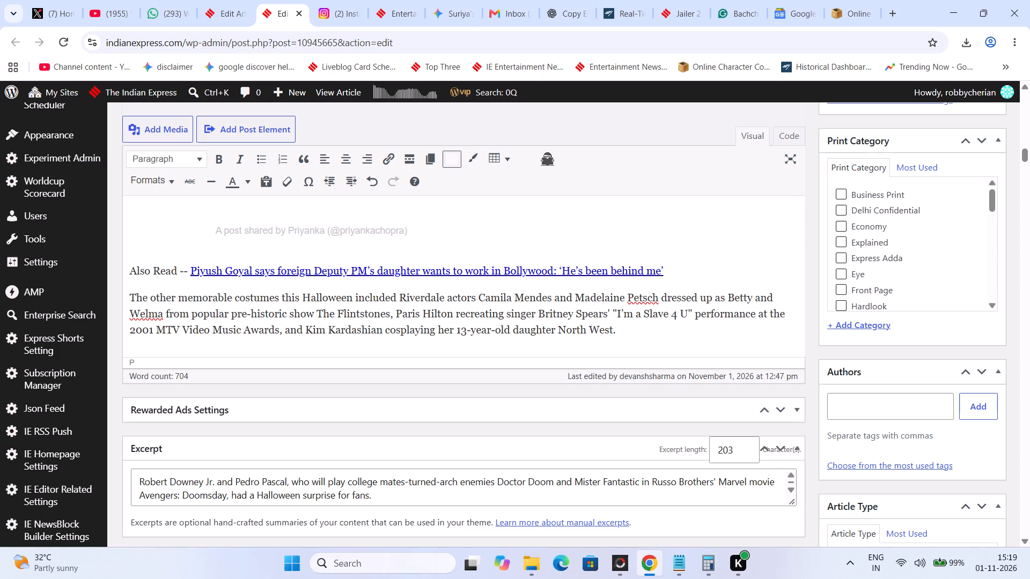
click(678, 330)
scroll(678, 330, down, 2)
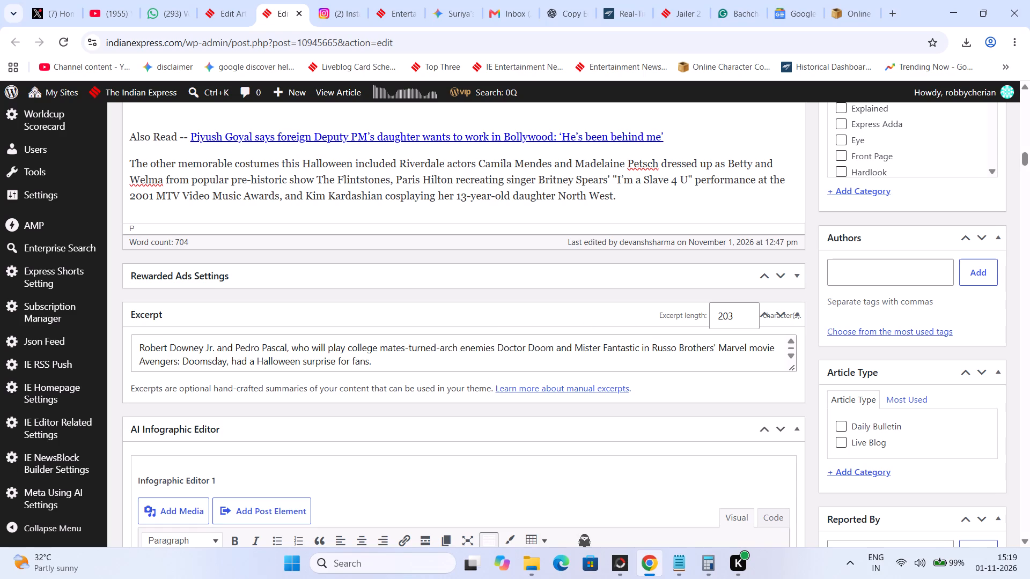
click(432, 360)
Replace the article's permalink slug with the full headline, "Robert Downey Jr, Pedro Pascal 'cross-dress' as Mister Fantastic, Doctor Doom on Halloween".
scroll(431, 360, up, 20)
scroll(431, 360, up, 7)
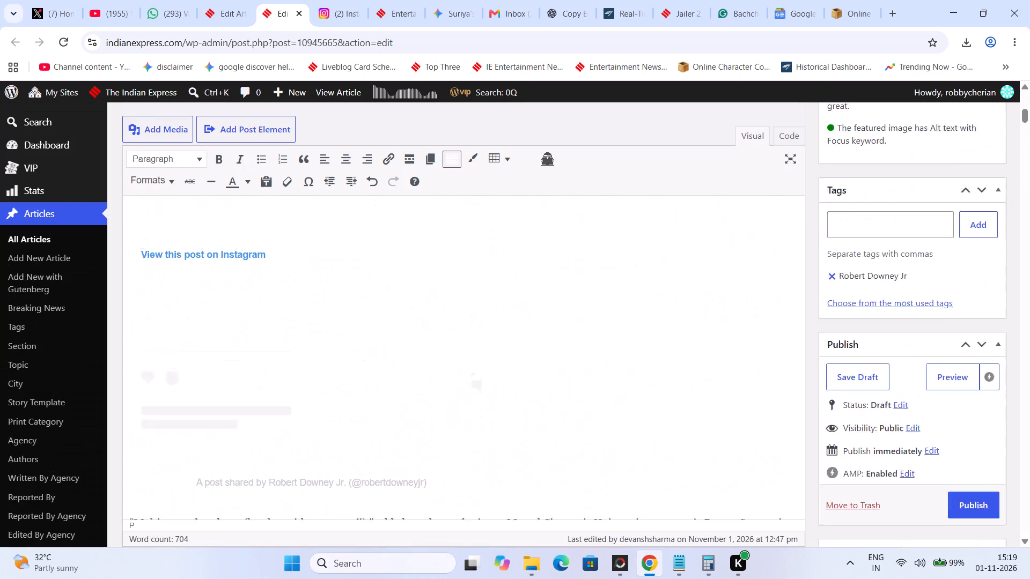
scroll(430, 358, up, 18)
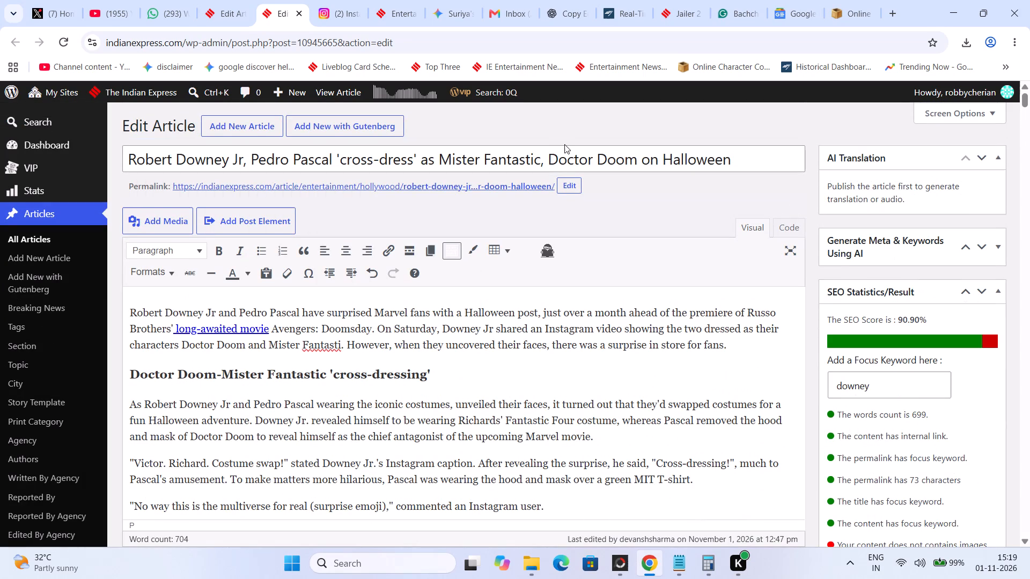
triple_click(567, 163)
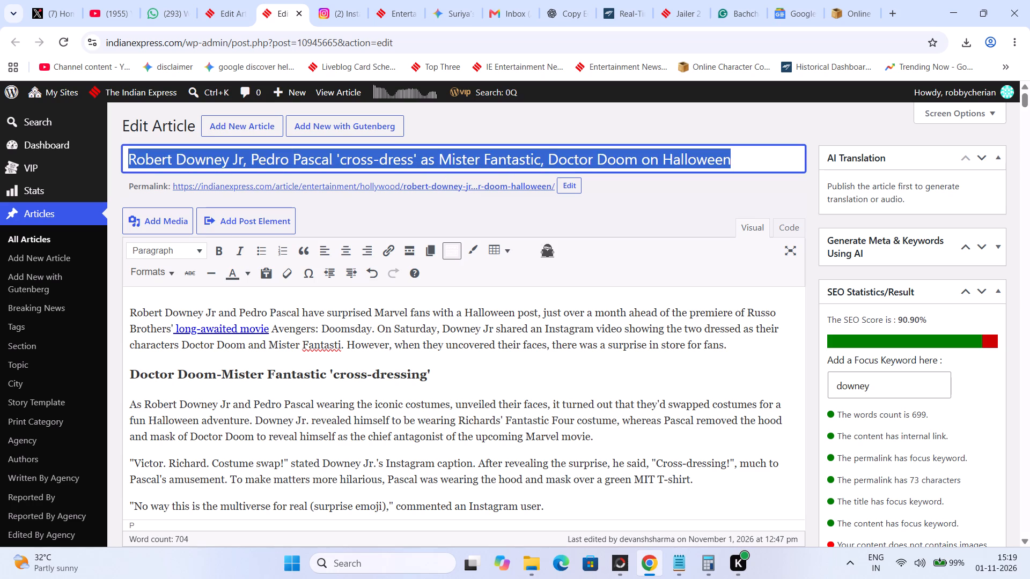
key(ctrl+c)
click(571, 186)
triple_click(507, 195)
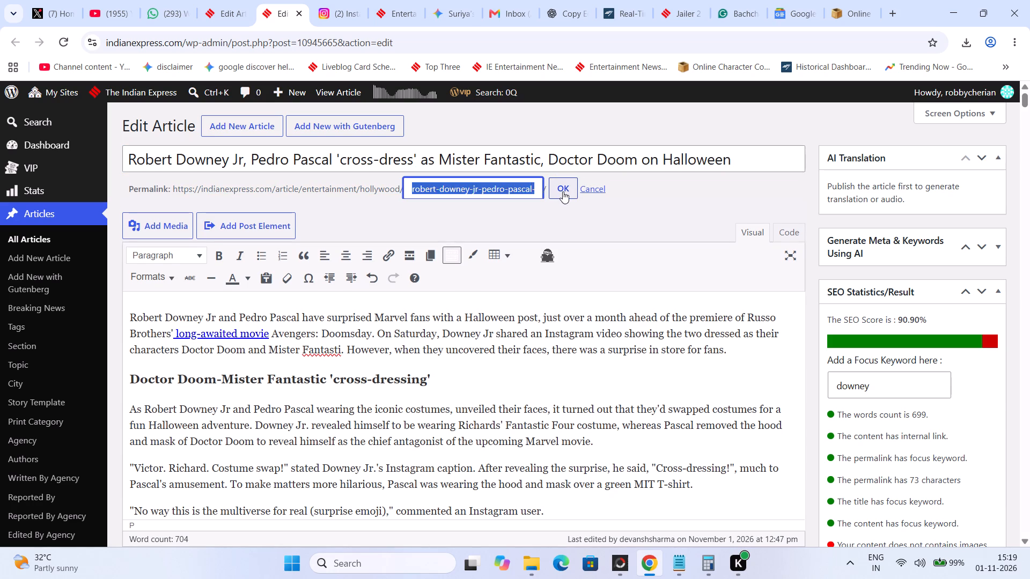
key(ctrl+v)
click(563, 191)
Set the homepage alternate heading to the article headline without "on Halloween", ending at "Doctor Doom".
triple_click(605, 150)
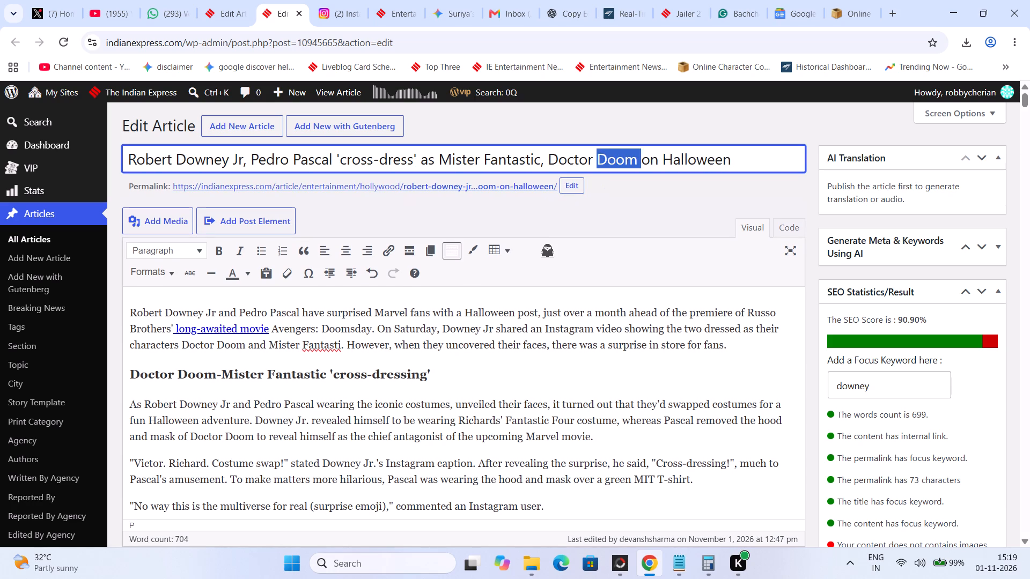
key(ctrl+c)
drag(1026, 98, 1022, 534)
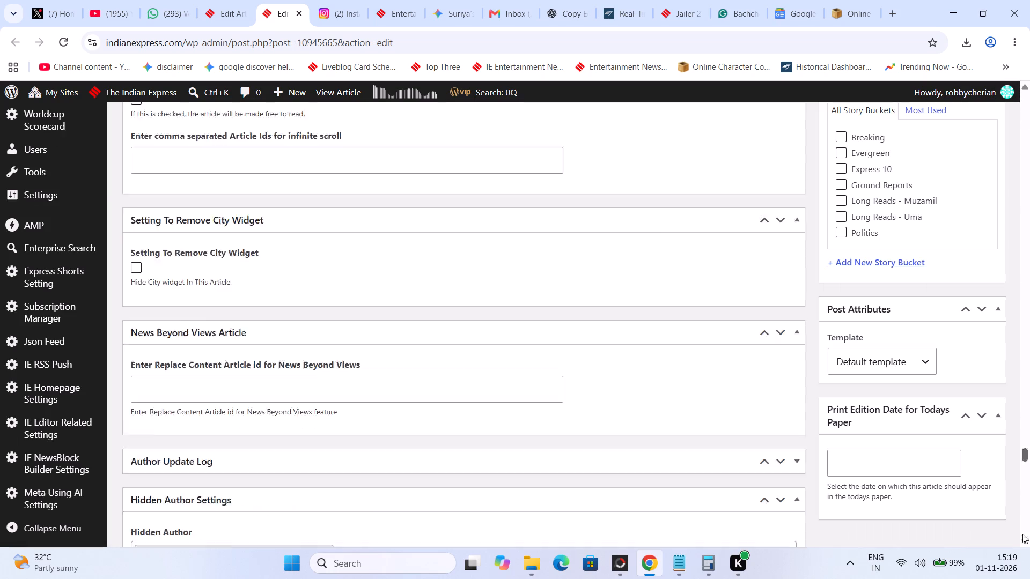
drag(1022, 534, 1027, 578)
scroll(528, 311, up, 2)
triple_click(336, 247)
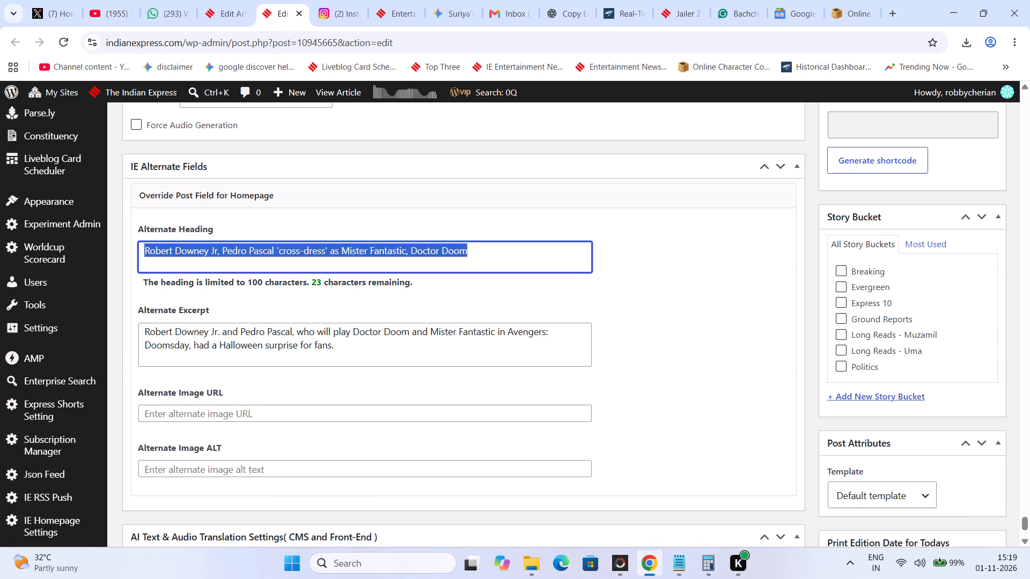
key(ctrl+v)
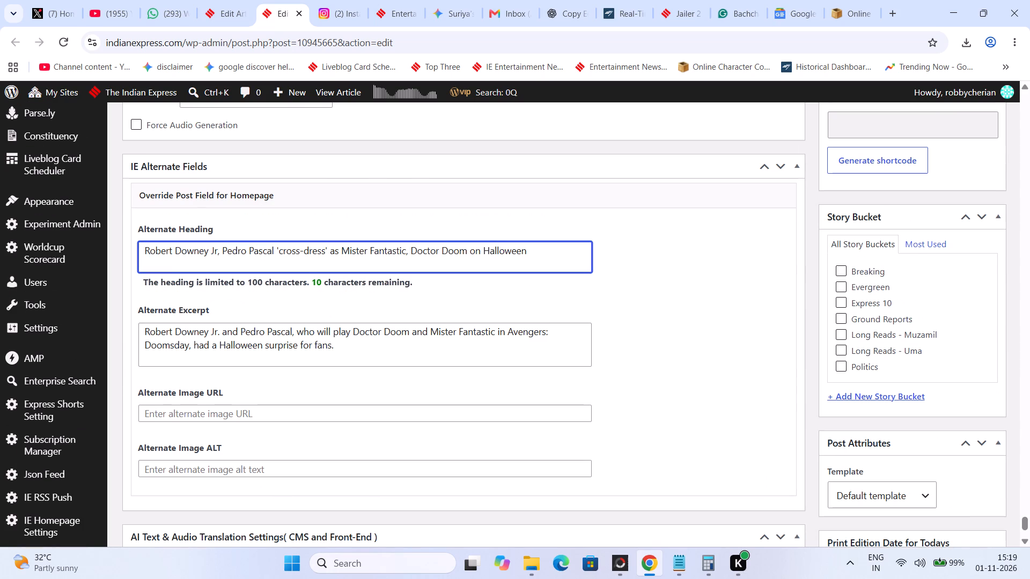
drag(467, 254, 556, 248)
key(BackSpace)
Delete the full stop after "surprise for fans" in the homepage alternate excerpt.
triple_click(384, 344)
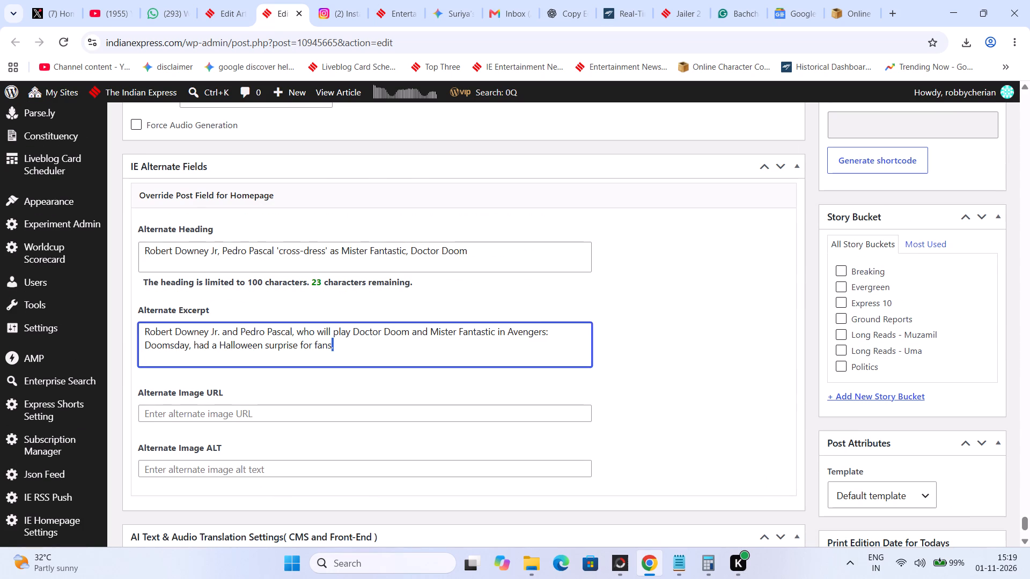
key(BackSpace)
Examine the article's SEO fields and keywords, the big image upload fields and the app image crops.
click(1029, 204)
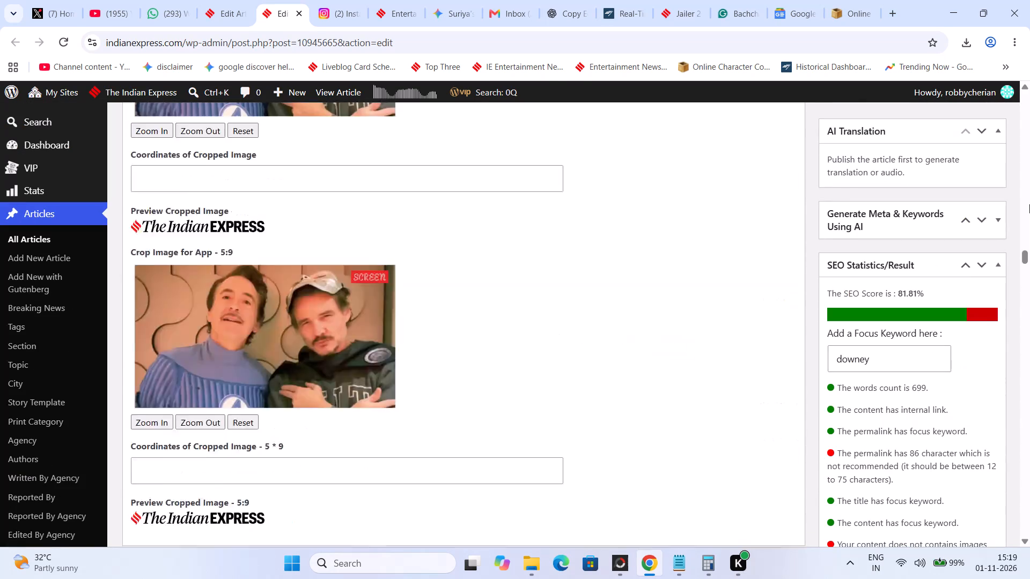
drag(1029, 204, 1029, 179)
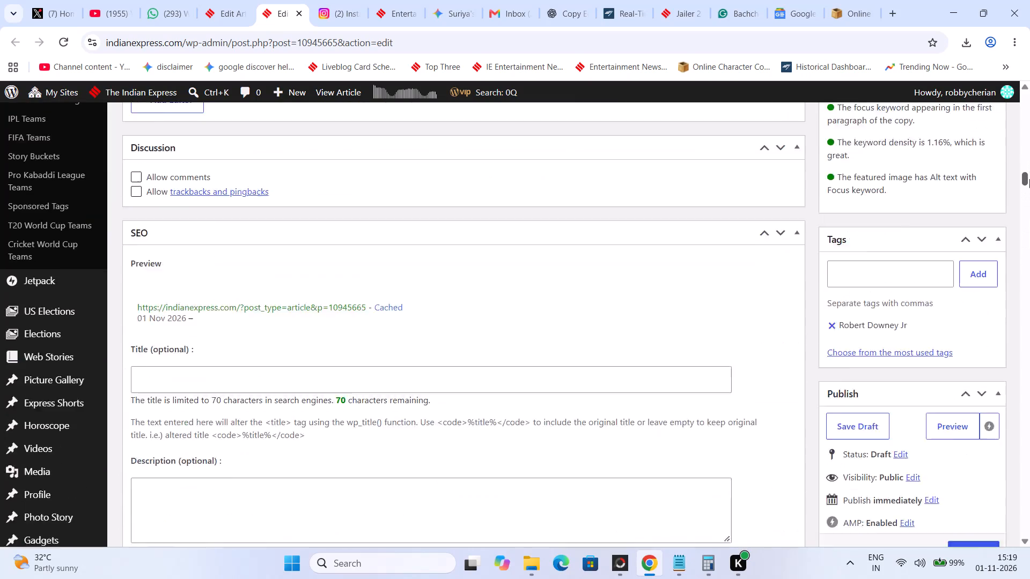
drag(1029, 179, 1029, 181)
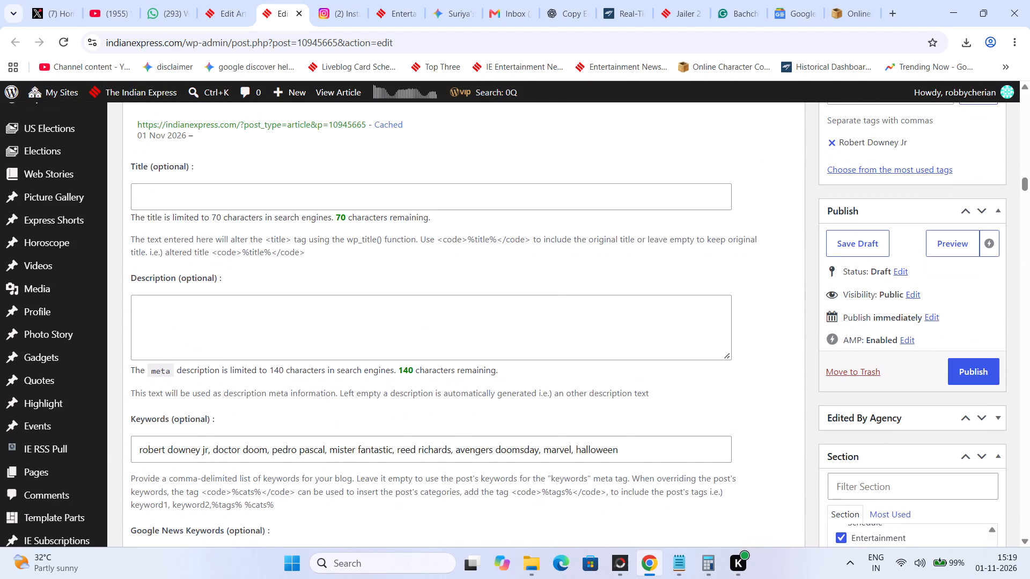
scroll(361, 454, down, 3)
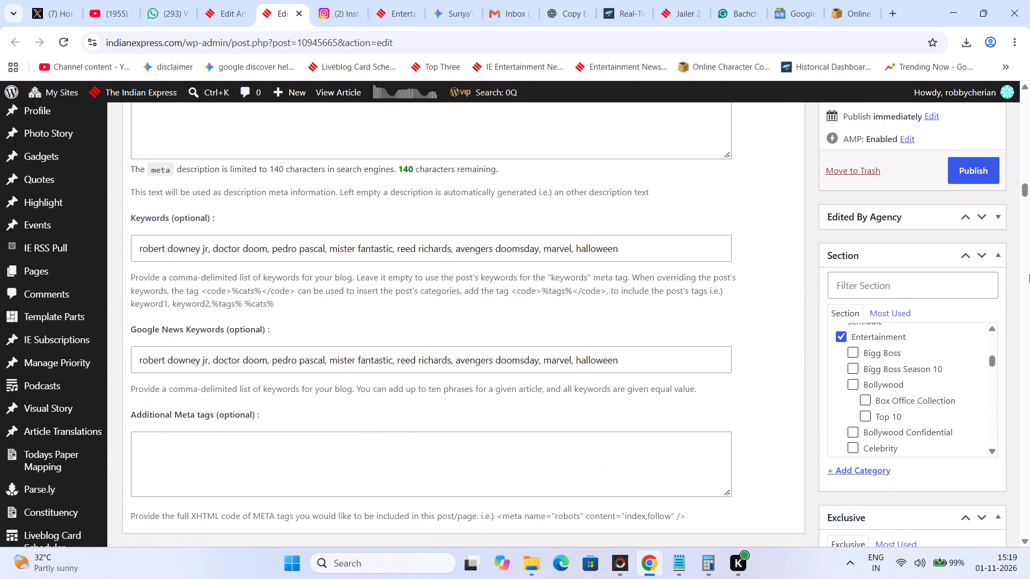
click(1029, 274)
click(1029, 274)
drag(1029, 274, 1028, 251)
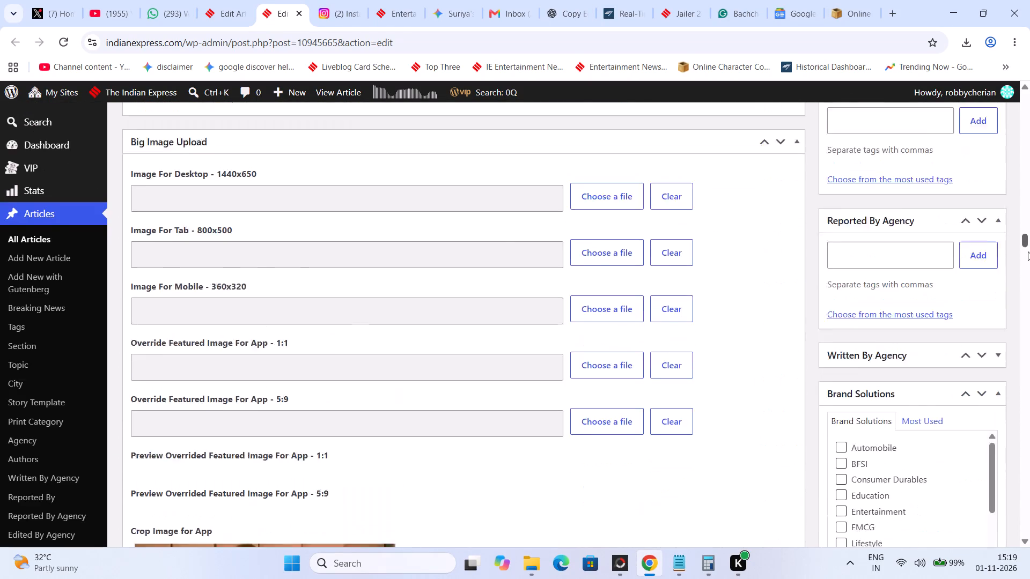
drag(1028, 251, 1027, 253)
scroll(995, 265, down, 3)
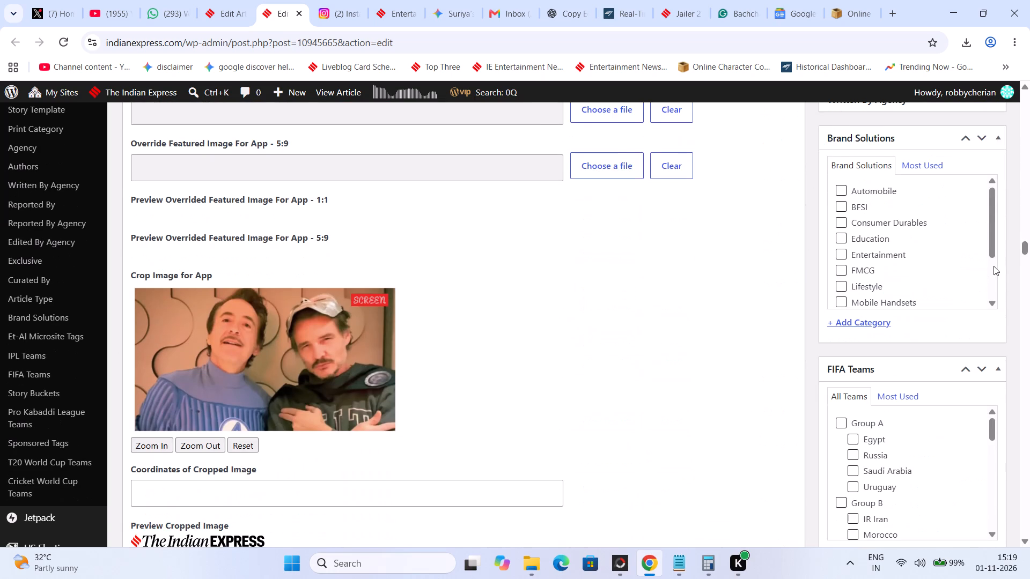
scroll(994, 266, down, 7)
scroll(48, 272, down, 6)
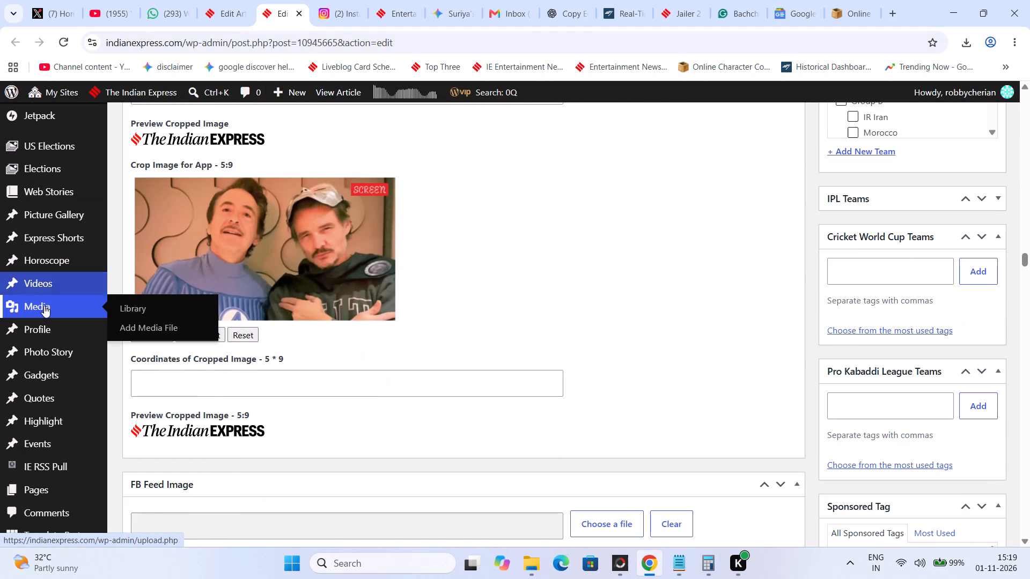
Open the Media Library in a separate tab and browse the uploaded images.
right_click(123, 306)
click(149, 325)
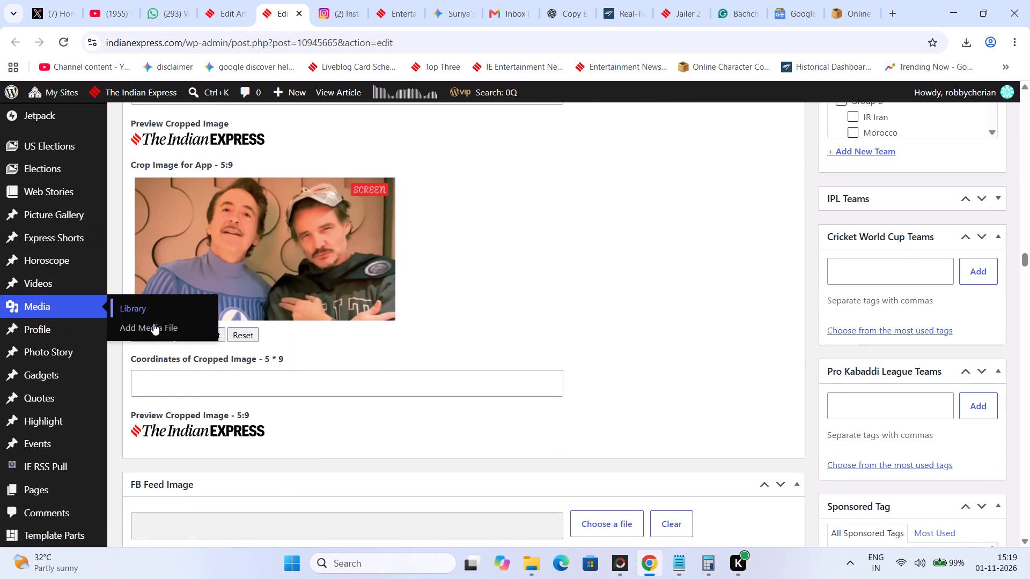
click(344, 0)
click(380, 0)
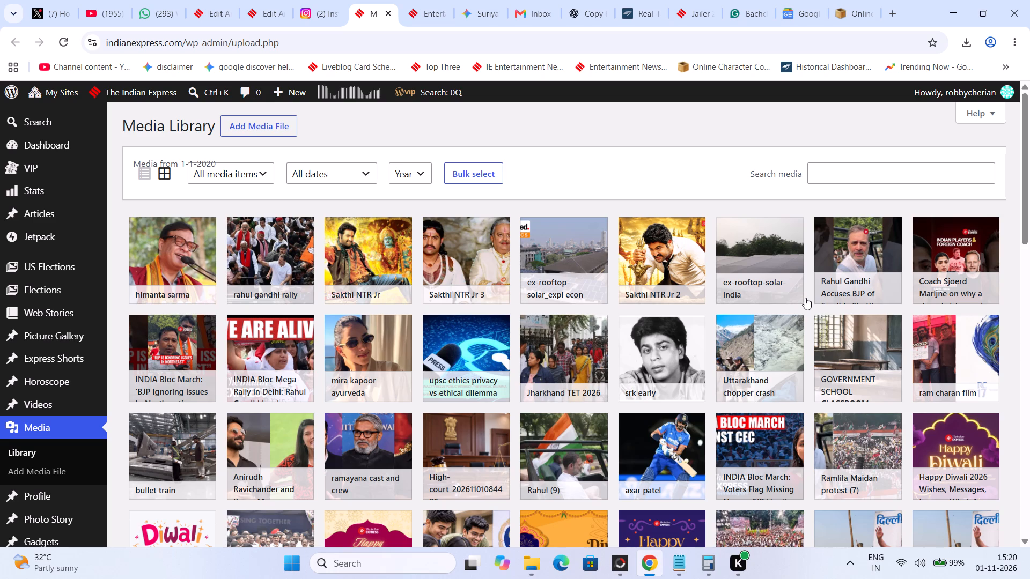
scroll(779, 308, down, 1)
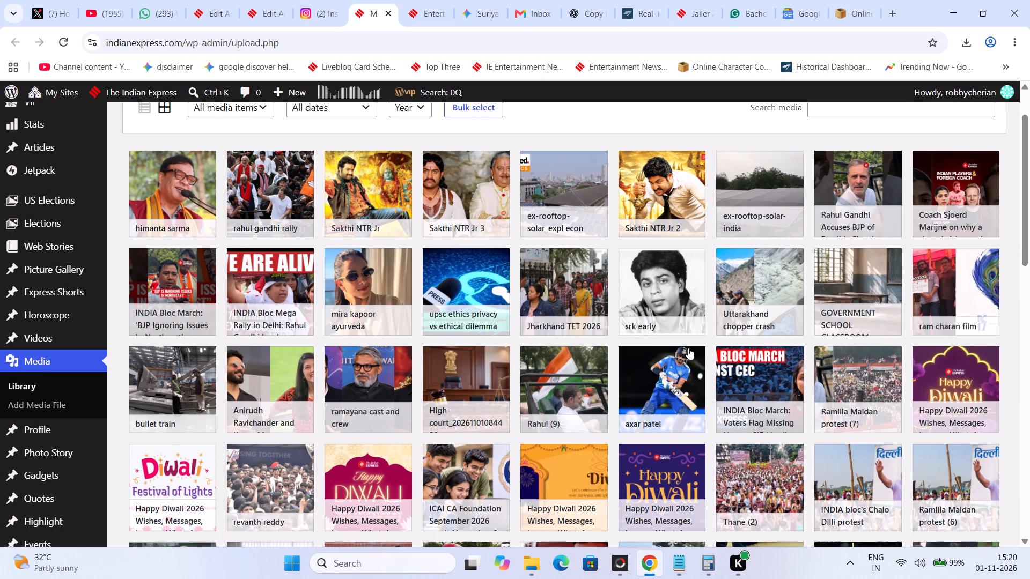
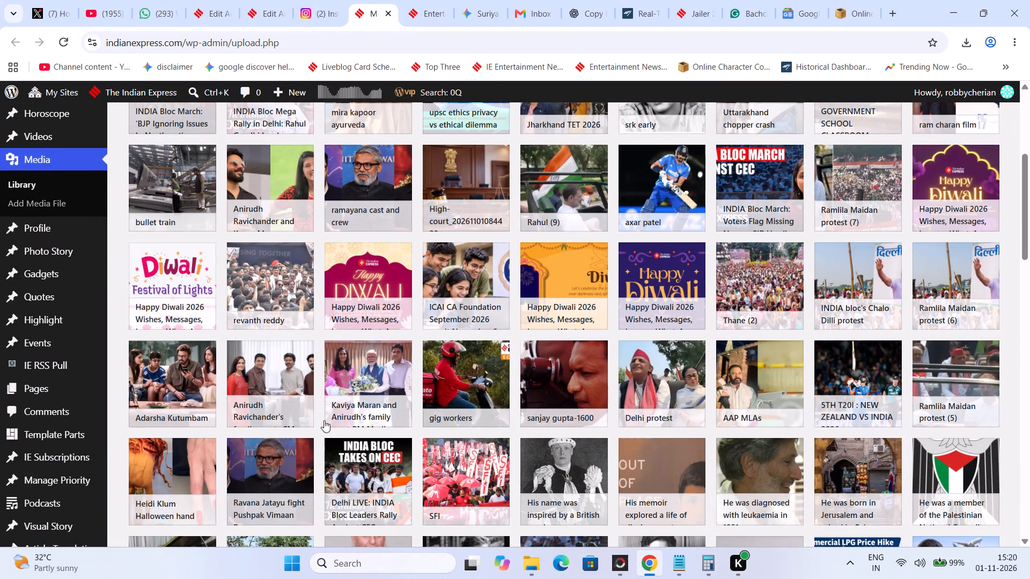
scroll(616, 373, up, 3)
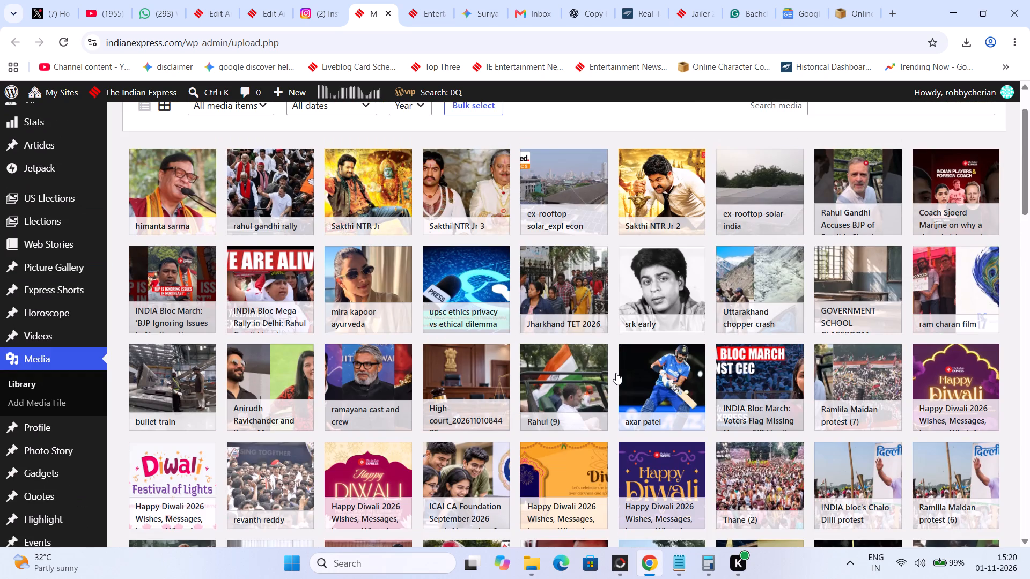
scroll(616, 373, down, 2)
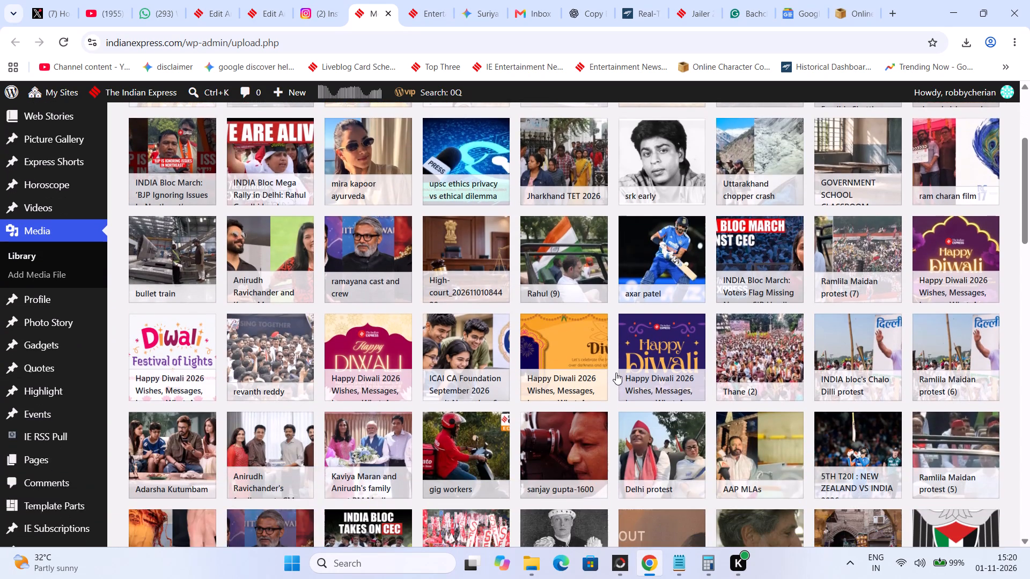
scroll(616, 373, down, 4)
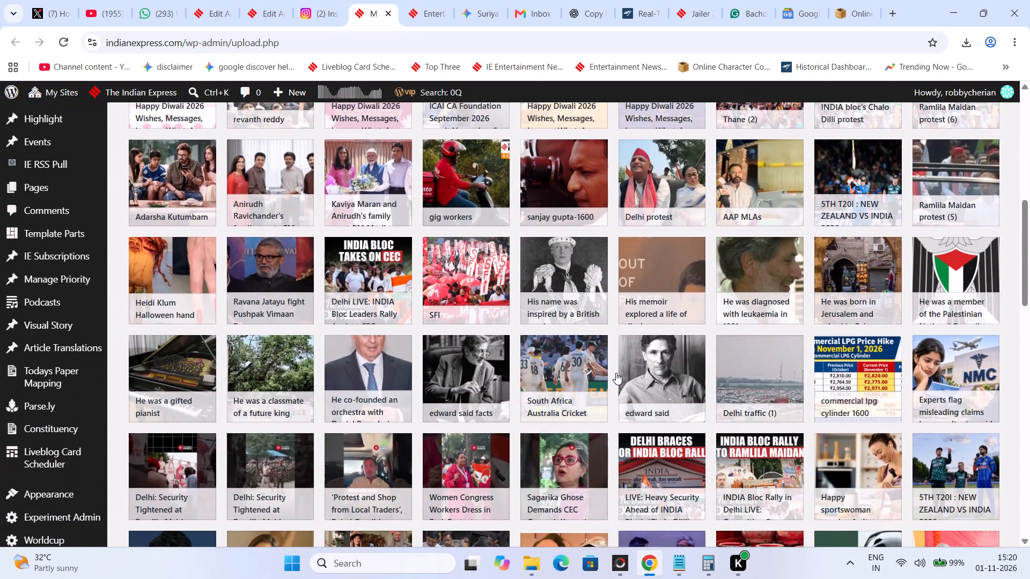
scroll(616, 373, down, 3)
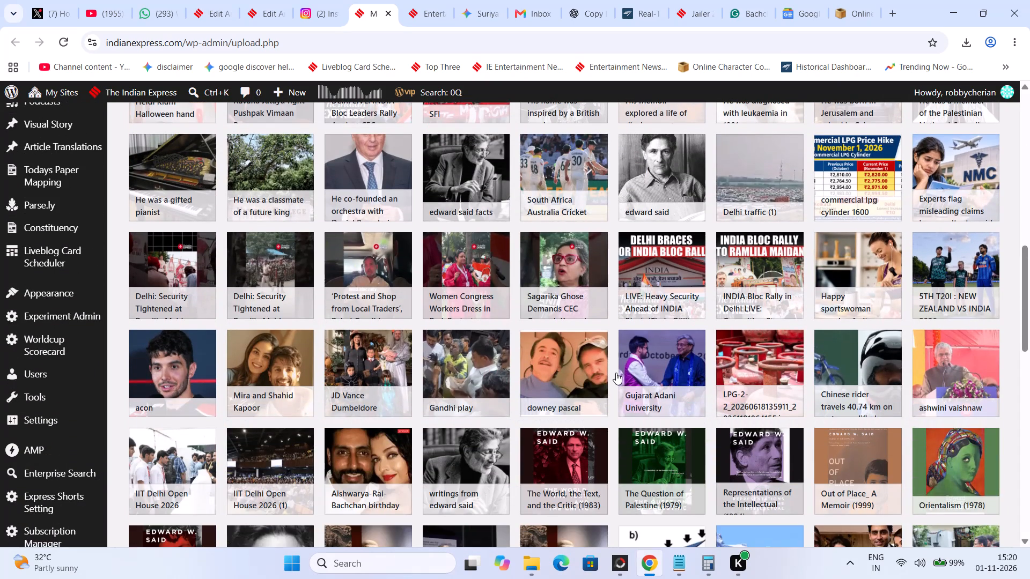
click(585, 367)
scroll(790, 361, down, 2)
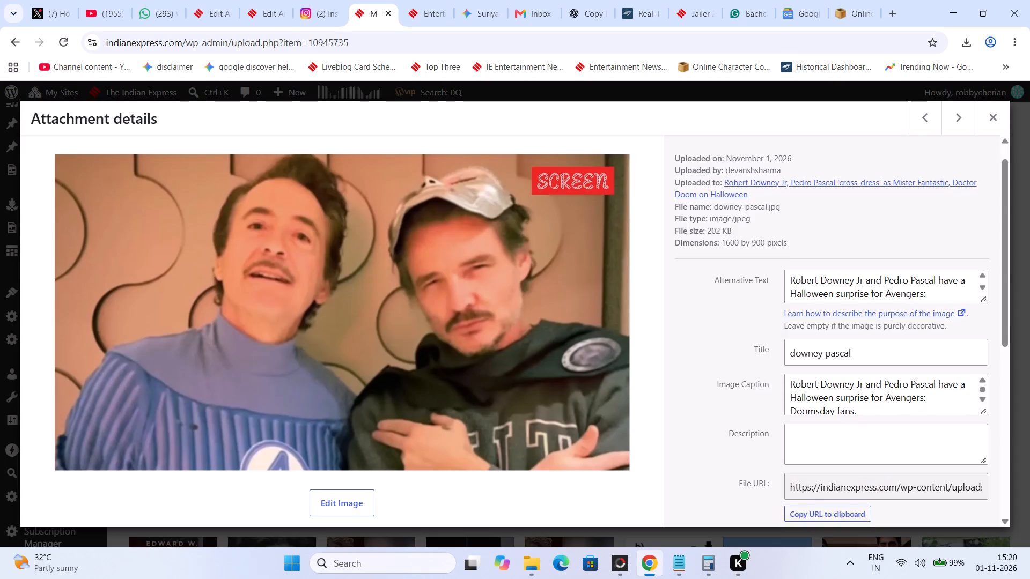
scroll(790, 362, down, 7)
click(838, 514)
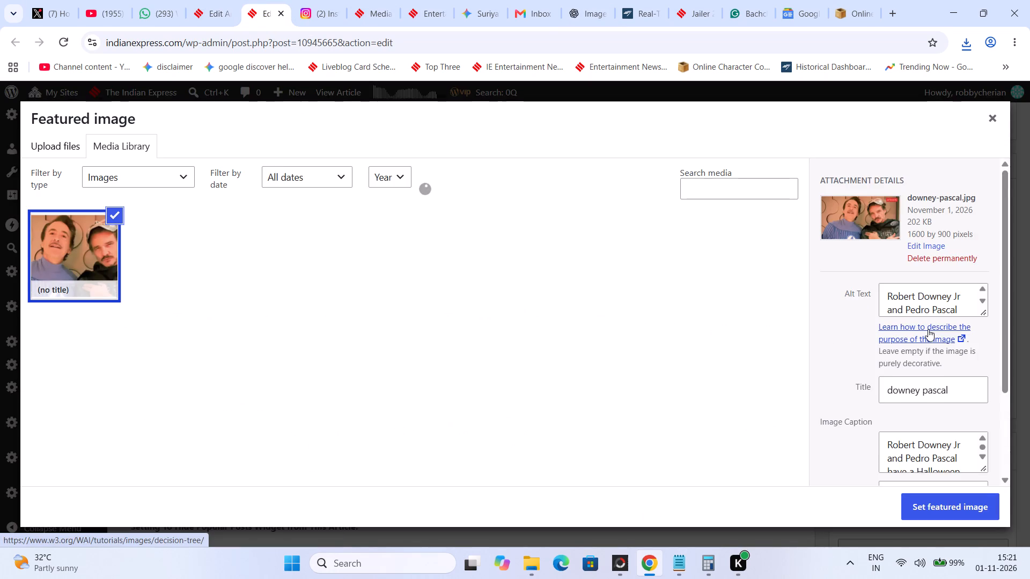
Copy the image caption from the downey-pascal featured image's attachment details and close the featured image window.
scroll(928, 329, down, 3)
triple_click(941, 324)
right_click(941, 324)
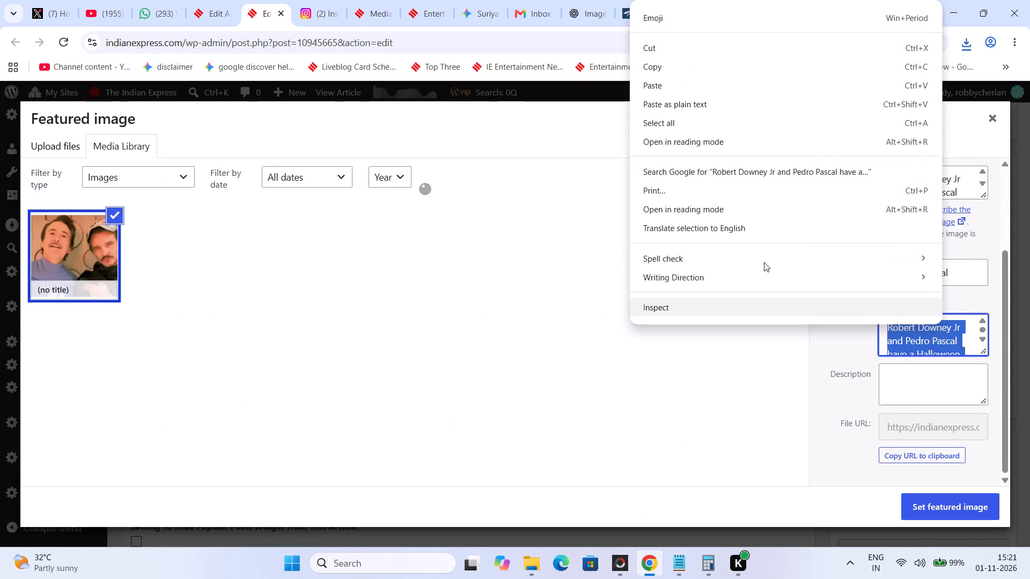
click(660, 66)
click(995, 125)
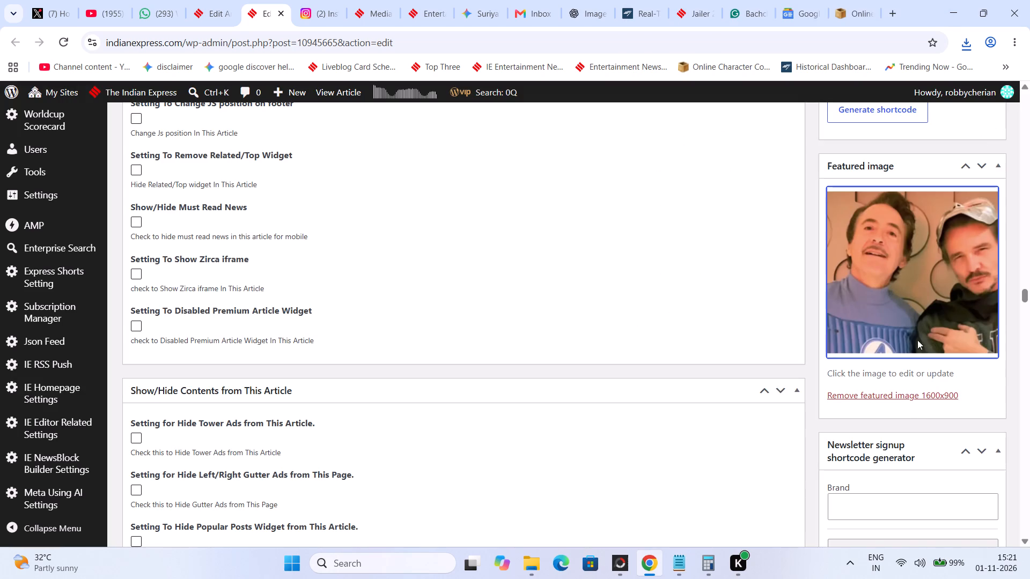
Remove the featured image from the Downey and Pascal article and save the draft.
click(906, 405)
click(908, 400)
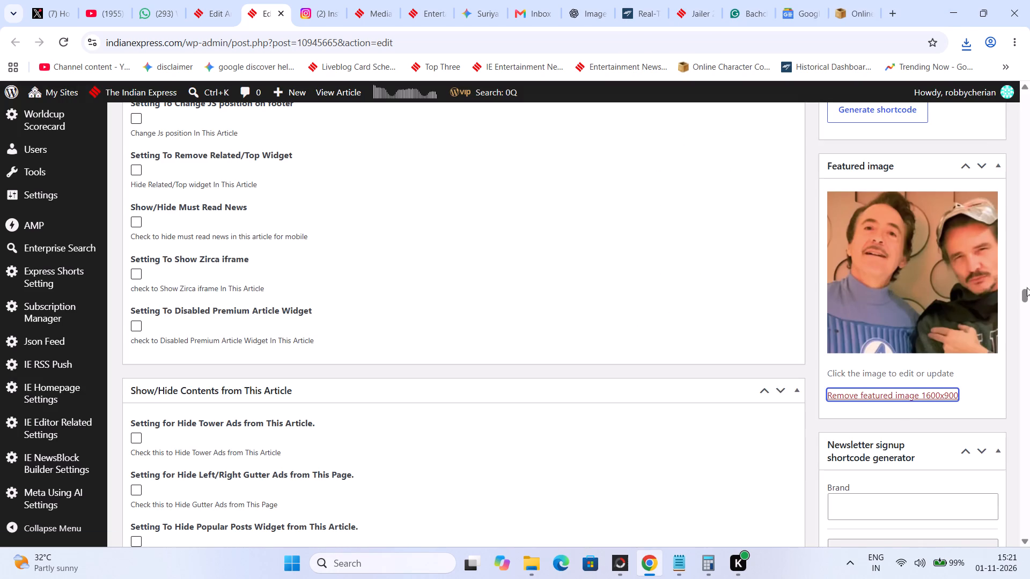
drag(1027, 292, 1023, 76)
scroll(1019, 236, down, 9)
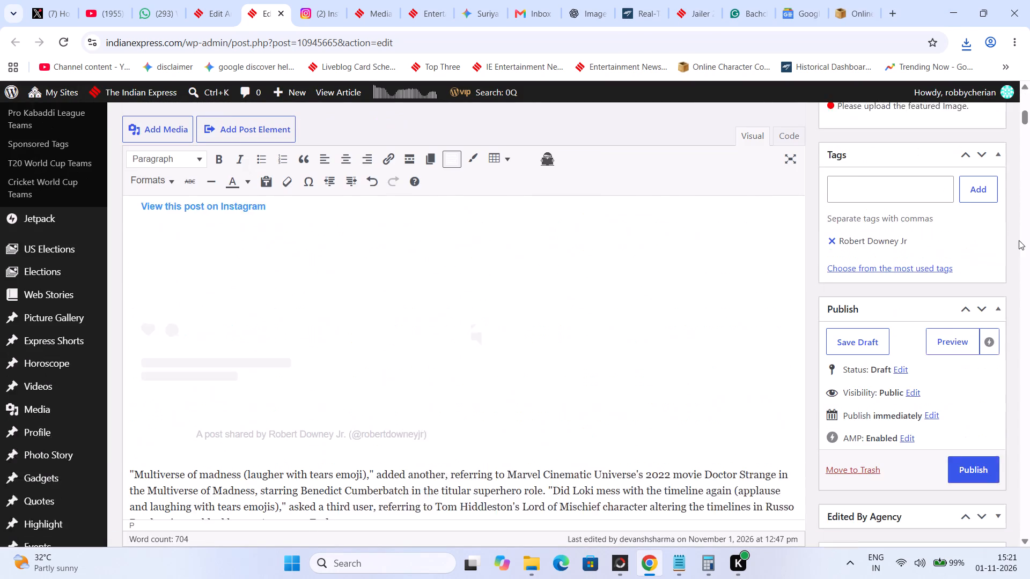
click(872, 320)
scroll(872, 320, down, 4)
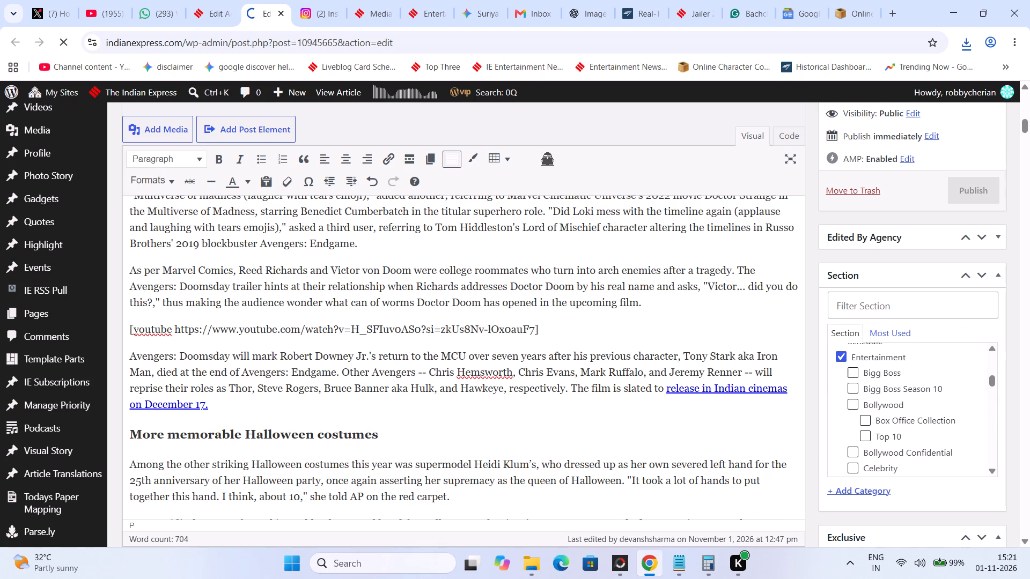
Close the Instagram reel page and the Media Library page.
click(321, 0)
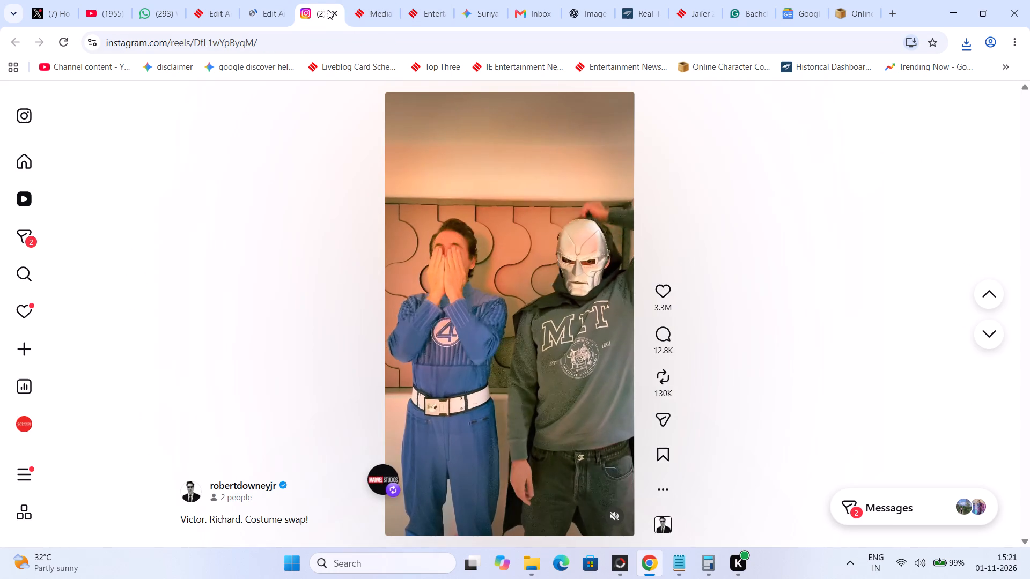
click(329, 14)
click(332, 15)
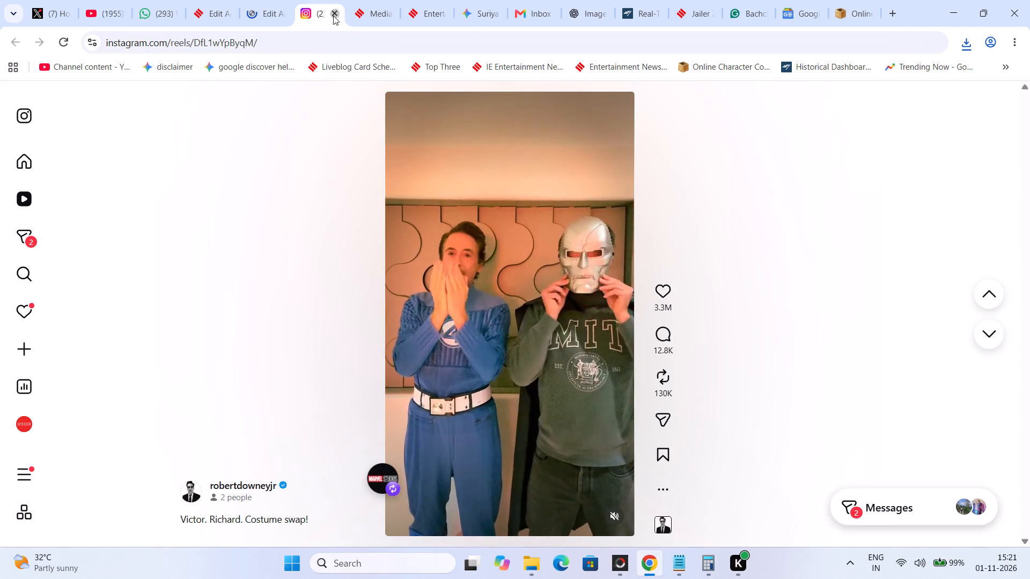
click(334, 16)
Check the downey-pascal image enhancement in ChatGPT and view the Chartbeat real-time dashboard for the entertainment section.
click(496, 0)
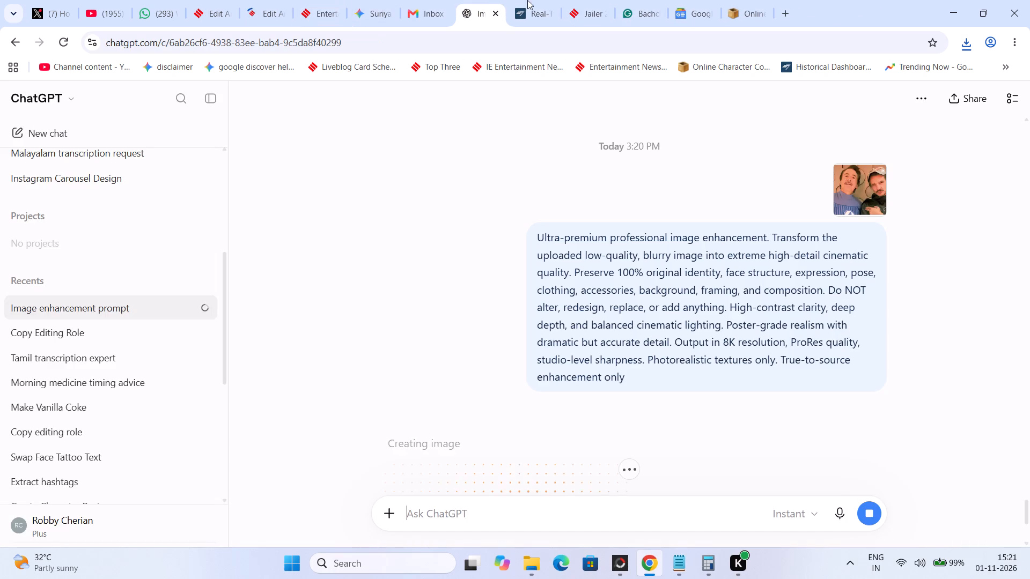
click(539, 0)
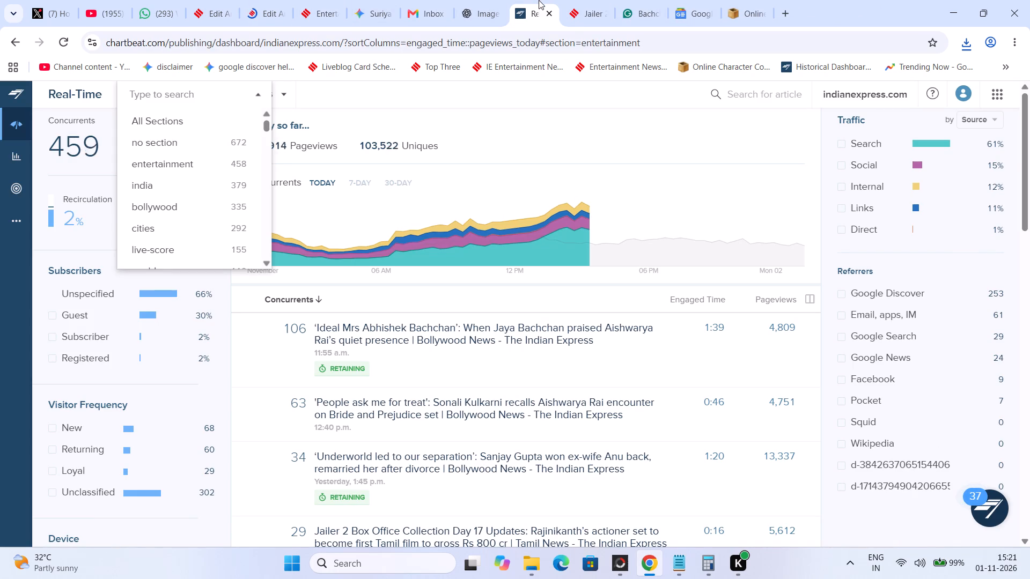
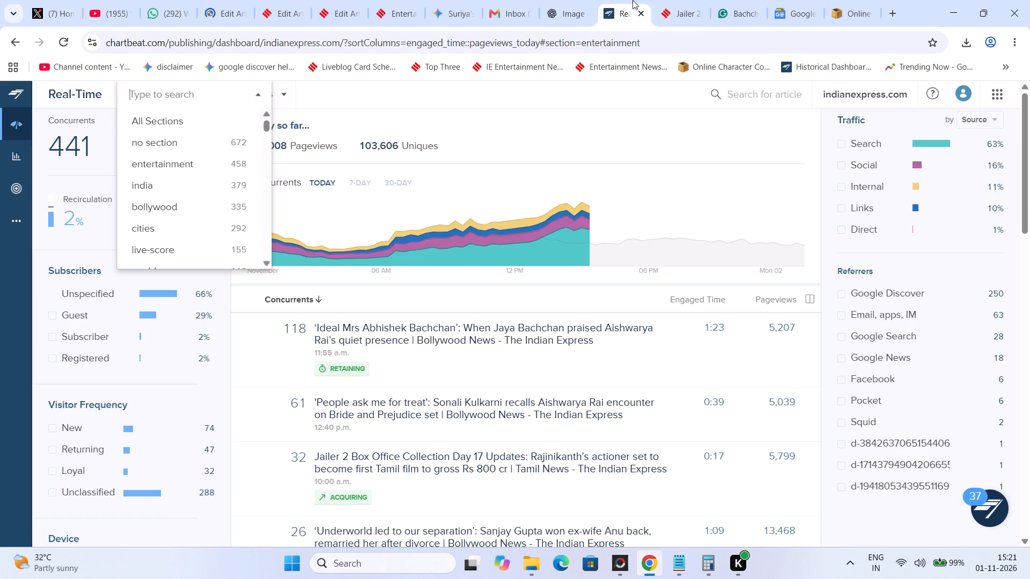
In ChatGPT's "Image enhancement prompt" chat, download the enhanced Downey and Pascal image to the Downloads folder as a PNG.
click(569, 0)
scroll(572, 302, down, 4)
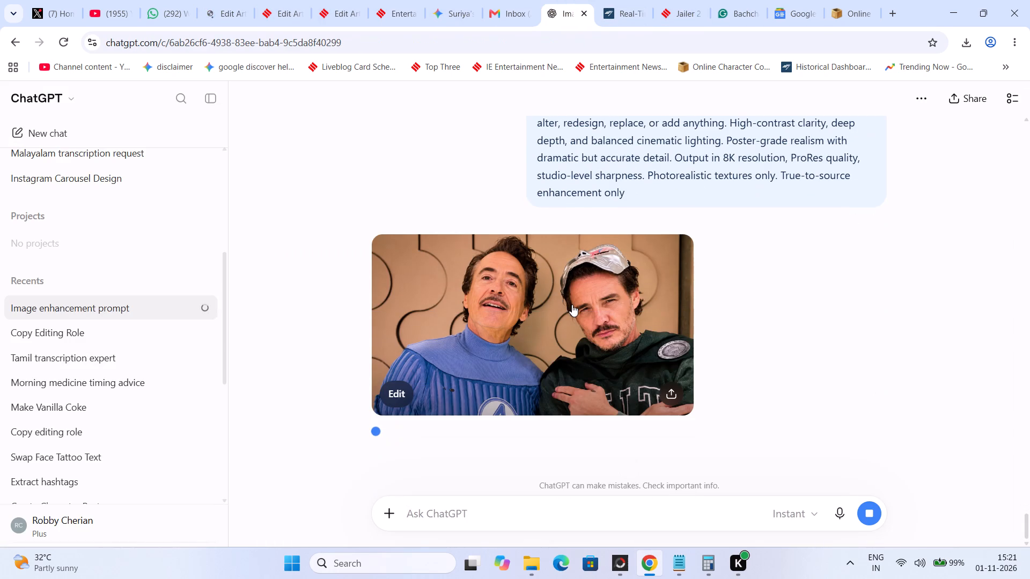
click(589, 299)
click(803, 103)
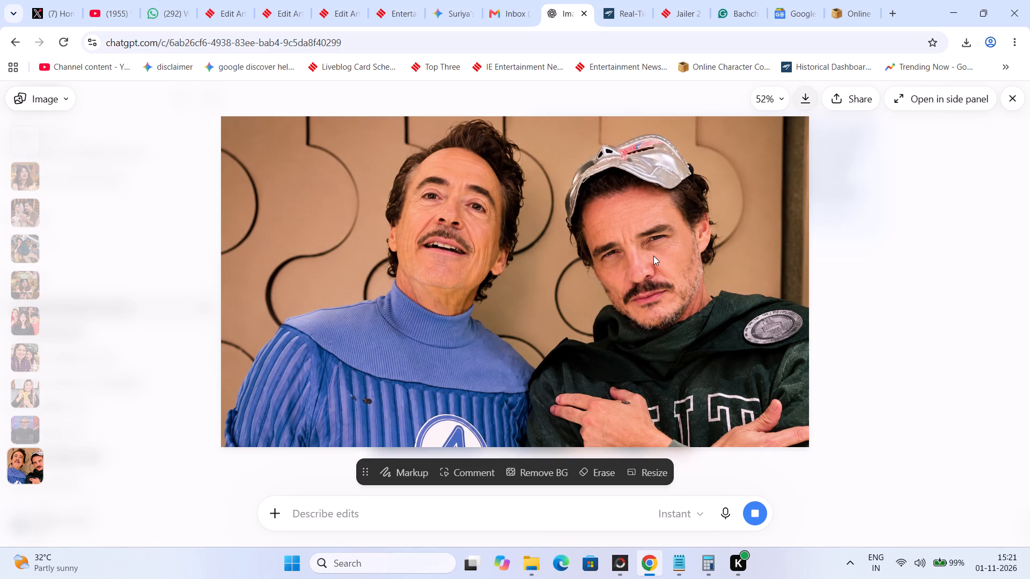
click(576, 470)
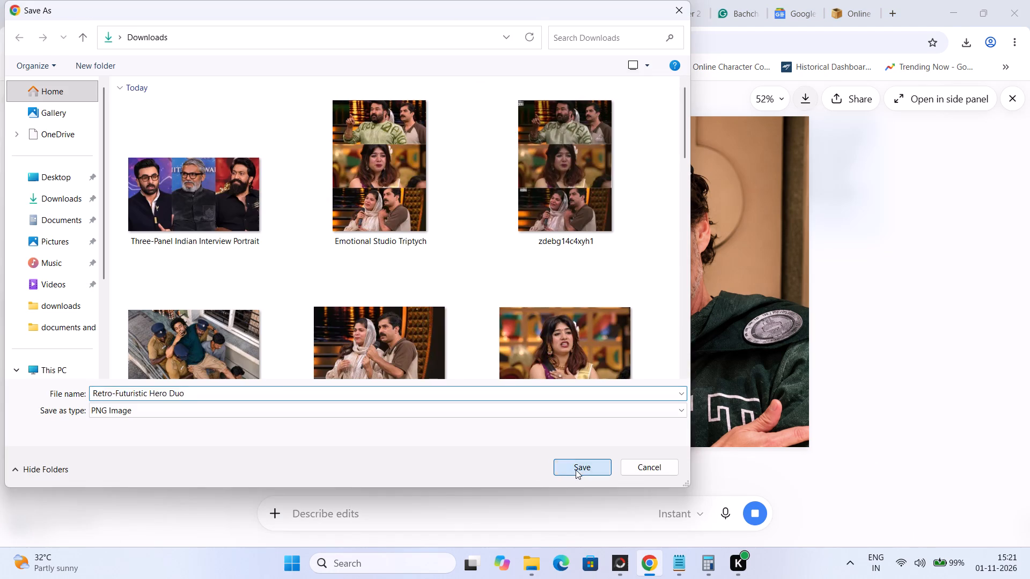
Switch to the PhotoScape X editor and bring up the Downloads folder in File Explorer over it to load the enhanced image.
click(619, 564)
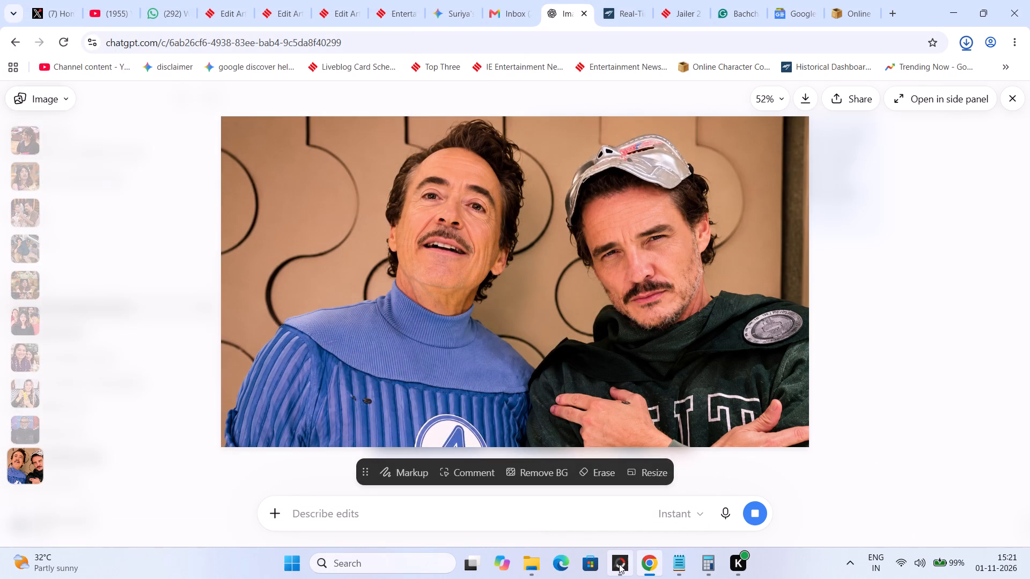
click(14, 40)
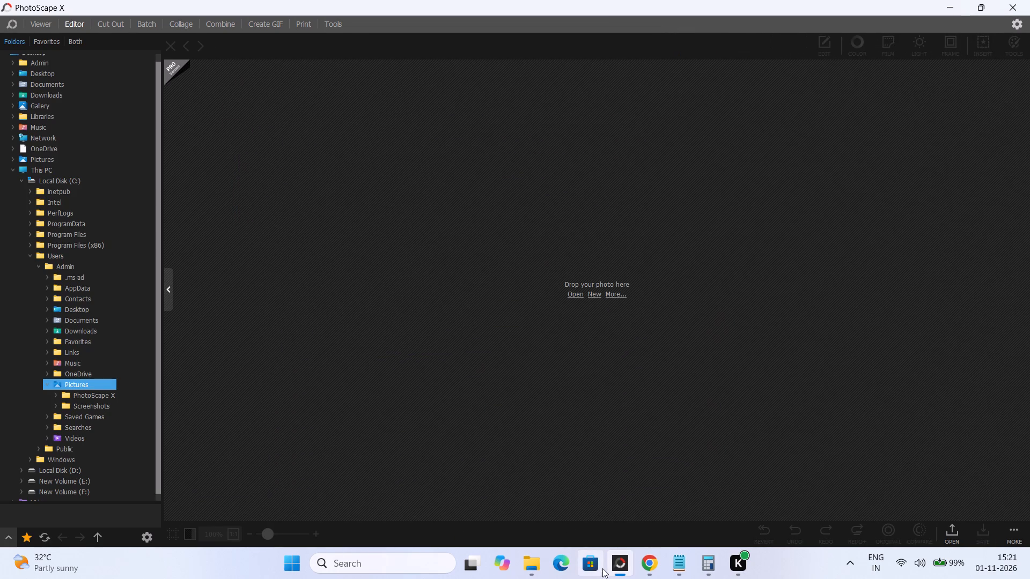
click(538, 569)
drag(466, 8, 639, 207)
click(227, 415)
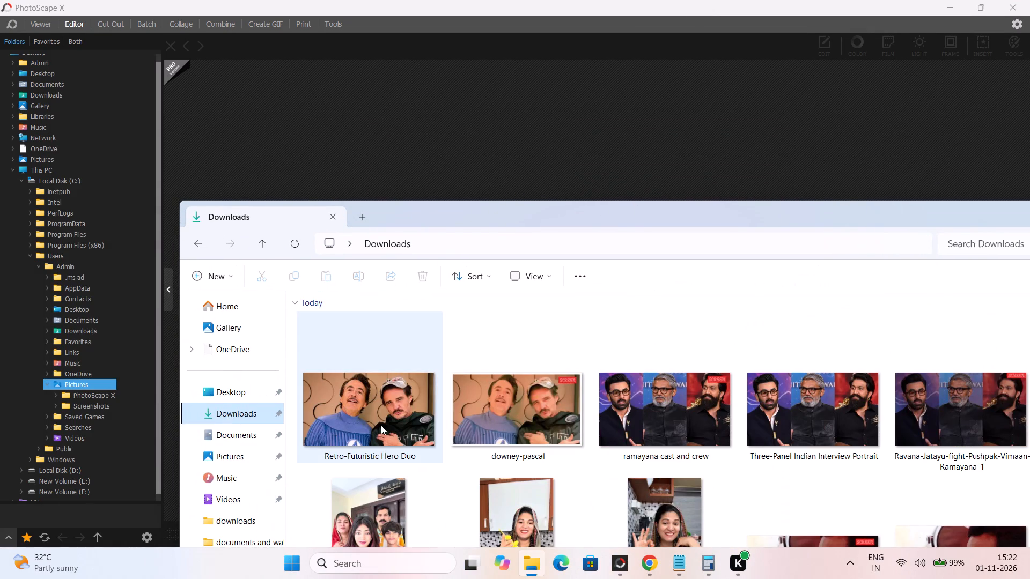
Open the downloaded Retro-Futuristic Hero Duo image in PhotoScape X and resize it to 1600 px wide, preserving the aspect ratio.
drag(372, 425, 532, 91)
click(56, 209)
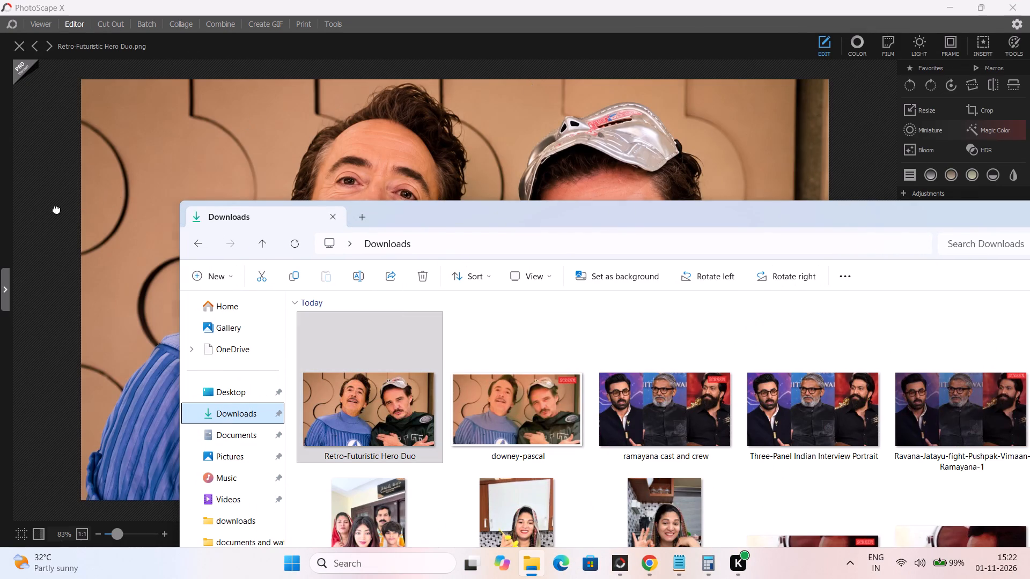
click(917, 106)
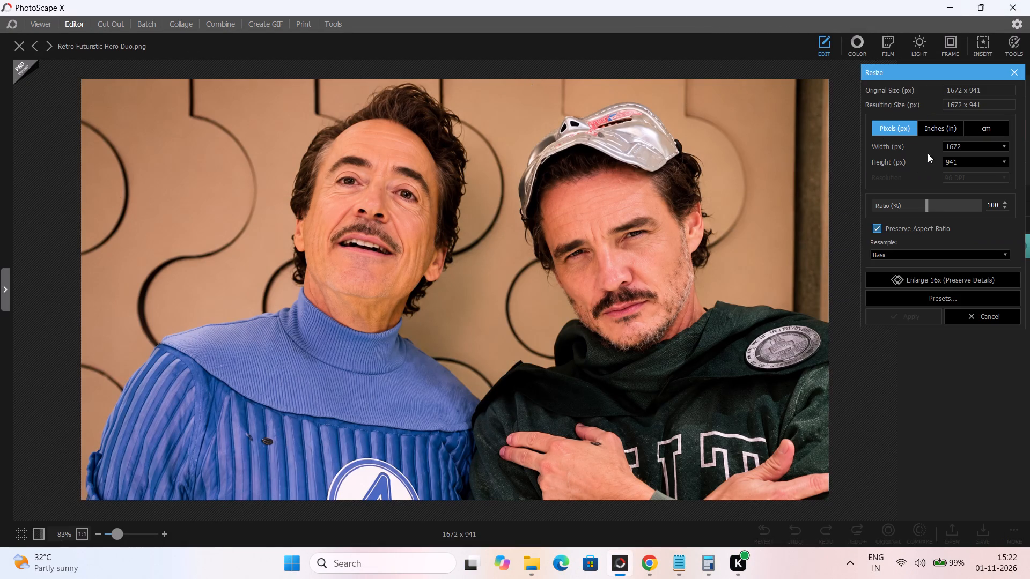
drag(967, 149, 922, 147)
text(160)
key(0)
click(919, 311)
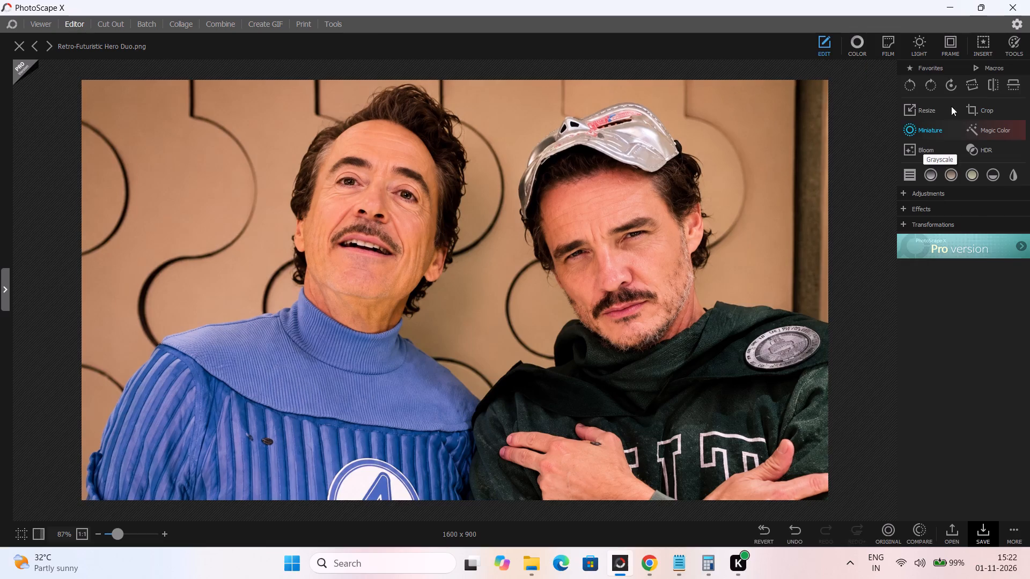
Insert the SCREEN Logo image from the documents and watermarks folder and stretch it to cover the whole photo.
click(977, 51)
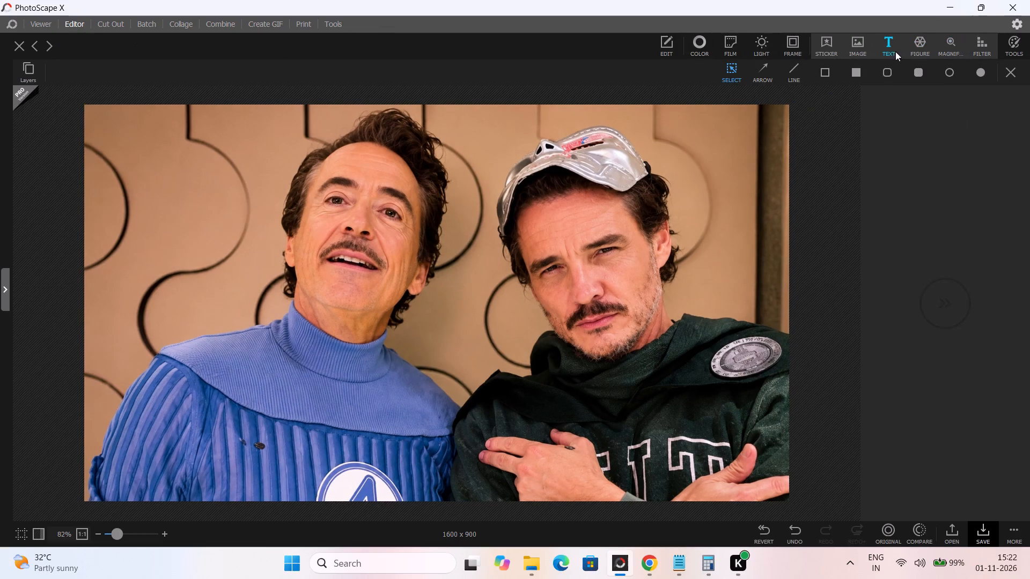
click(866, 48)
scroll(873, 244, down, 3)
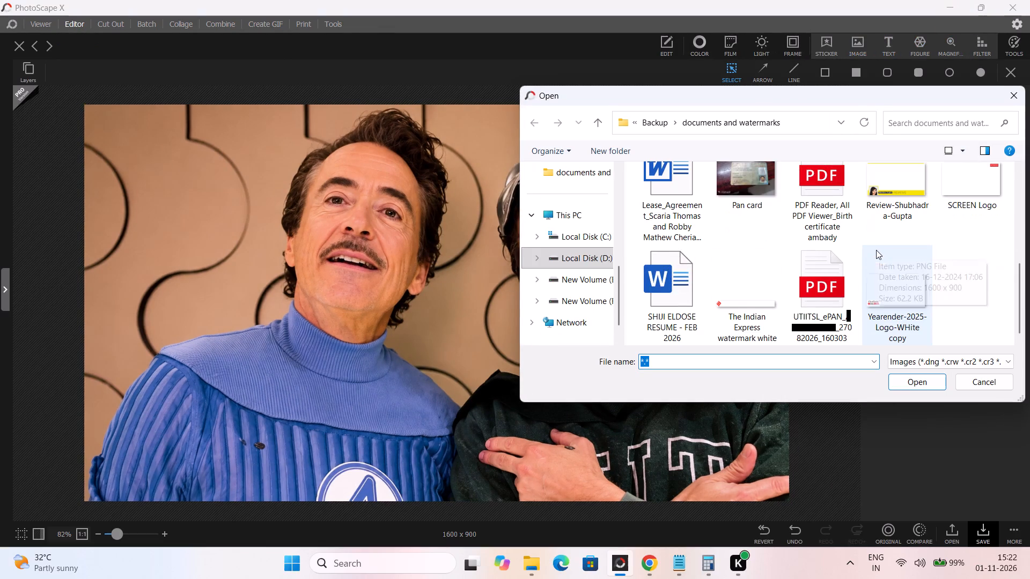
click(963, 194)
key(Return)
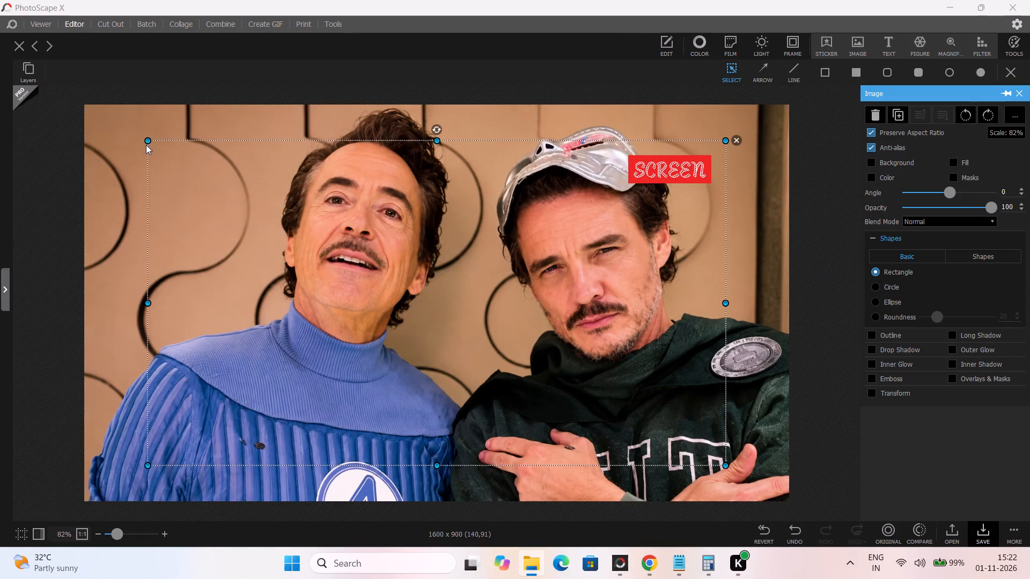
drag(147, 139, 84, 109)
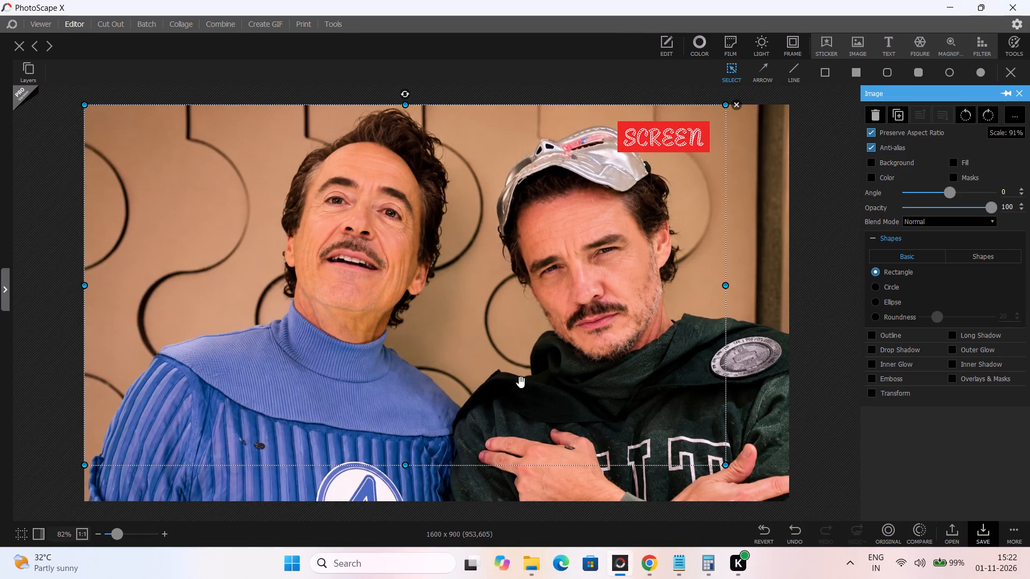
click(721, 465)
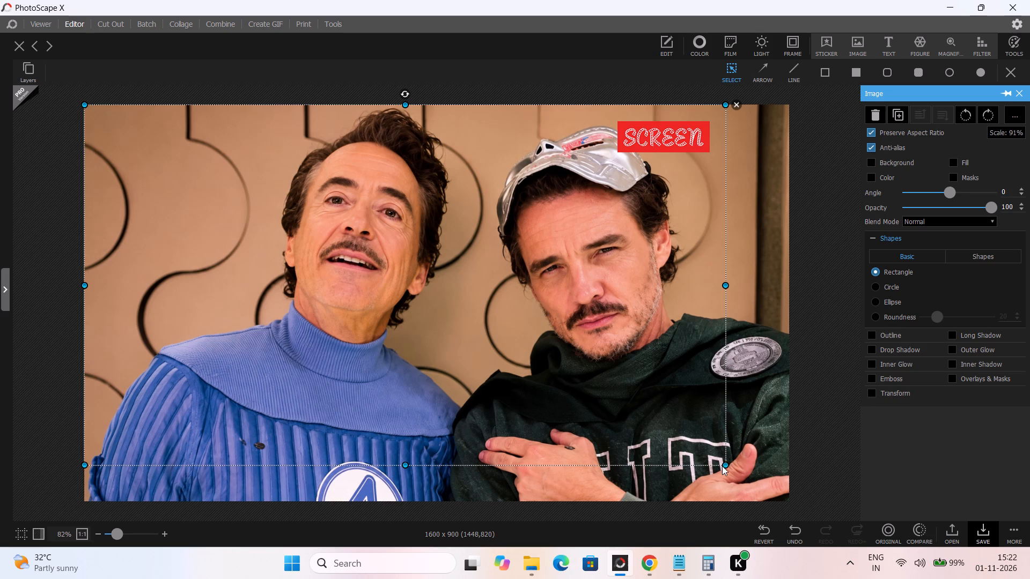
drag(725, 467, 787, 498)
click(821, 468)
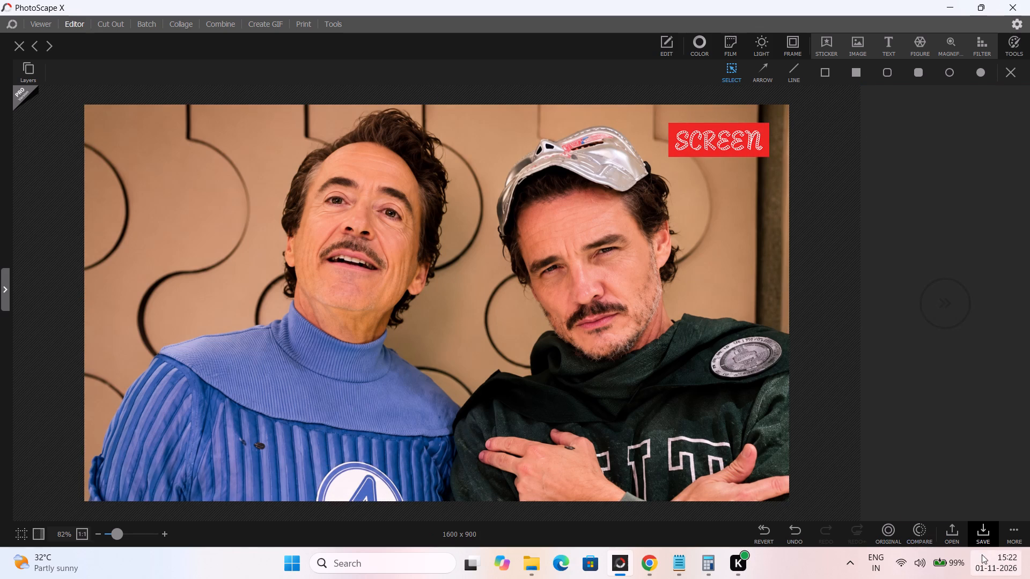
click(983, 535)
click(373, 236)
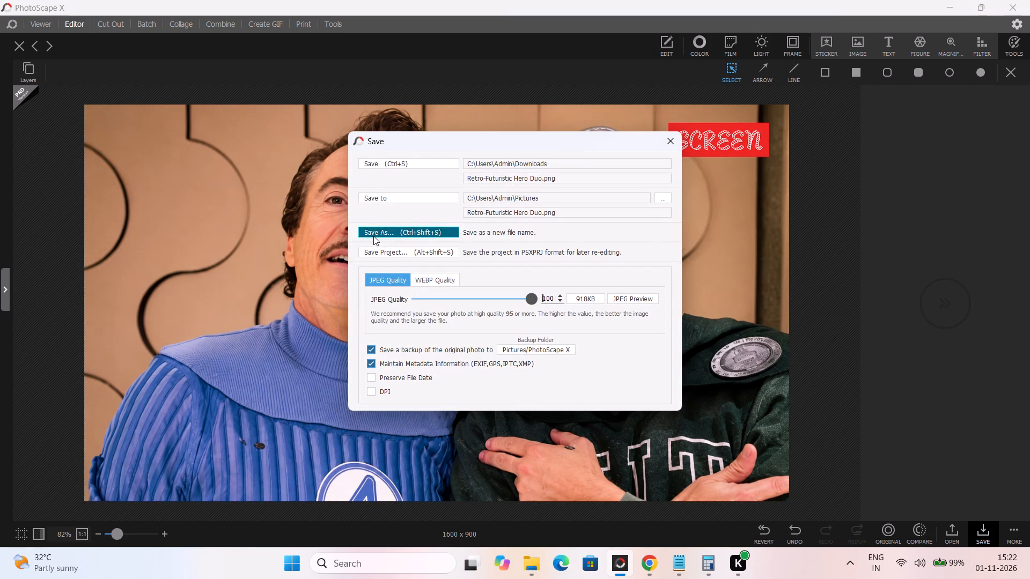
key(d)
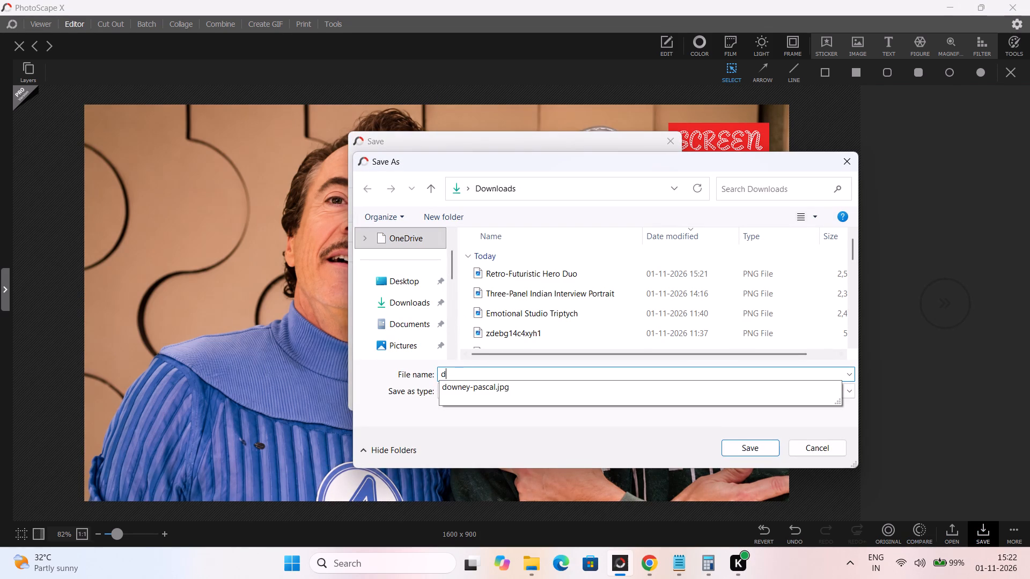
key(Down)
key(Left)
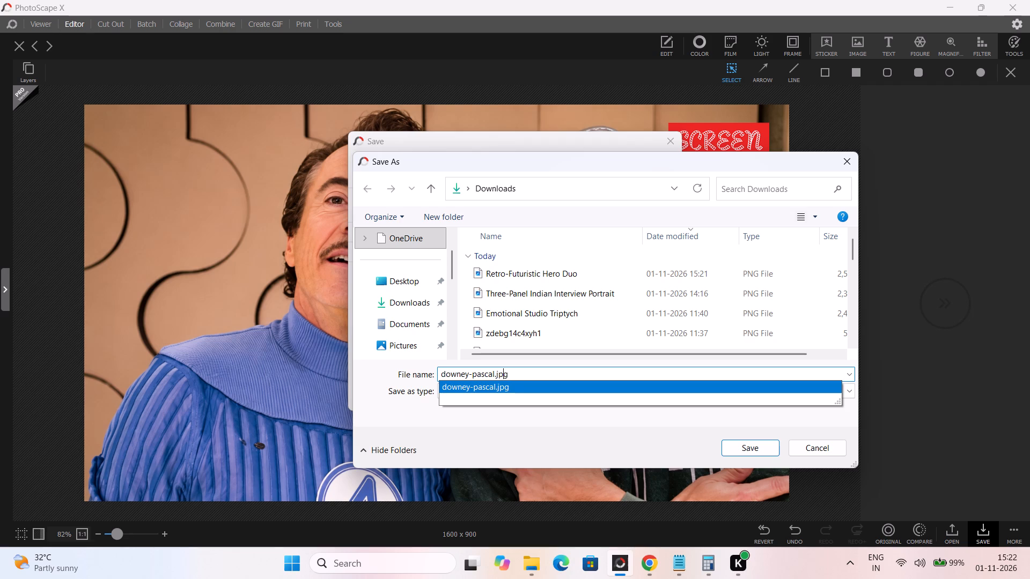
key(Left)
key(Left)
key(Left)
text(-1600)
key(Return)
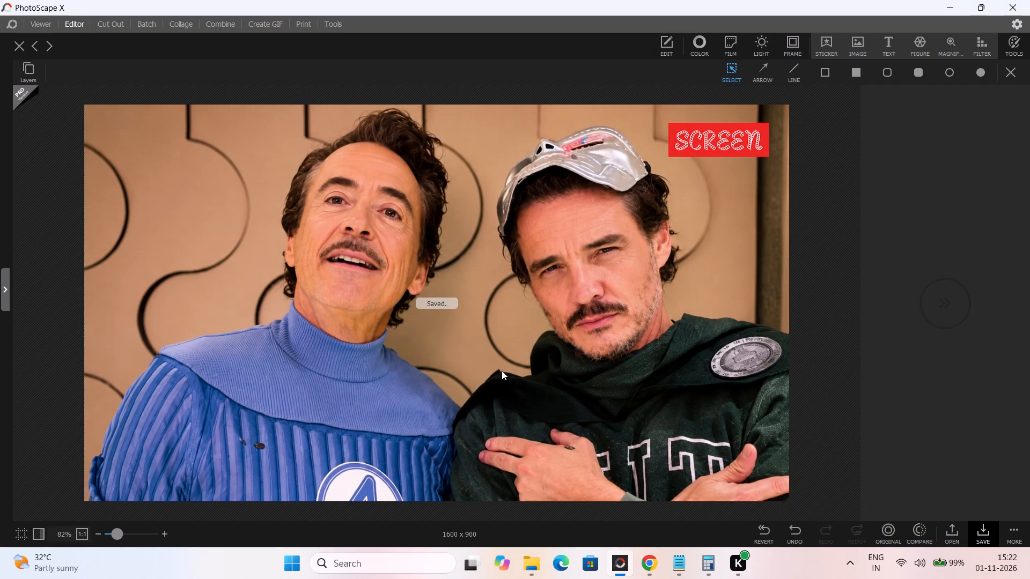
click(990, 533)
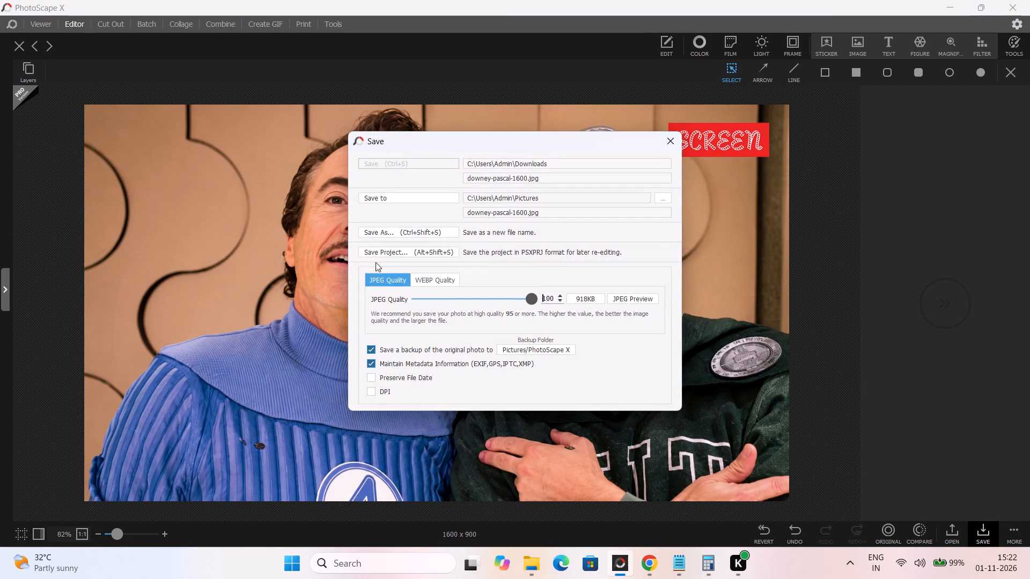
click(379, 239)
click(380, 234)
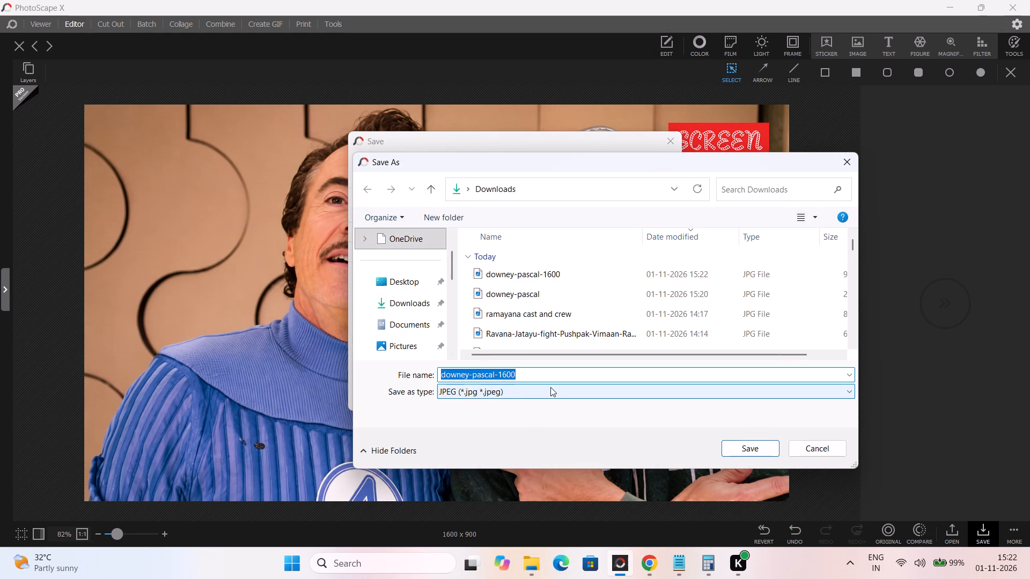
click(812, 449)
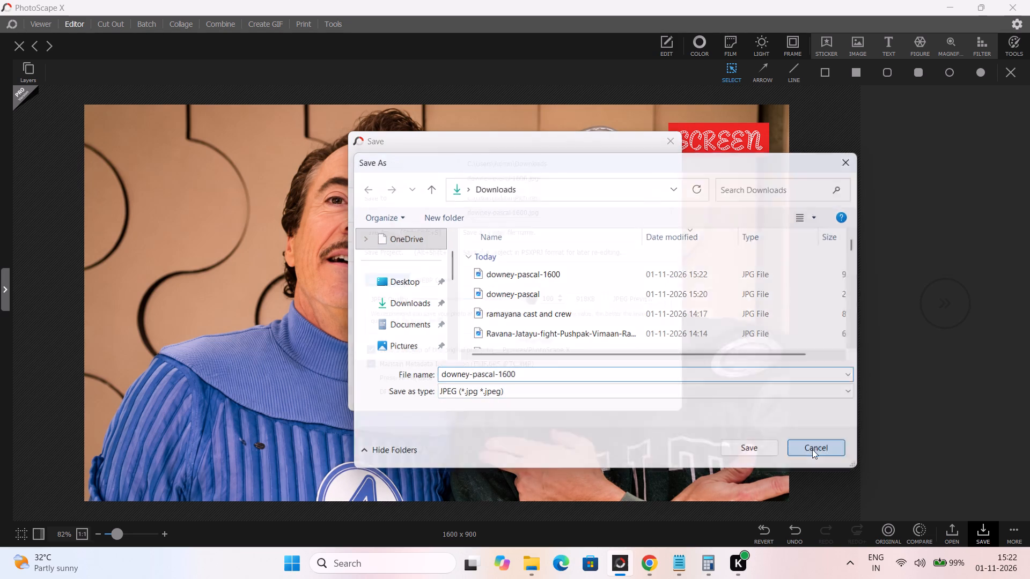
In Chrome, return to the Downey and Pascal article and upload downey-pascal-1600 from Downloads in its Featured image dialog.
click(657, 558)
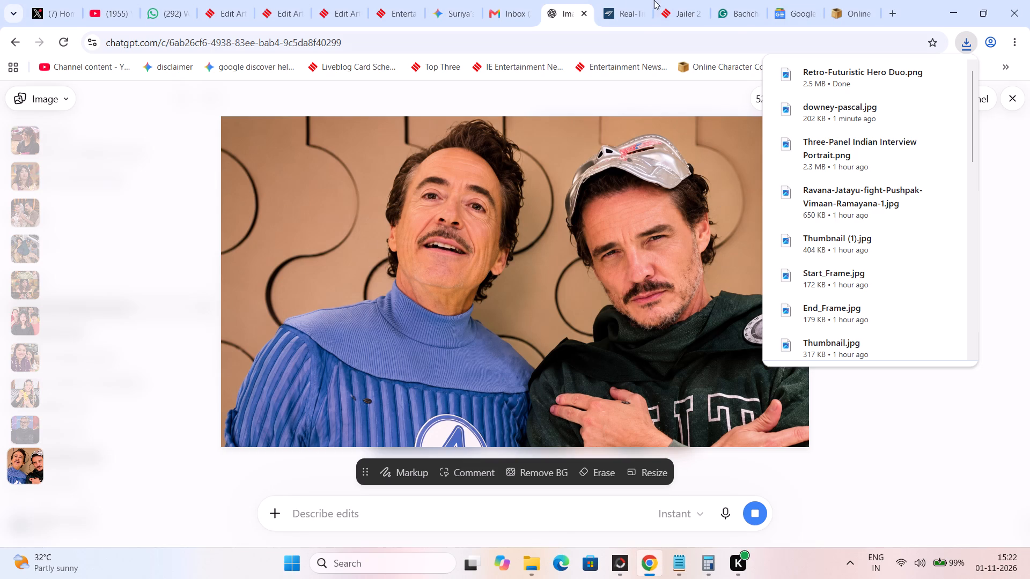
click(366, 0)
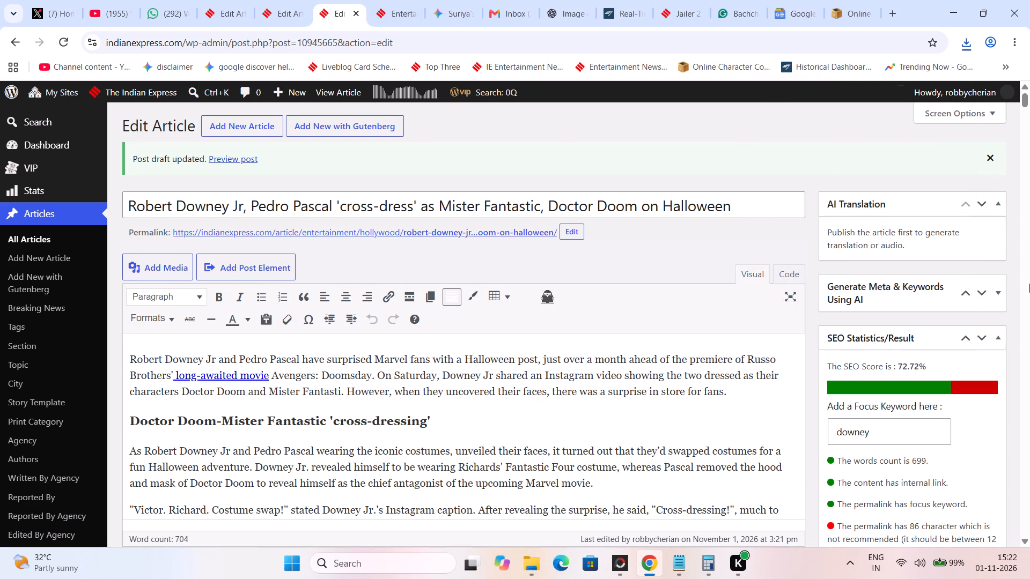
triple_click(1029, 284)
triple_click(1029, 284)
double_click(1029, 284)
double_click(1028, 284)
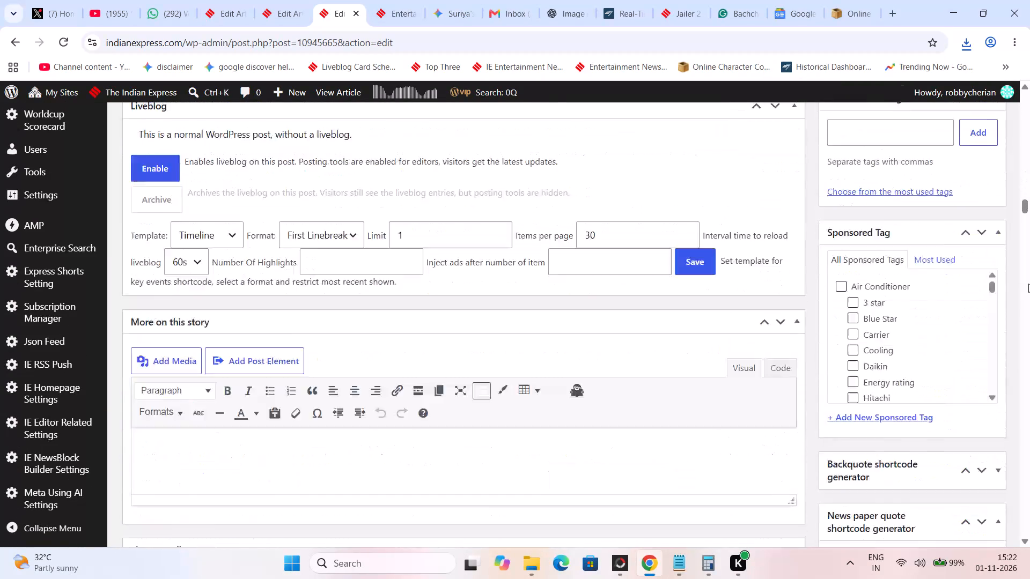
click(1028, 284)
click(896, 245)
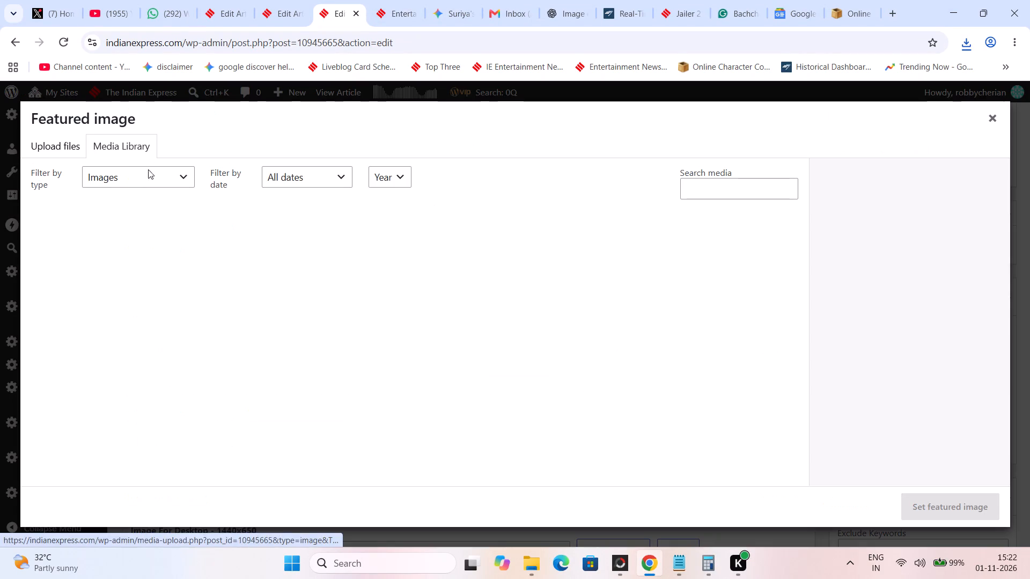
click(62, 152)
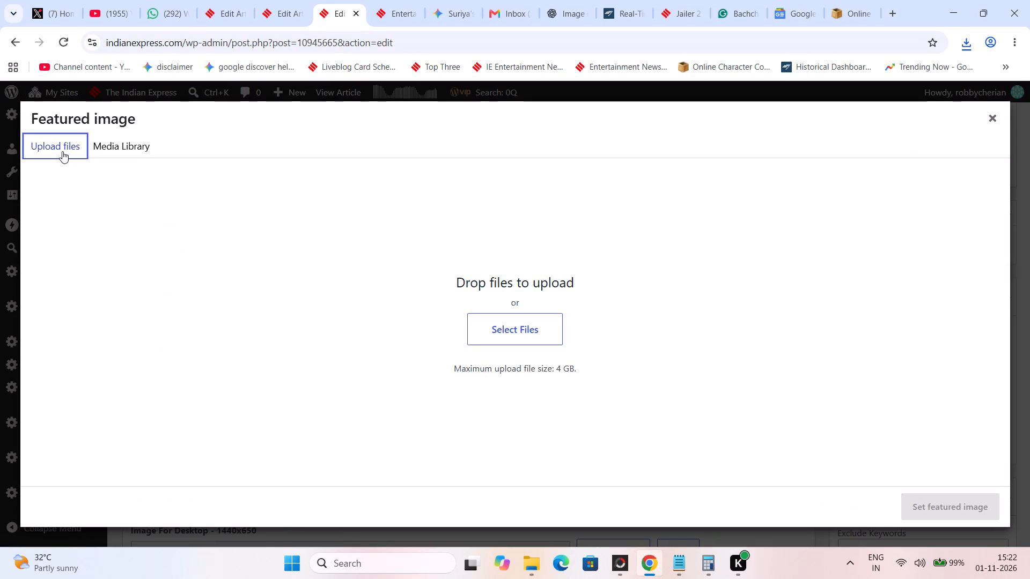
click(521, 340)
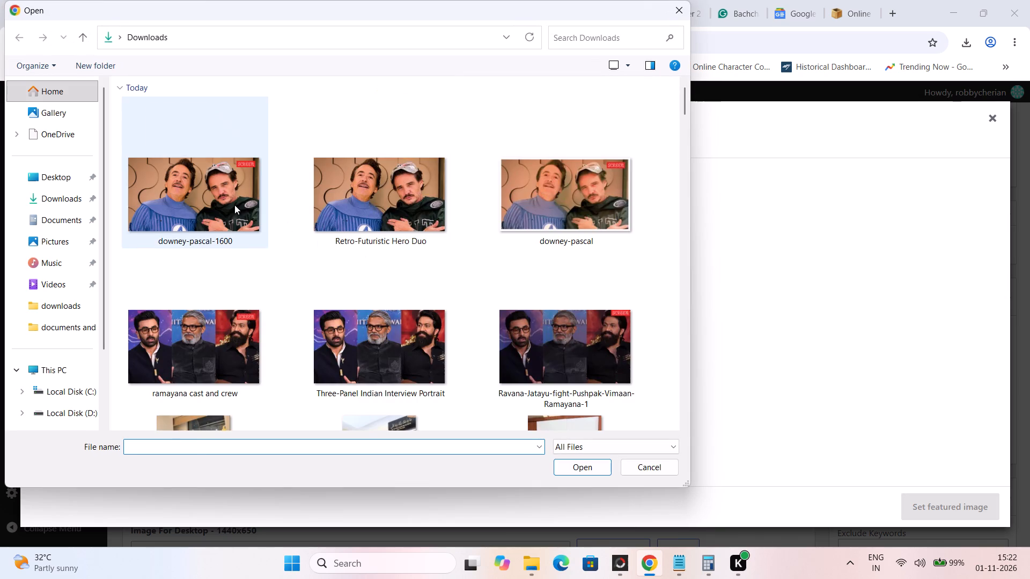
click(233, 205)
key(Return)
click(569, 145)
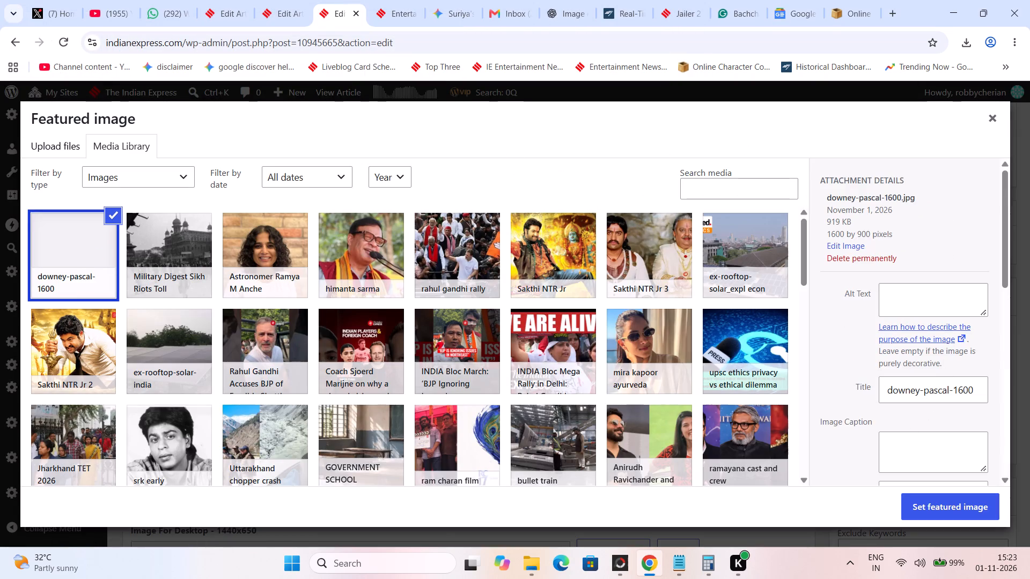
Paste the image caption "Robert Downey Jr and Pedro Pascal have a Halloween surprise for Avengers: Doomsday fans." and enlarge the caption box.
click(897, 438)
key(ctrl+v)
scroll(928, 456, down, 3)
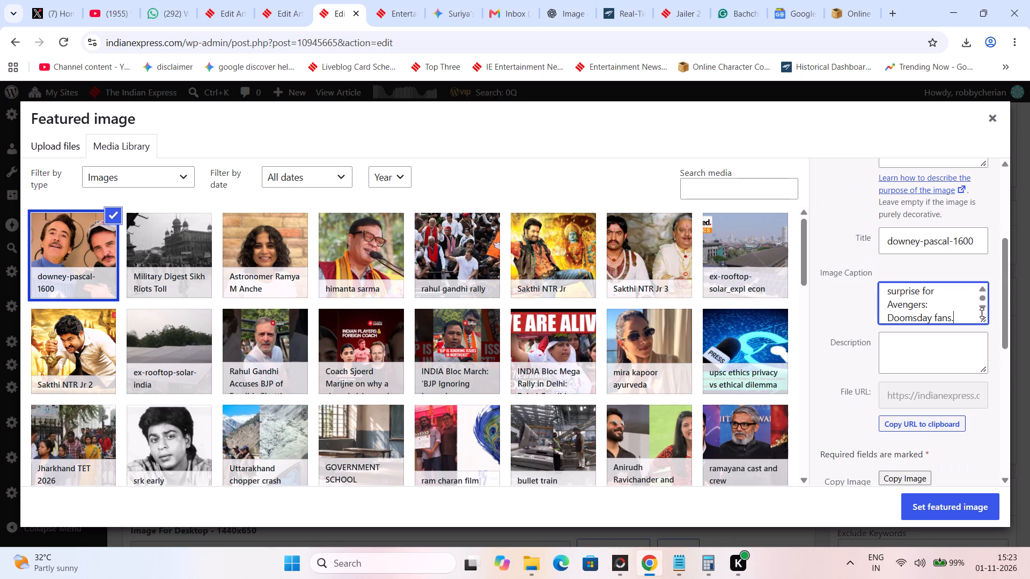
drag(985, 319, 984, 449)
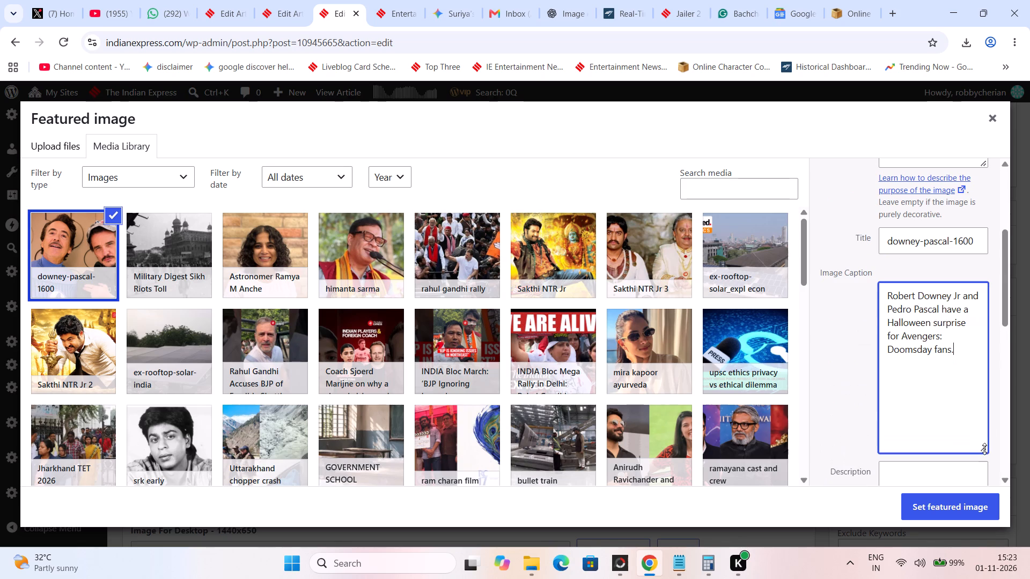
Copy "Robert Downey Jr and Pedro Pascal" from the caption into the alt text and set the image as the featured image.
click(936, 308)
drag(940, 312, 864, 287)
key(ctrl+c)
scroll(889, 309, up, 2)
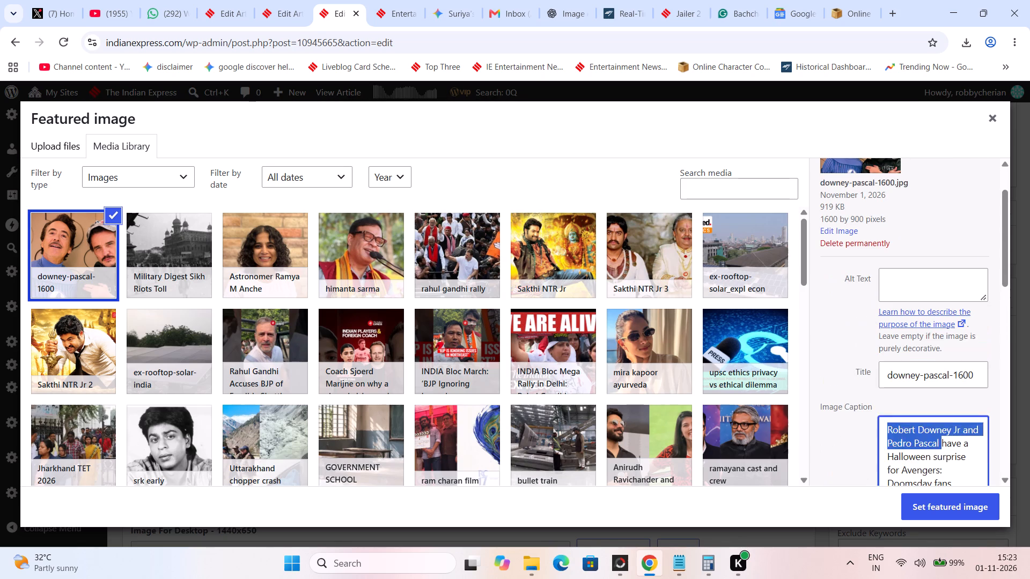
click(908, 288)
key(ctrl+v)
click(930, 506)
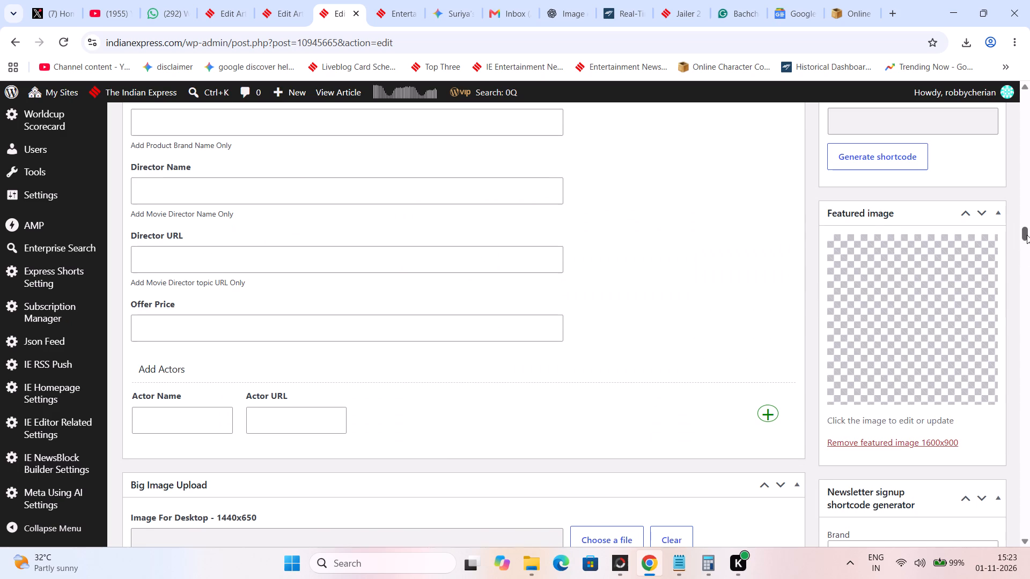
Read through the article body from the top, checking the text, embeds and SEO results.
drag(1027, 235, 1026, 99)
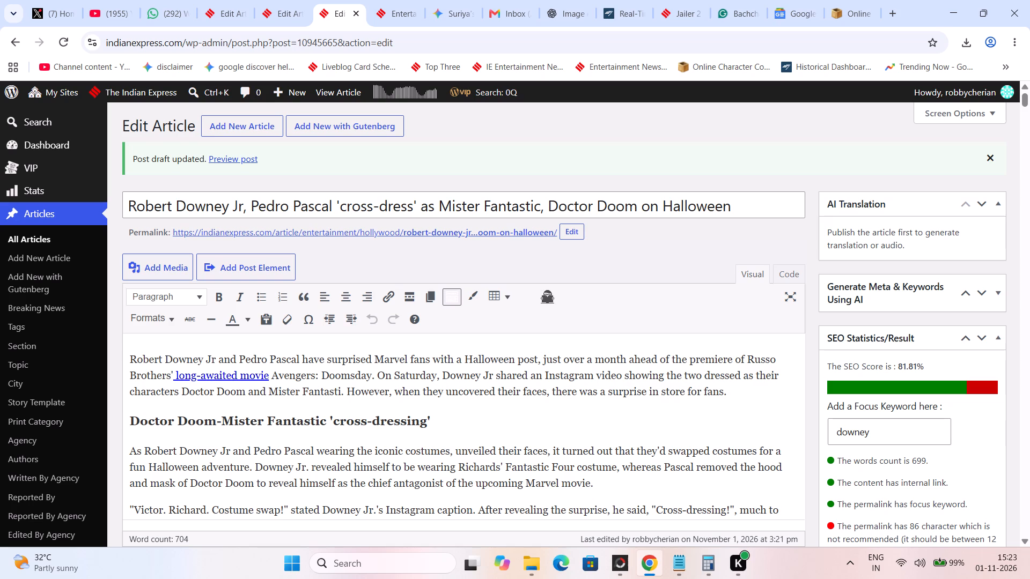
scroll(637, 343, down, 1)
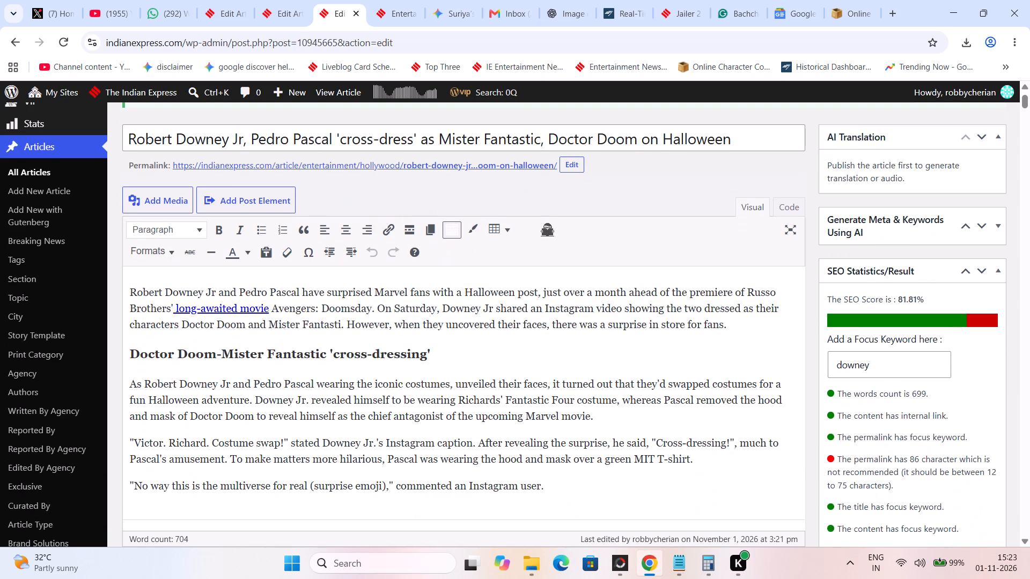
scroll(637, 343, down, 2)
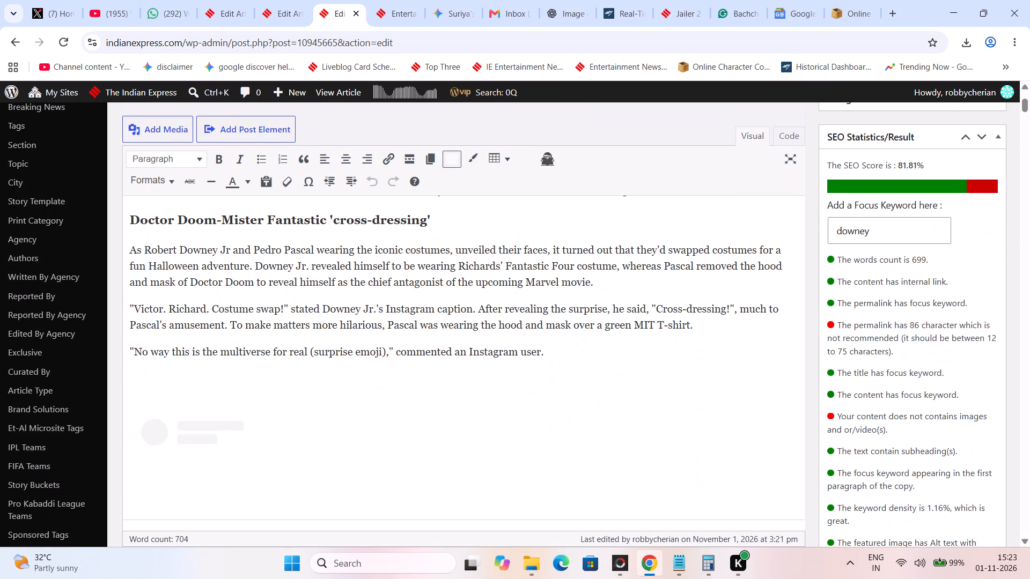
scroll(637, 343, down, 8)
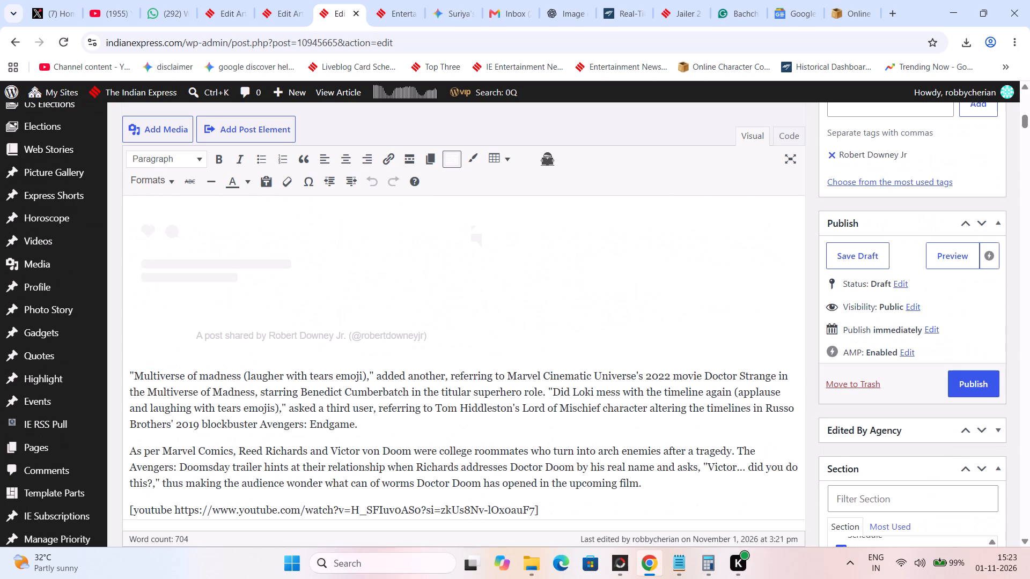
Read the rest of the article body, from the fan reactions through the Halloween costumes section to its closing paragraph, and return to its opening.
scroll(637, 343, down, 2)
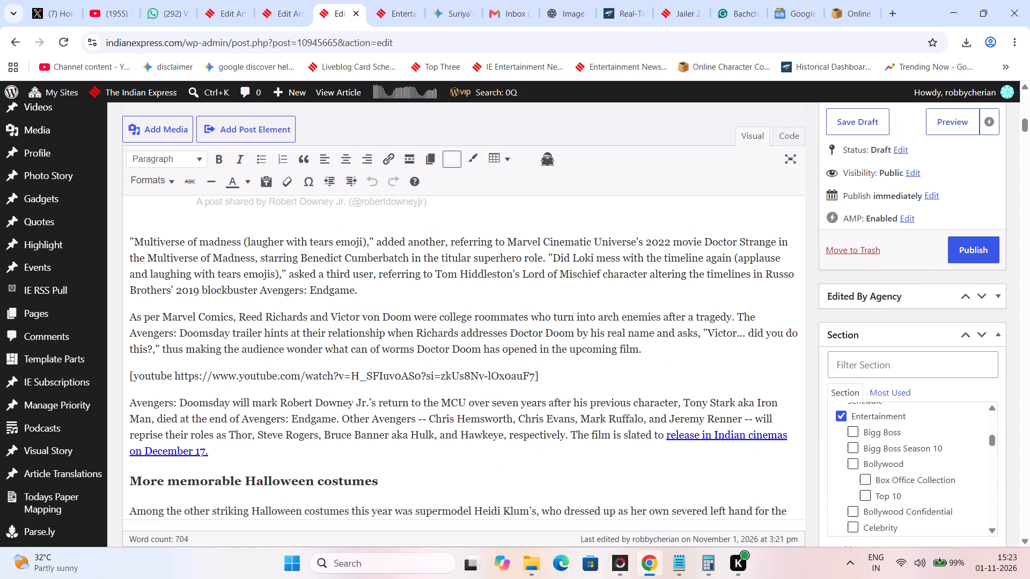
scroll(637, 341, down, 2)
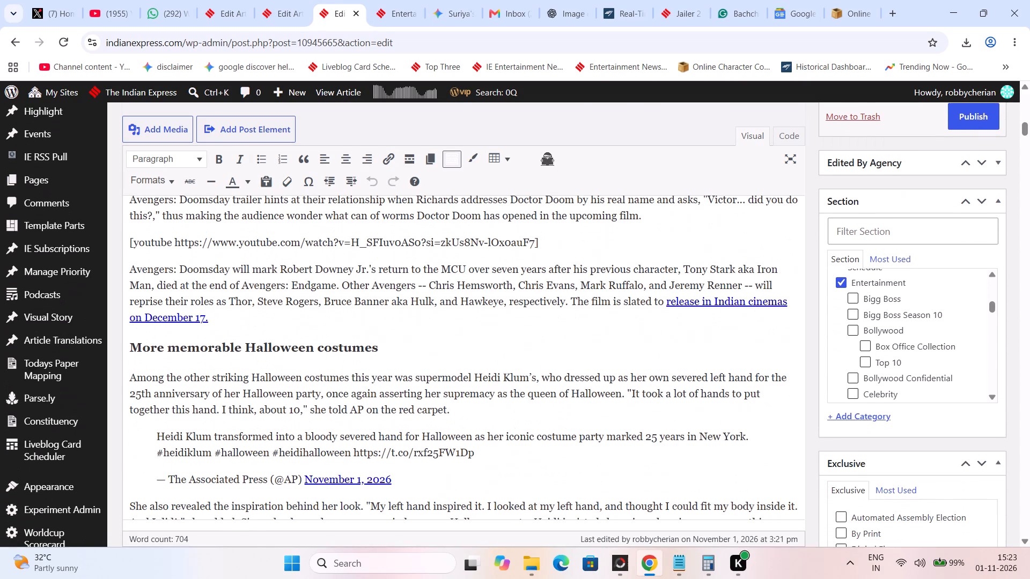
scroll(637, 341, down, 13)
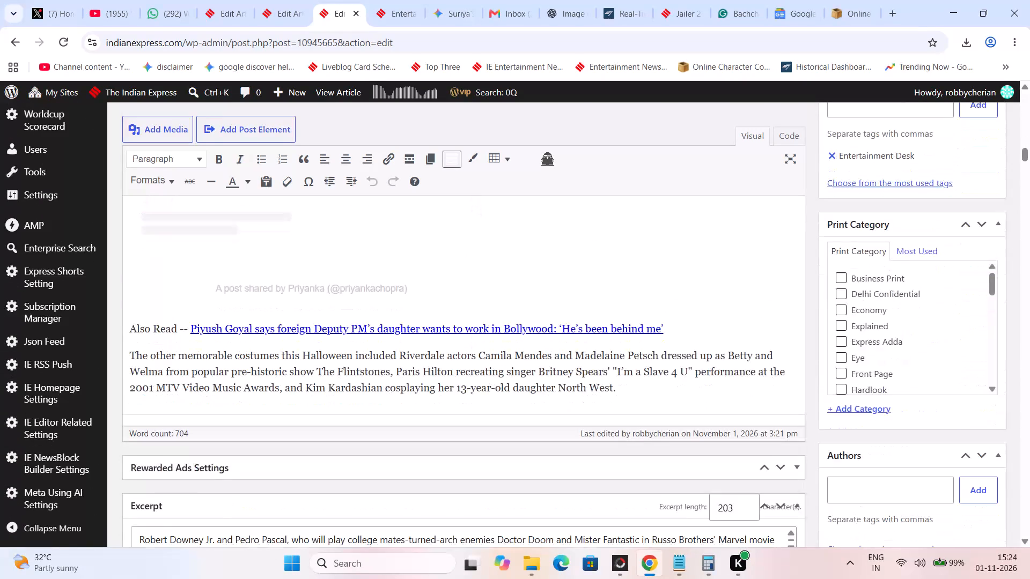
scroll(637, 341, up, 20)
scroll(637, 341, up, 6)
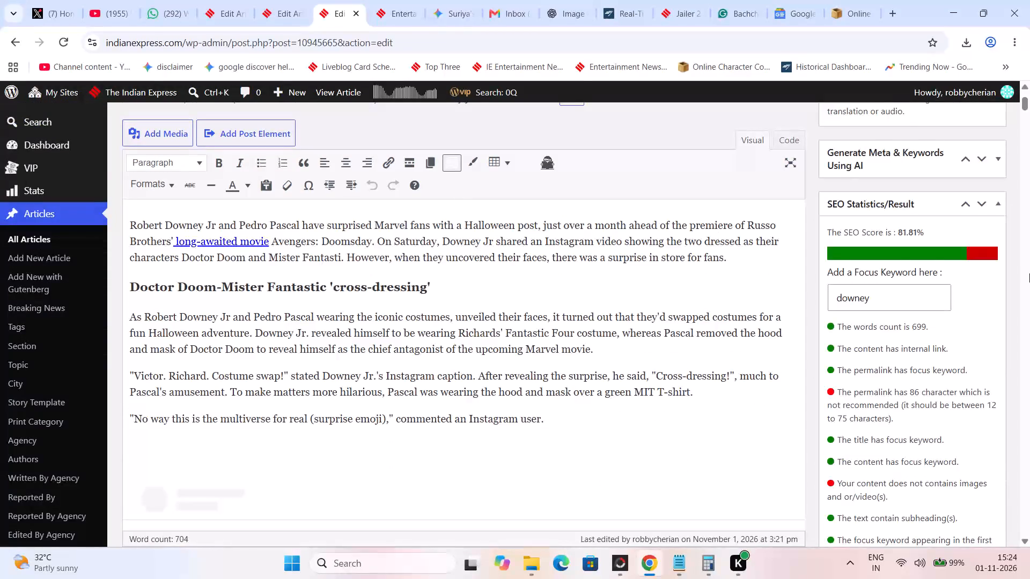
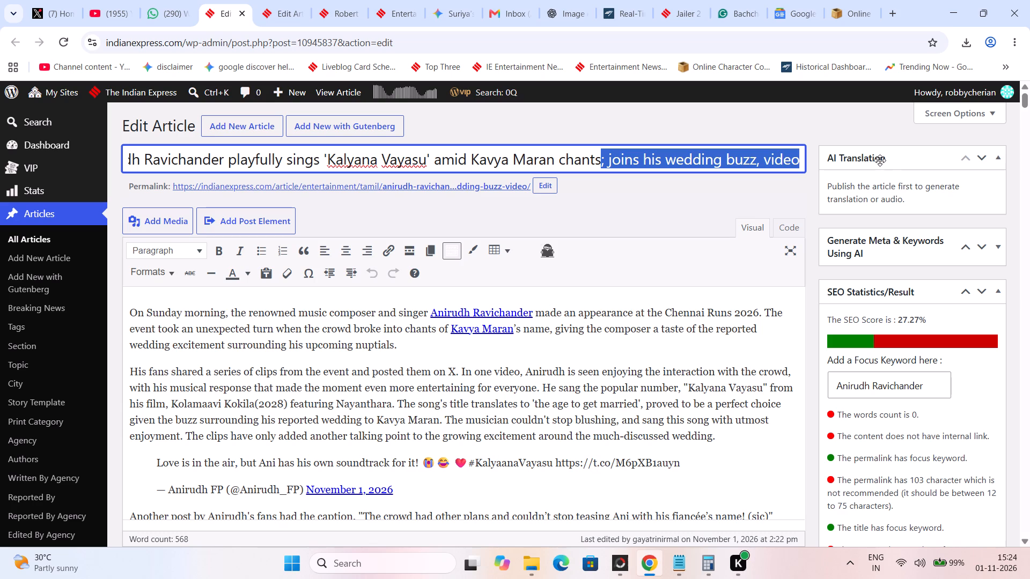
Replace the selected ending of the Anirudh Ravichander headline, "; joins his wedding buzz, video", with ". Watch".
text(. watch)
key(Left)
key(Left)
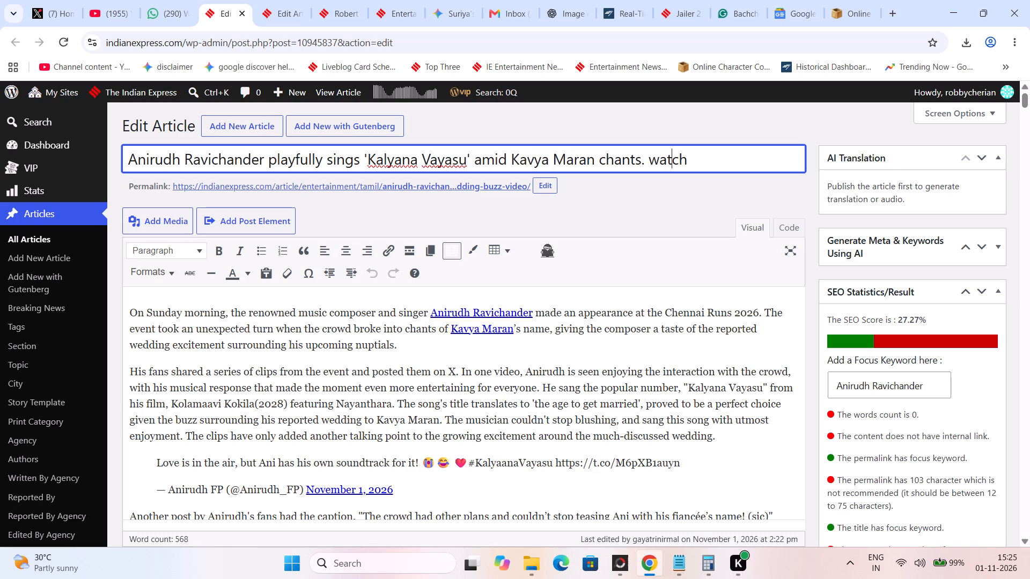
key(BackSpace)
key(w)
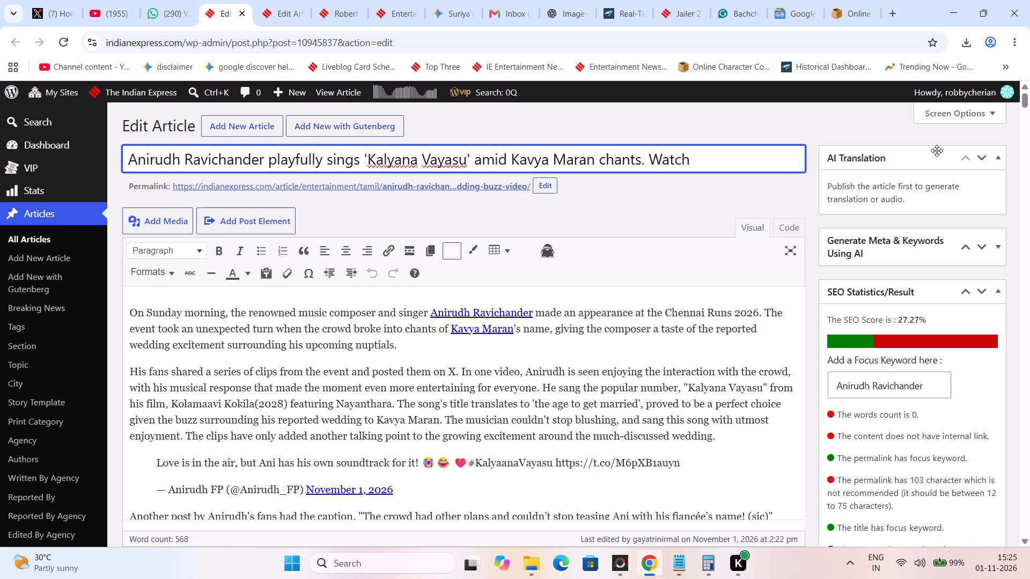
Add the word "video" to the end of the Anirudh Ravichander article's headline.
click(700, 171)
key(space)
text(VODEP)
key(BackSpace)
key(BackSpace)
key(BackSpace)
key(BackSpace)
text(video)
Change the headline's ending from "chants. Watch video" to "chants, watch video", using a comma and a lowercase w.
key(Left)
key(Left)
key(Left)
key(Left)
key(Left)
key(Left)
key(Left)
key(Left)
key(Left)
key(Left)
key(Left)
key(Left)
key(Left)
key(Right)
key(BackSpace)
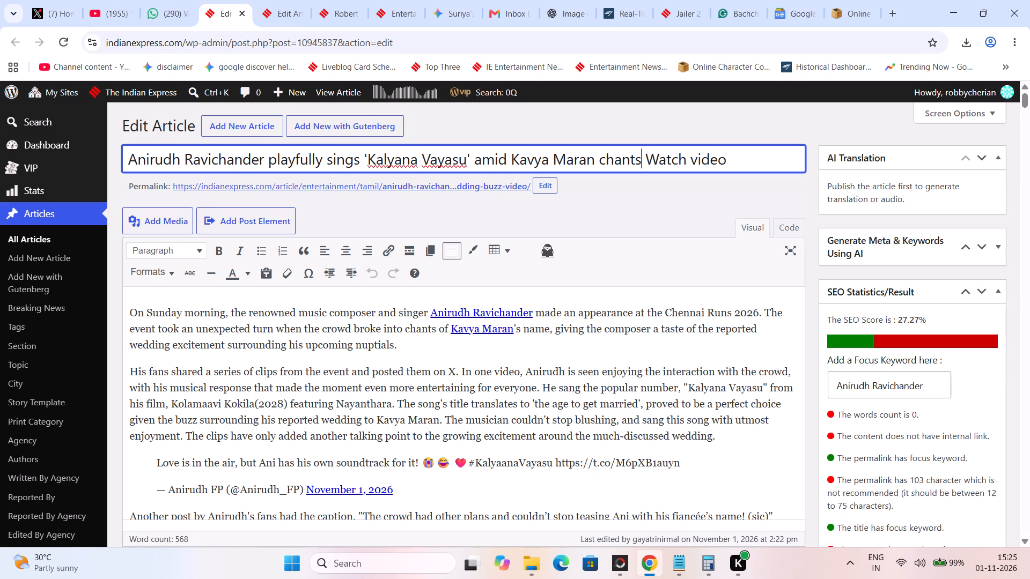
key(comma)
key(Right)
key(Right)
key(BackSpace)
key(w)
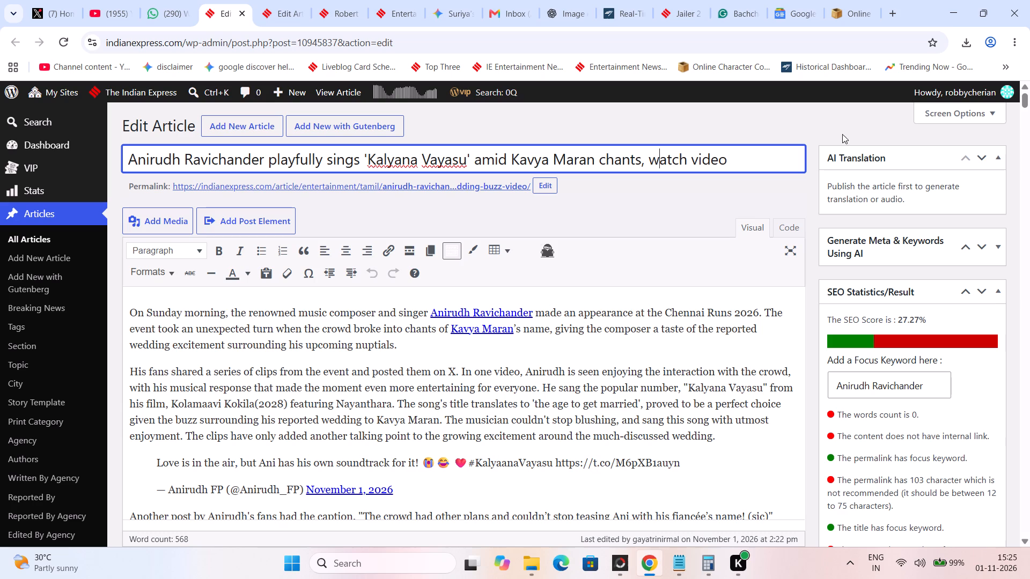
Copy the headline up to "Kavya Maran chants" and replace the permalink slug with it.
drag(640, 164, 64, 135)
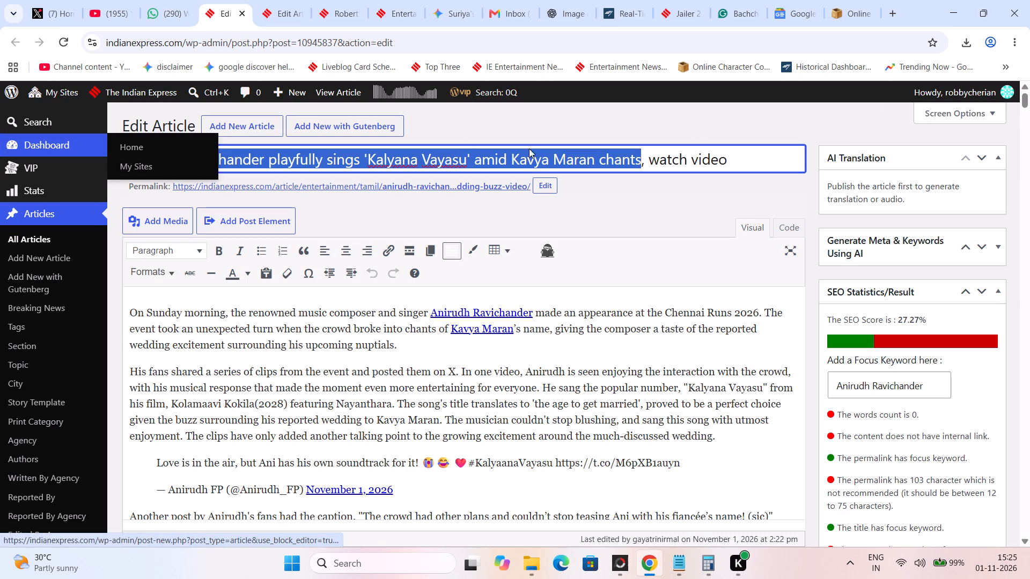
key(ctrl+c)
click(538, 191)
triple_click(503, 189)
key(ctrl+v)
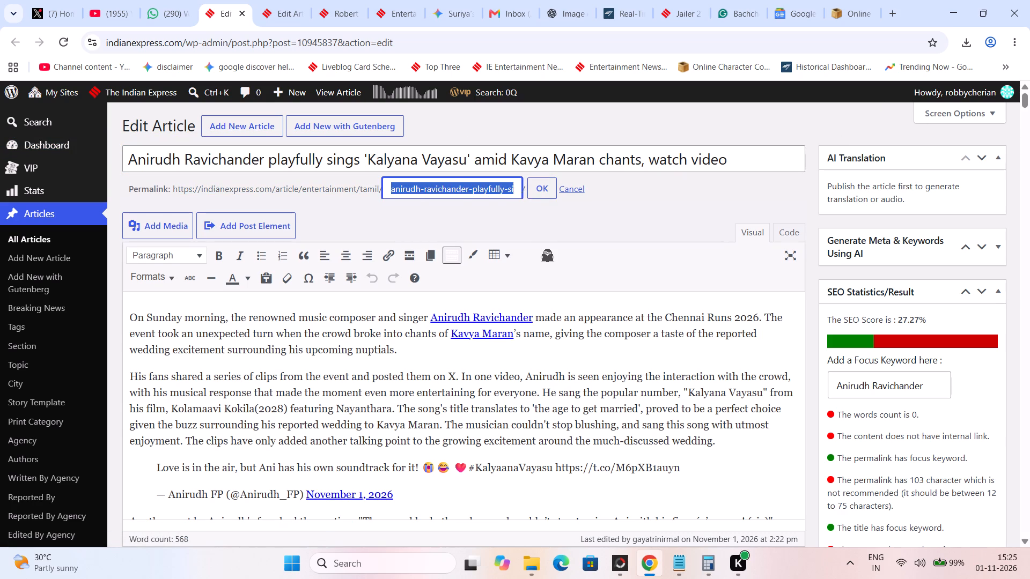
click(528, 185)
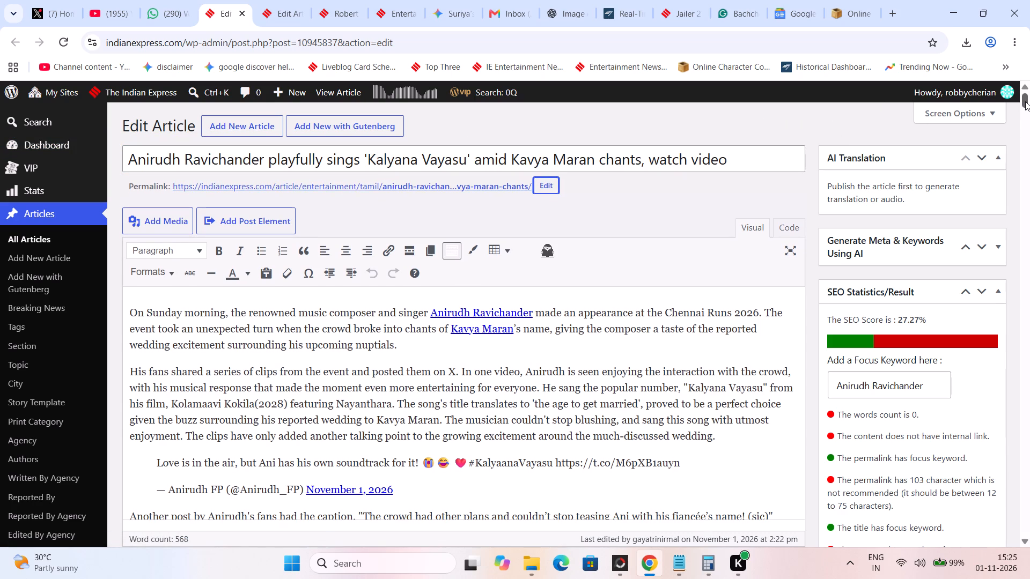
Replace the alternate heading with "Anirudh Ravichander playfully sings 'Kalyana Vayasu' amid Kavya Maran chants" and clear the alternate excerpt.
drag(1025, 101, 1029, 578)
triple_click(292, 127)
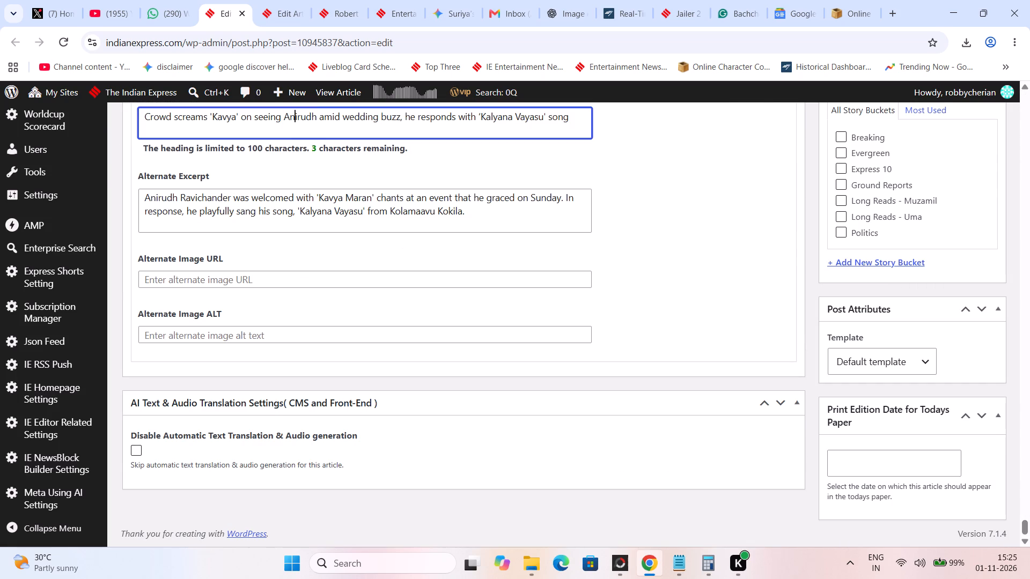
key(ctrl+v)
triple_click(290, 195)
click(288, 195)
key(BackSpace)
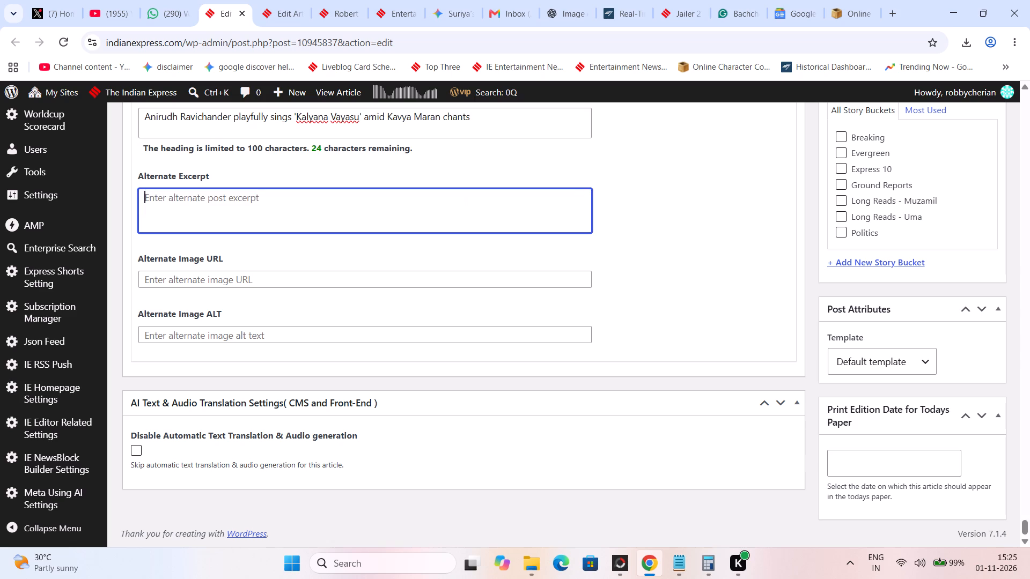
Go to the Anirudh article's tags and Publish settings to check them.
click(1029, 172)
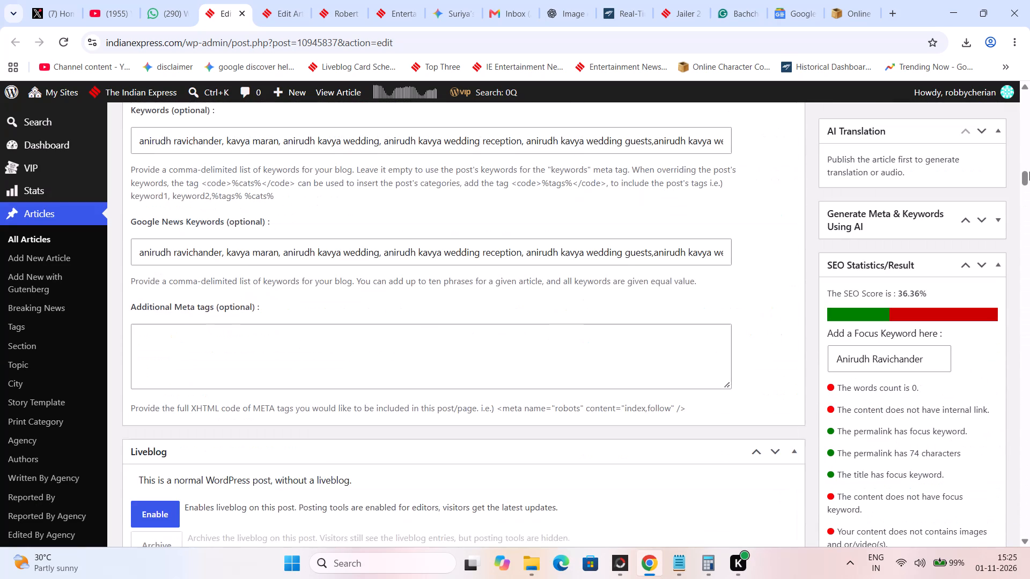
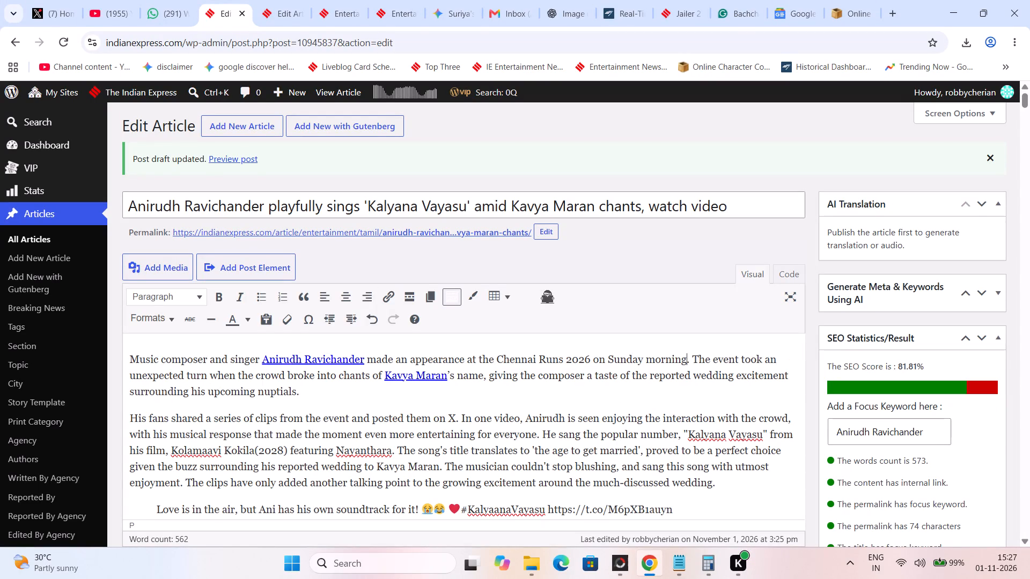
Begin the opening paragraph's second sentence with "However," and lowercase the article so it reads "However, the event".
key(Right)
key(Right)
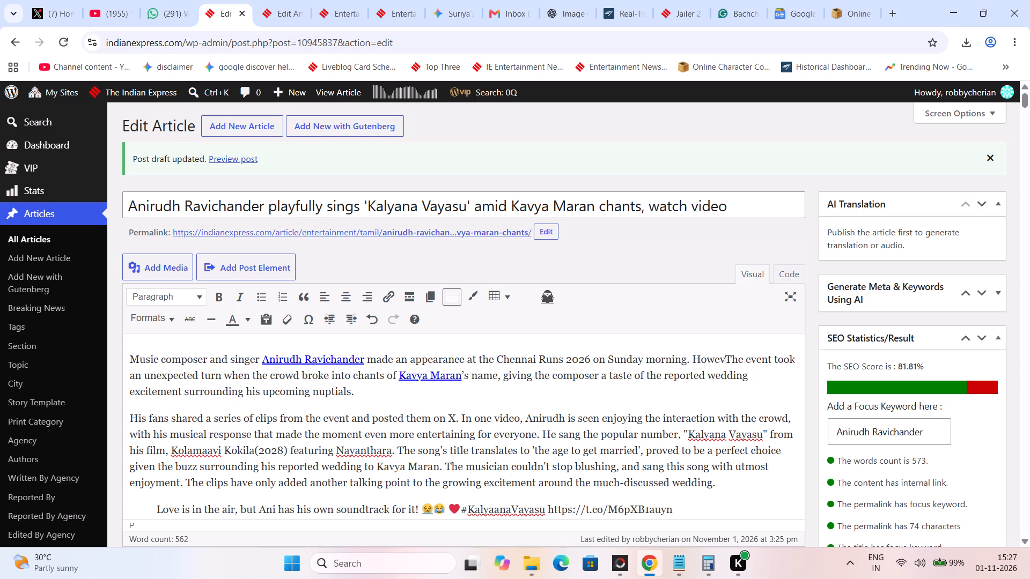
key(Delete)
key(t)
Delete "reported wedding" before "excitement" in the Anirudh Ravichander article's opening paragraph.
key(Right)
key(Right)
key(Right)
key(Right)
key(Right)
key(Right)
key(Right)
key(Right)
key(Right)
key(Right)
key(Right)
key(Right)
key(Right)
key(Right)
key(Right)
key(Right)
key(Right)
key(Right)
key(Right)
key(Right)
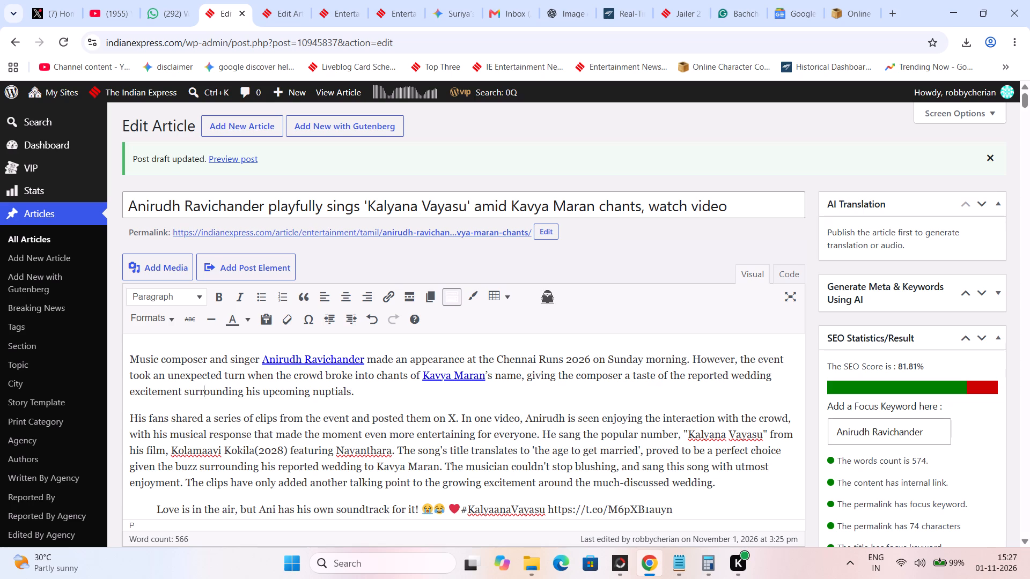
key(Left)
key(Left)
key(Left)
key(Left)
key(Left)
key(Left)
key(Left)
key(Left)
key(Left)
key(Left)
key(Left)
key(Left)
key(Left)
key(Left)
key(Left)
key(Left)
key(Left)
key(Left)
key(Left)
key(Left)
key(Right)
key(Right)
key(Right)
key(Right)
key(Right)
key(Right)
key(Right)
key(Right)
key(Right)
key(Right)
key(Right)
key(Right)
key(Right)
key(Right)
key(Left)
key(BackSpace)
key(BackSpace)
key(BackSpace)
key(BackSpace)
key(BackSpace)
key(BackSpace)
key(BackSpace)
key(BackSpace)
key(BackSpace)
key(BackSpace)
key(BackSpace)
key(BackSpace)
key(BackSpace)
key(BackSpace)
key(BackSpace)
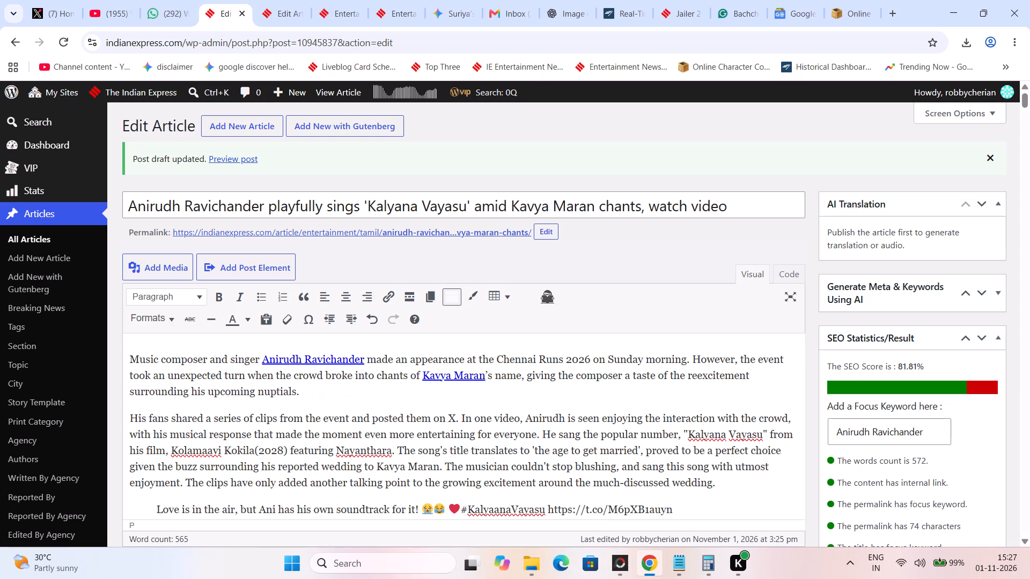
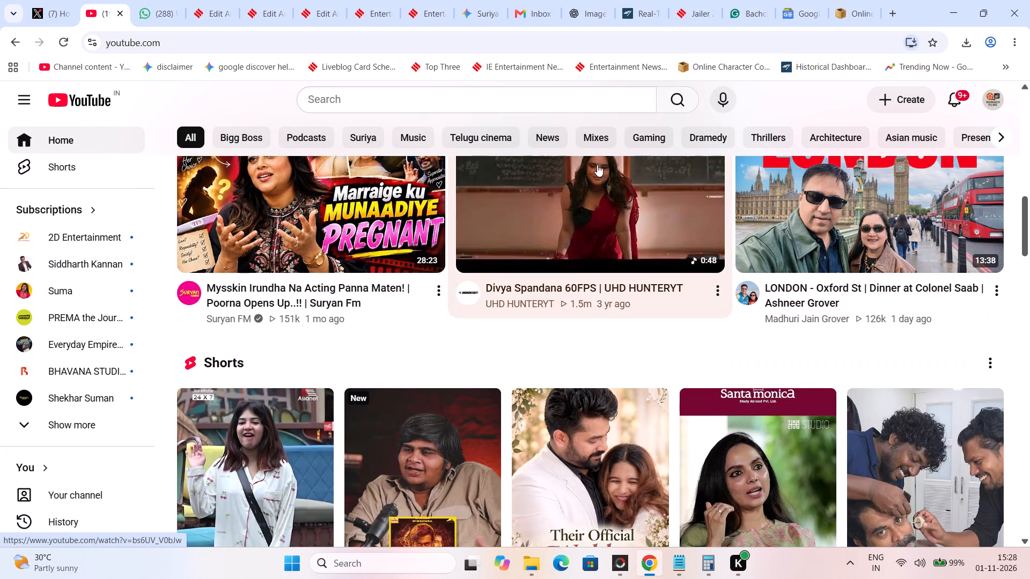
Switch from YouTube back to the Anirudh Ravichander "Kalyana Vayasu" article open for editing in the Indian Express CMS.
click(275, 0)
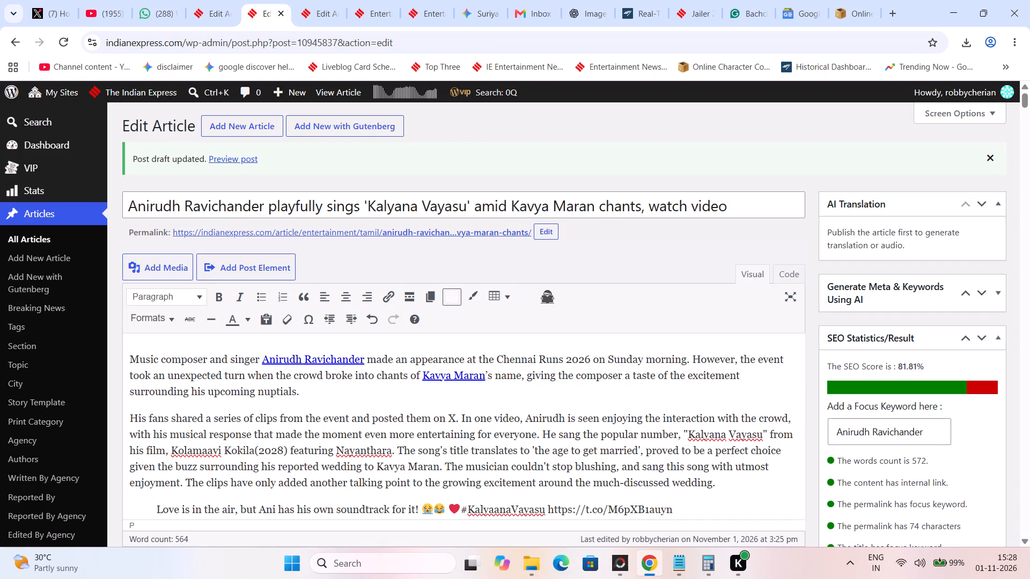
Replace "broke into chants of" with "began" before Kavya Maran's name in the opening paragraph.
drag(327, 381, 418, 378)
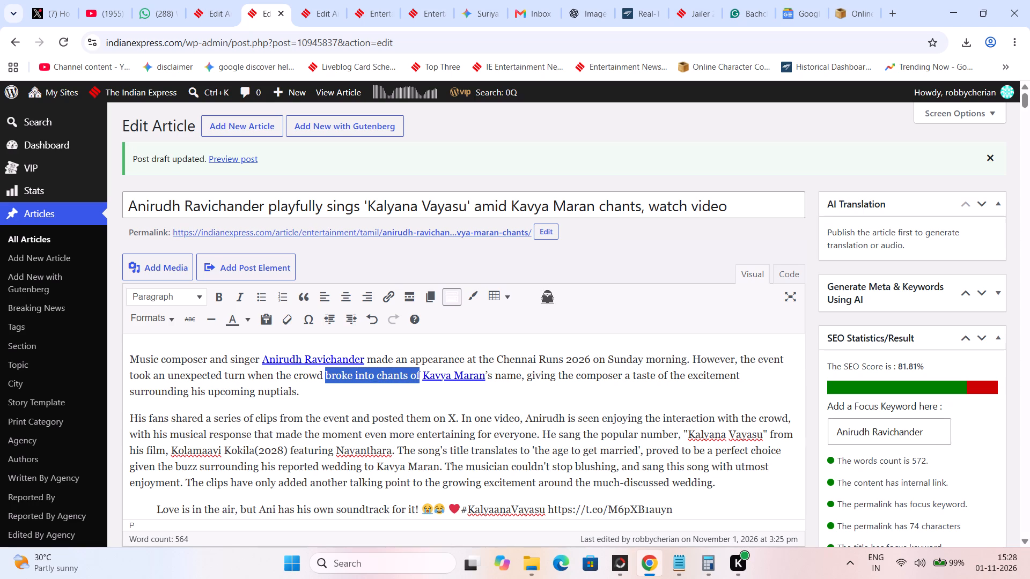
drag(418, 378, 419, 378)
text(began)
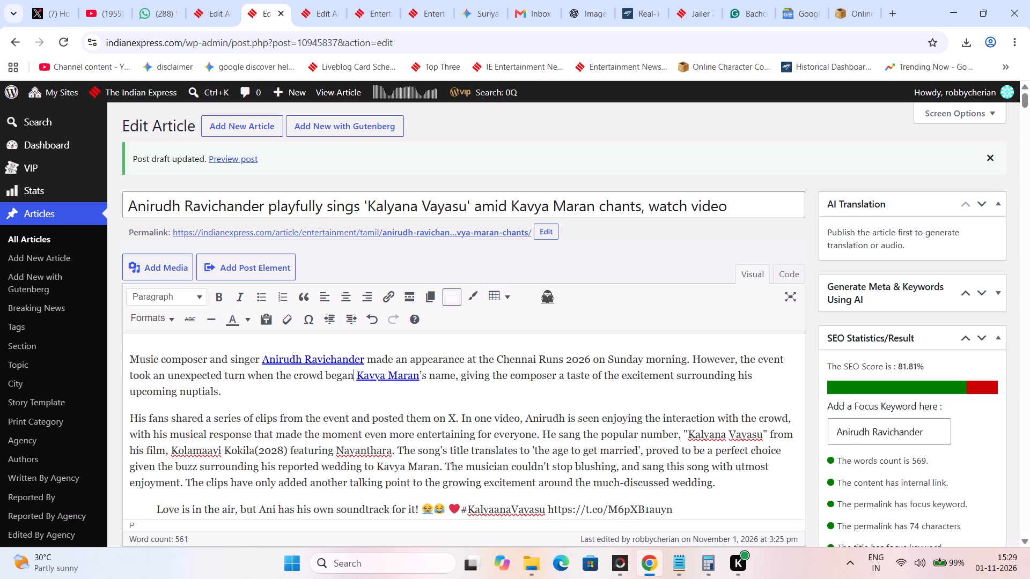
Insert "saying Kavya, Kavya, Kavya" after "Kavya Maran's name," in the opening paragraph.
click(457, 375)
scroll(459, 383, down, 2)
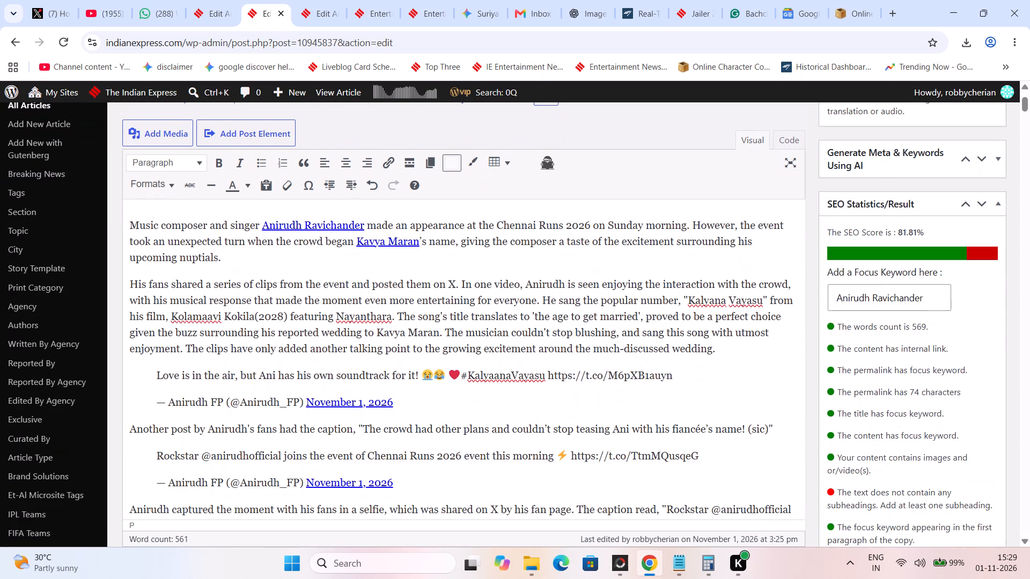
scroll(459, 383, down, 2)
scroll(459, 383, up, 3)
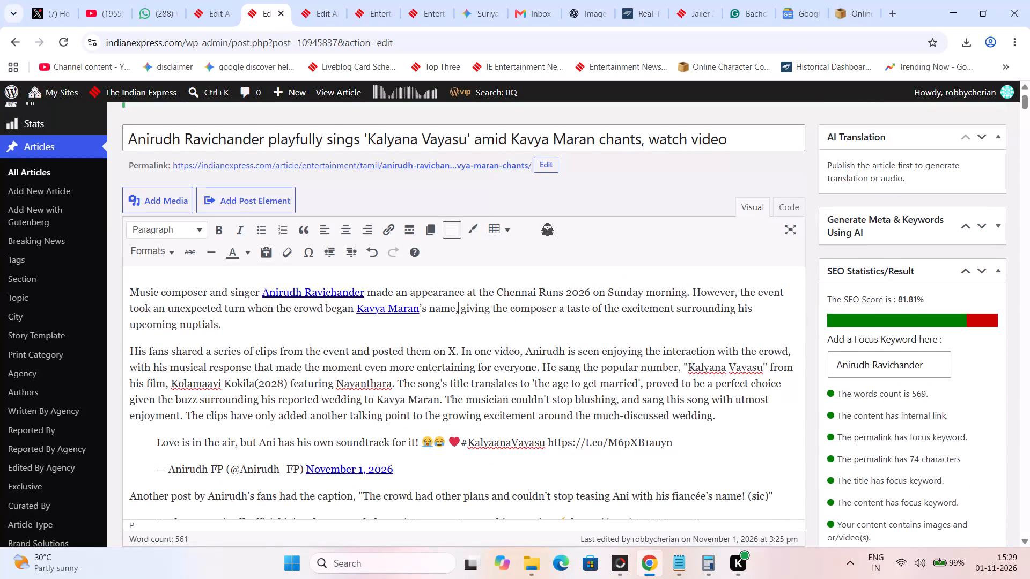
key(space)
text(going)
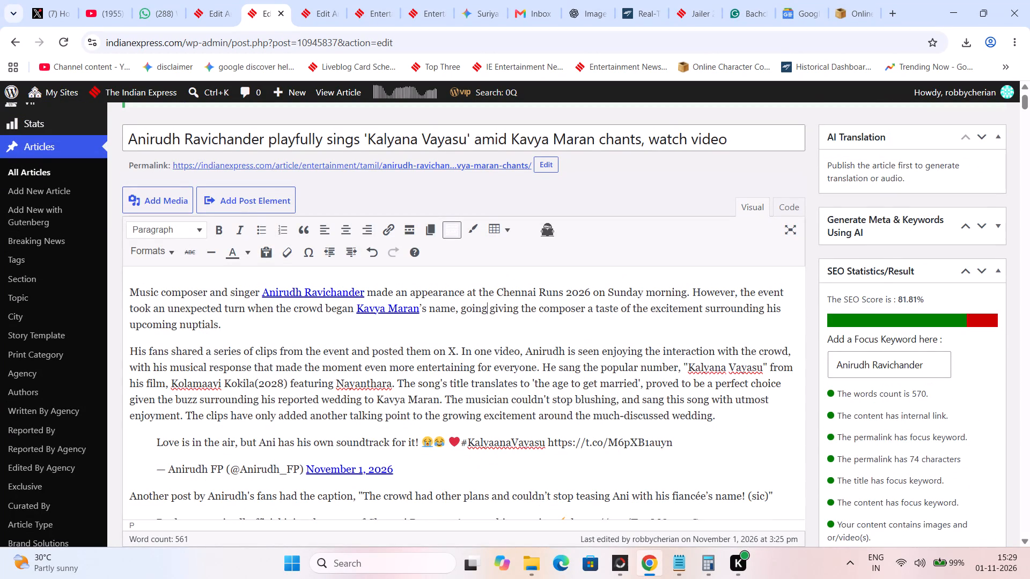
key(BackSpace)
key(BackSpace)
key(BackSpace)
key(BackSpace)
key(BackSpace)
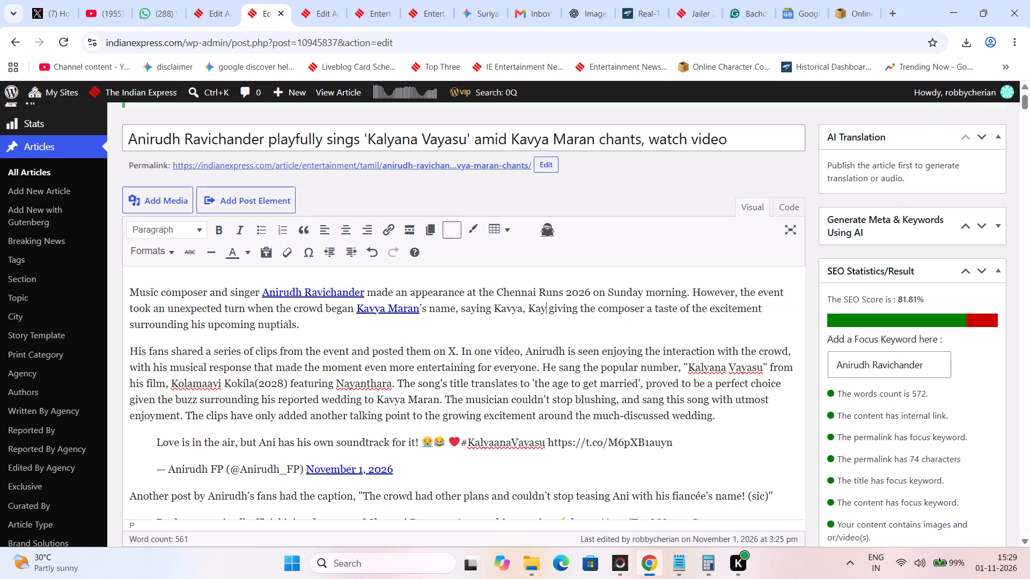
key(BackSpace)
key(BackSpace)
key(BackSpace)
key(v)
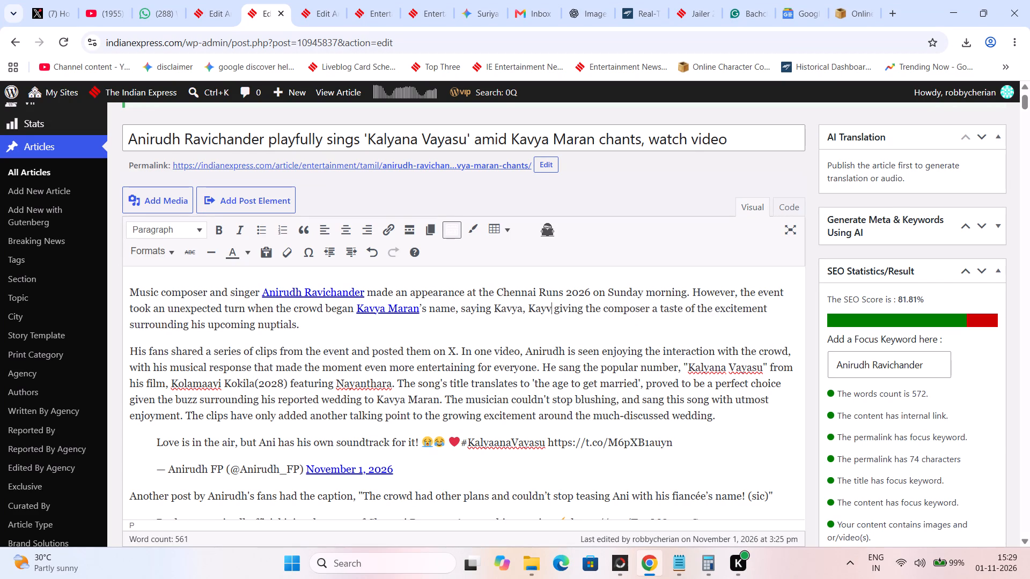
key(BackSpace)
key(BackSpace)
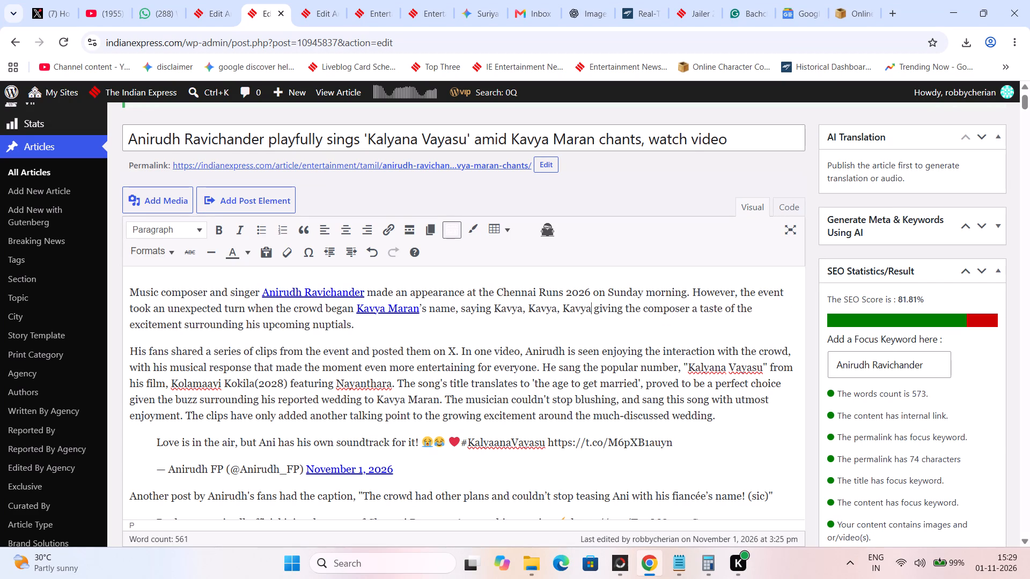
Enclose the chant "Kavya, Kavya, Kavya" in double quotation marks, placing the comma after the closing mark.
key(Left)
key(Left)
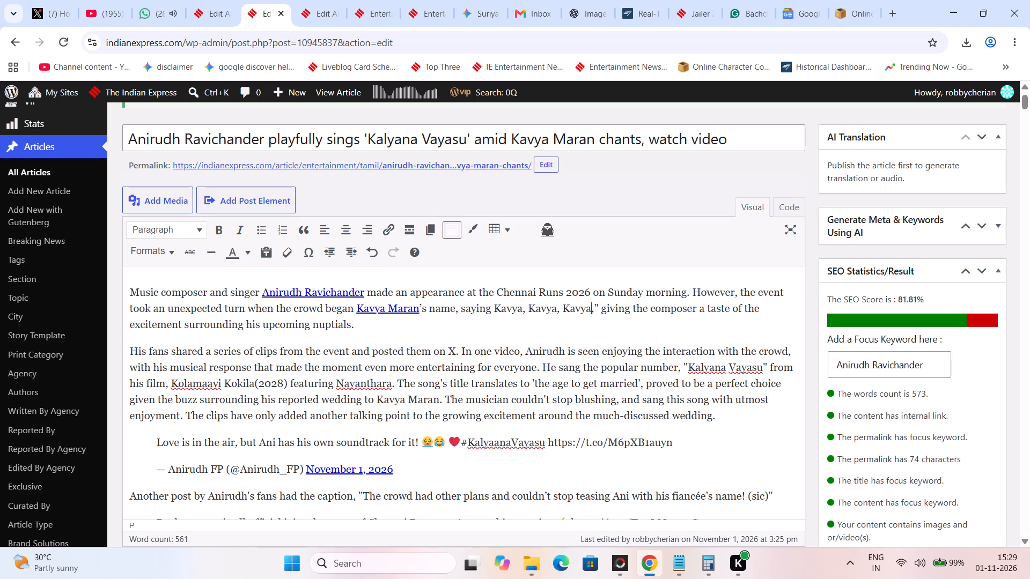
key(shift+quotedbl)
key(Right)
key(Right)
key(BackSpace)
key(Left)
key(Left)
key(Left)
key(Left)
key(Left)
key(Left)
key(Left)
key(Left)
key(Left)
key(Left)
key(Left)
key(Left)
key(Left)
key(Left)
key(Left)
key(Left)
key(Left)
key(Left)
key(Left)
key(Left)
key(shift+quotedbl)
key(Right)
key(Right)
key(Right)
key(Right)
key(Right)
key(Right)
key(Right)
key(Right)
key(Right)
key(Right)
key(Right)
key(Right)
key(Right)
key(Right)
key(Right)
key(Right)
key(Right)
key(Right)
key(Right)
key(Right)
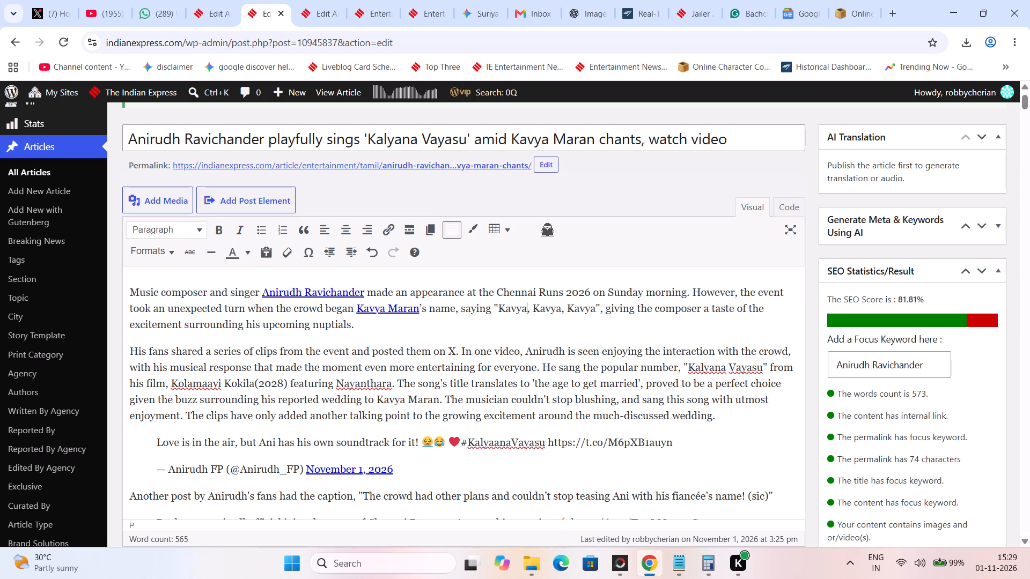
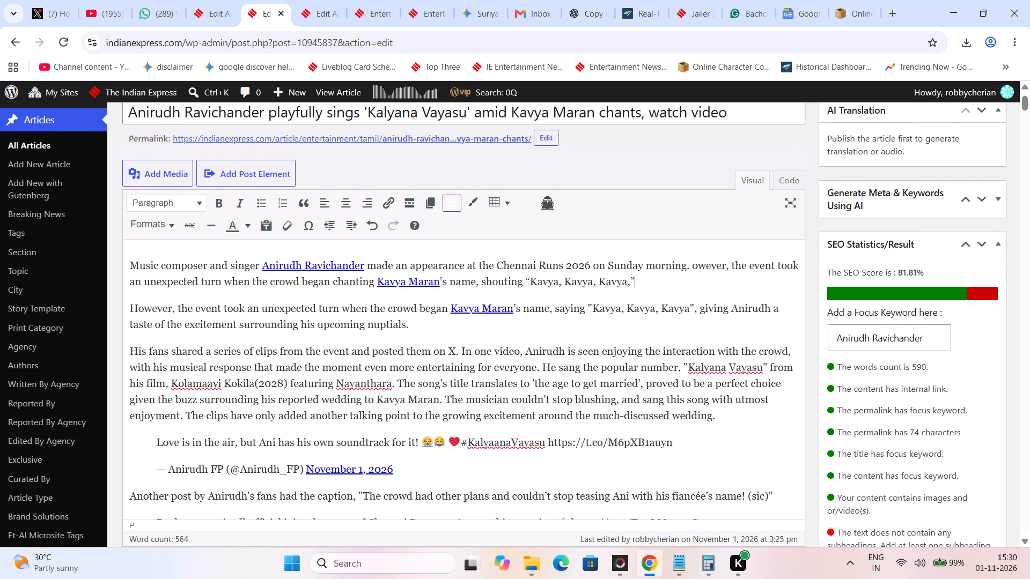
Correct "owever" to "However" at the start of the pasted sentence.
click(690, 264)
click(697, 265)
right_click(697, 265)
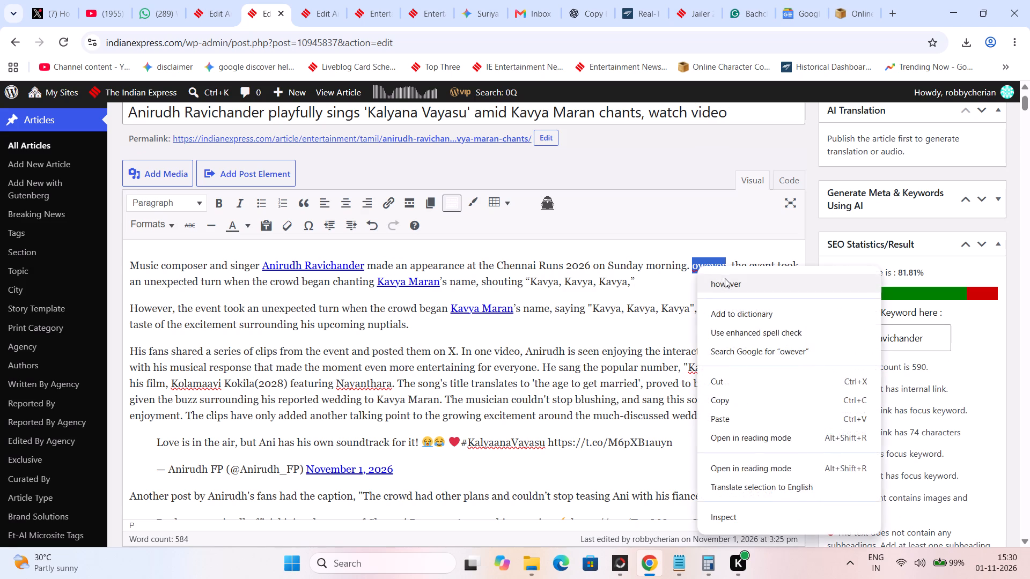
click(725, 278)
key(h)
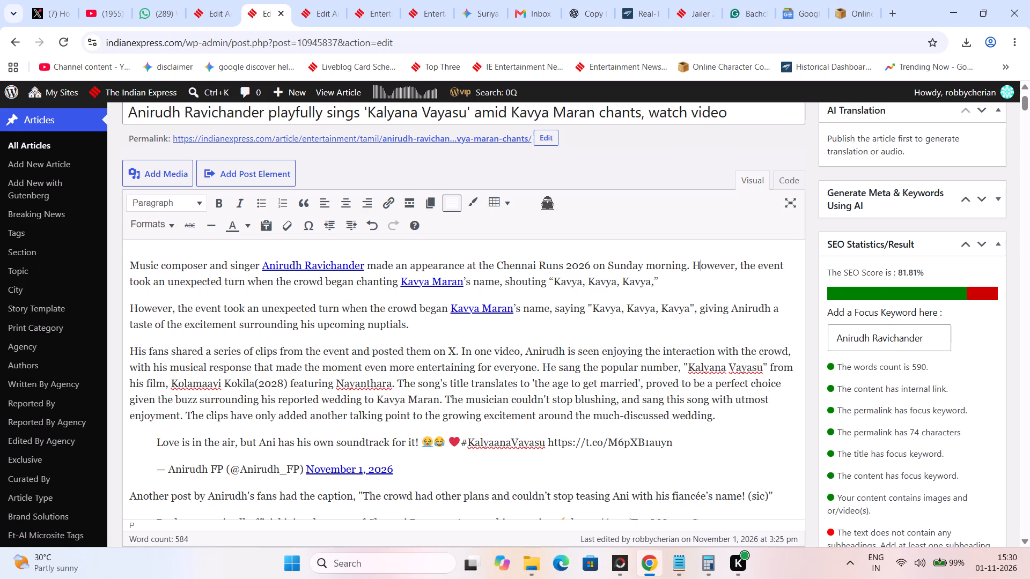
Cut the linked name "Kavya Maran" from the old sentence and paste it over the same name in the new sentence.
drag(453, 303, 510, 305)
key(ctrl+x)
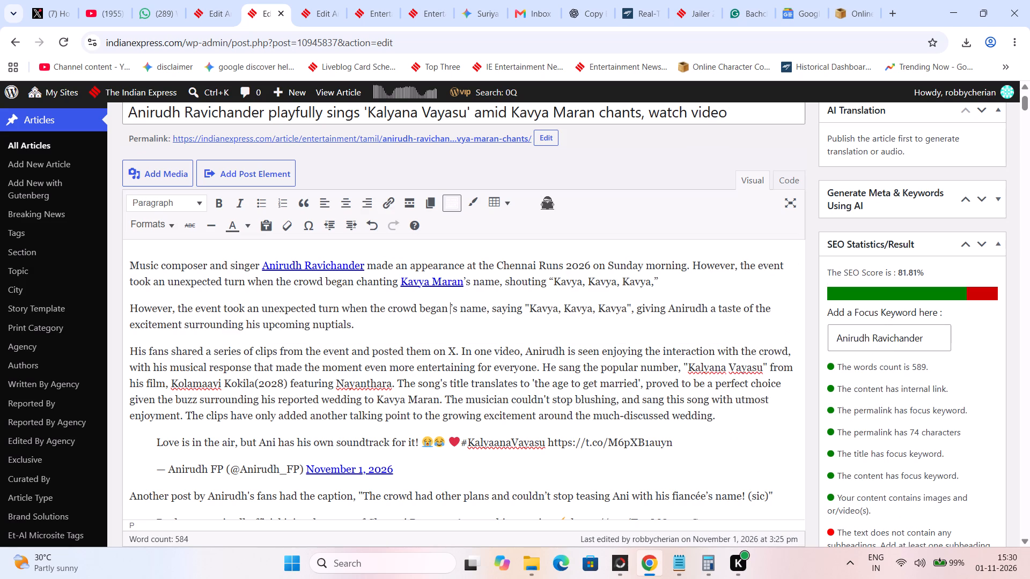
drag(461, 285, 401, 280)
right_click(401, 280)
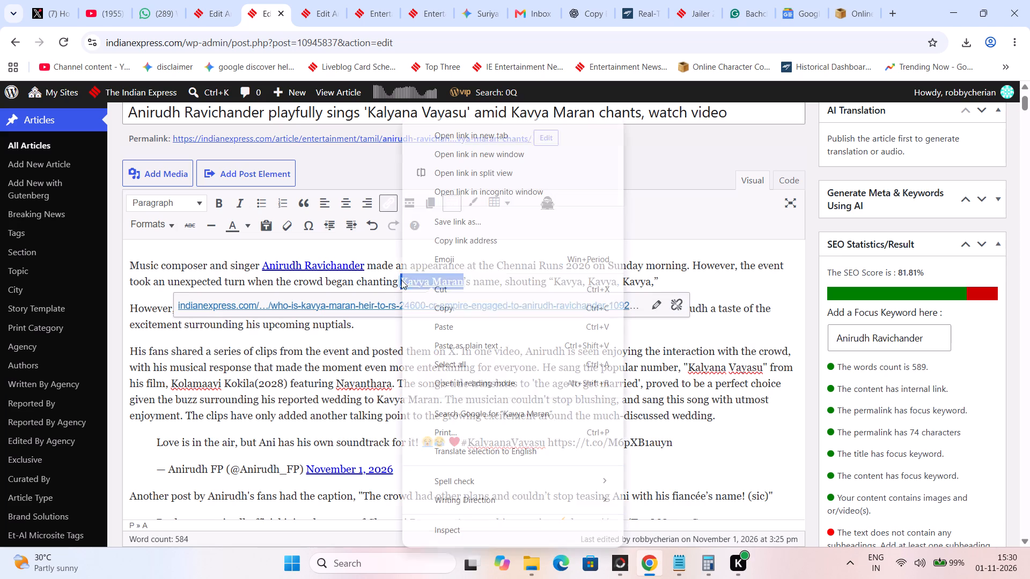
click(438, 326)
click(441, 290)
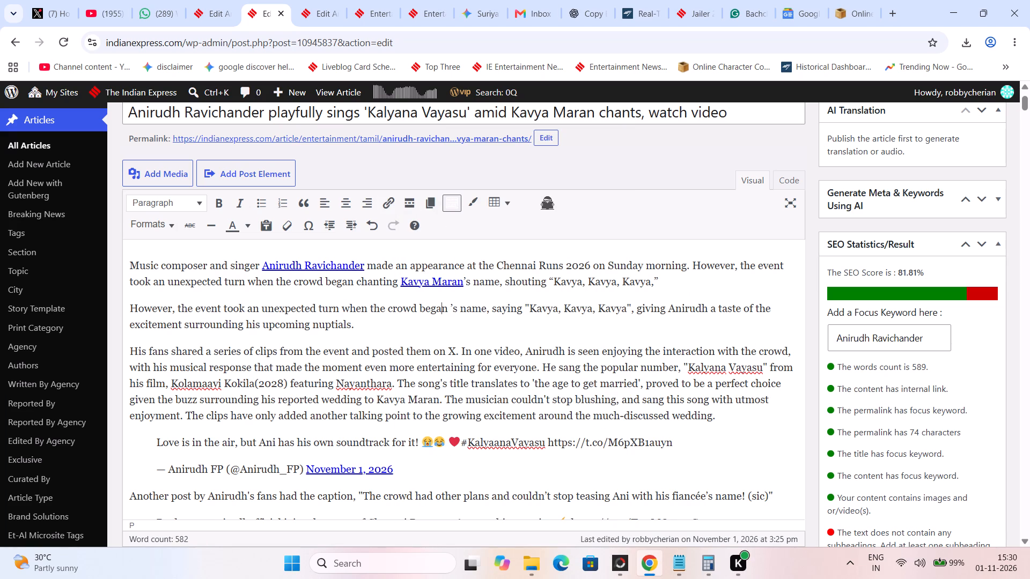
Set the "Kavya Maran" link in the opening paragraph to open in a new tab.
click(443, 284)
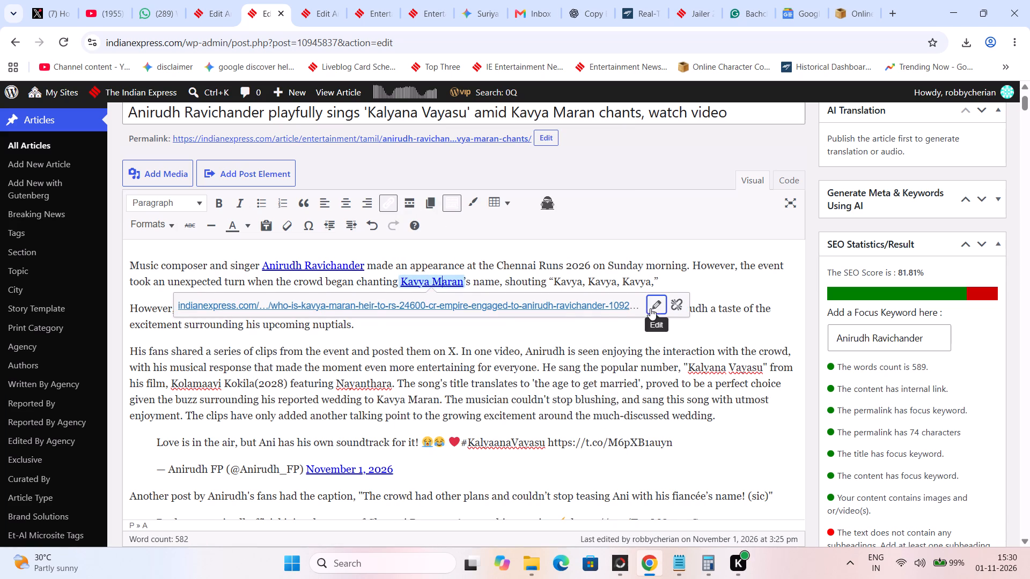
click(650, 308)
click(543, 321)
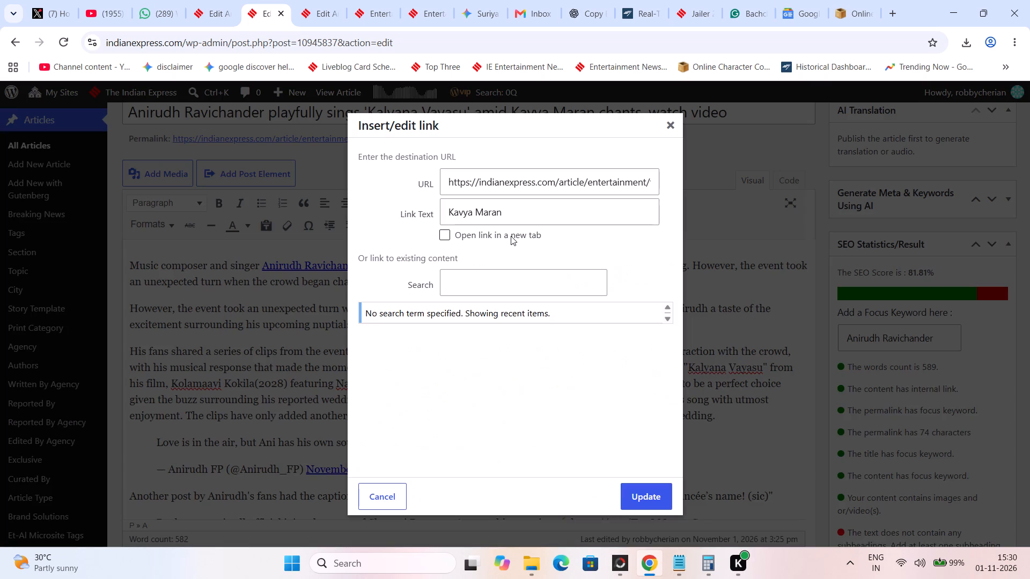
click(511, 236)
click(511, 236)
click(511, 236)
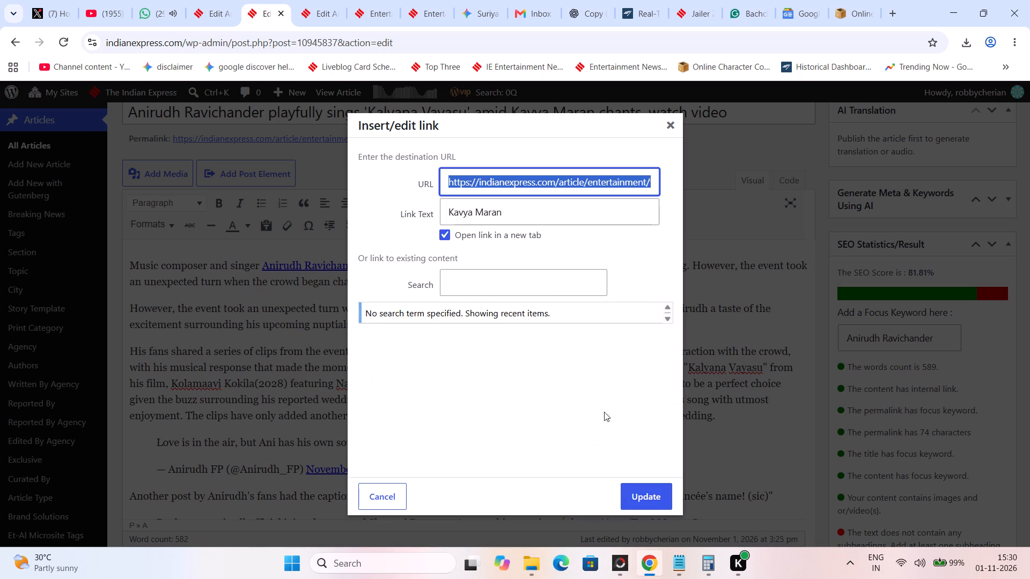
click(651, 492)
Set the "Anirudh Ravichander" link in the opening paragraph to open in a new tab.
click(302, 261)
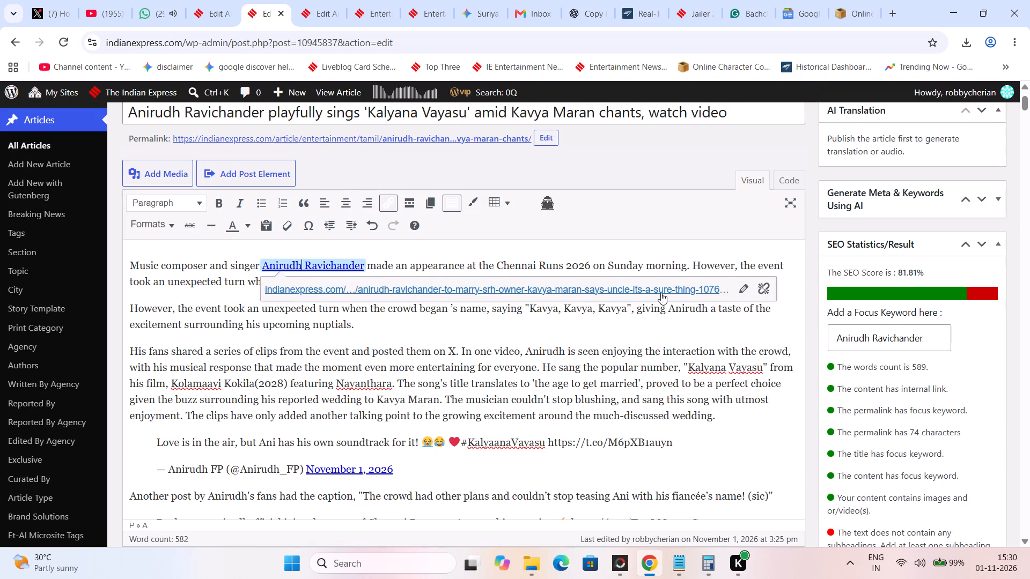
click(734, 288)
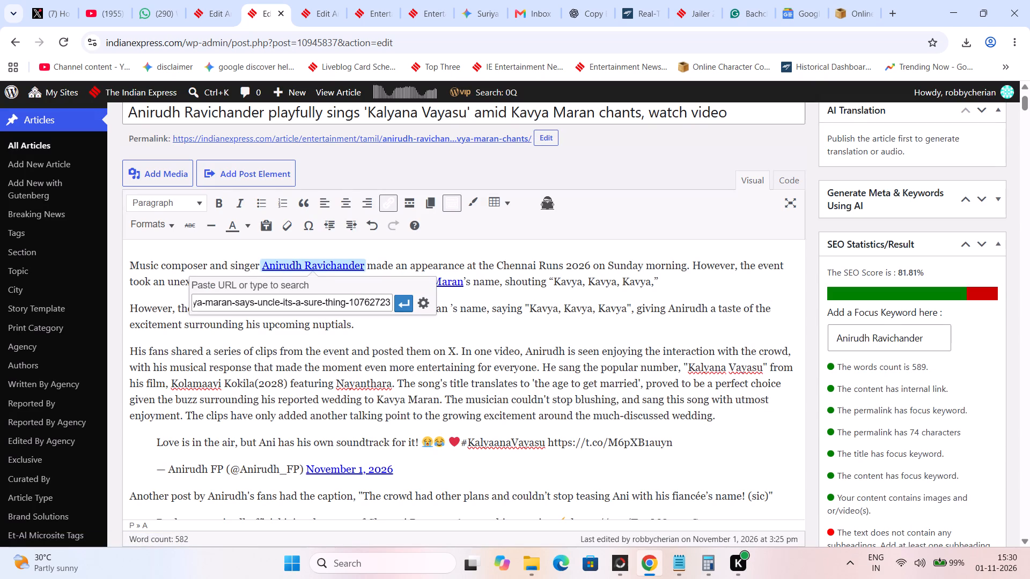
click(422, 306)
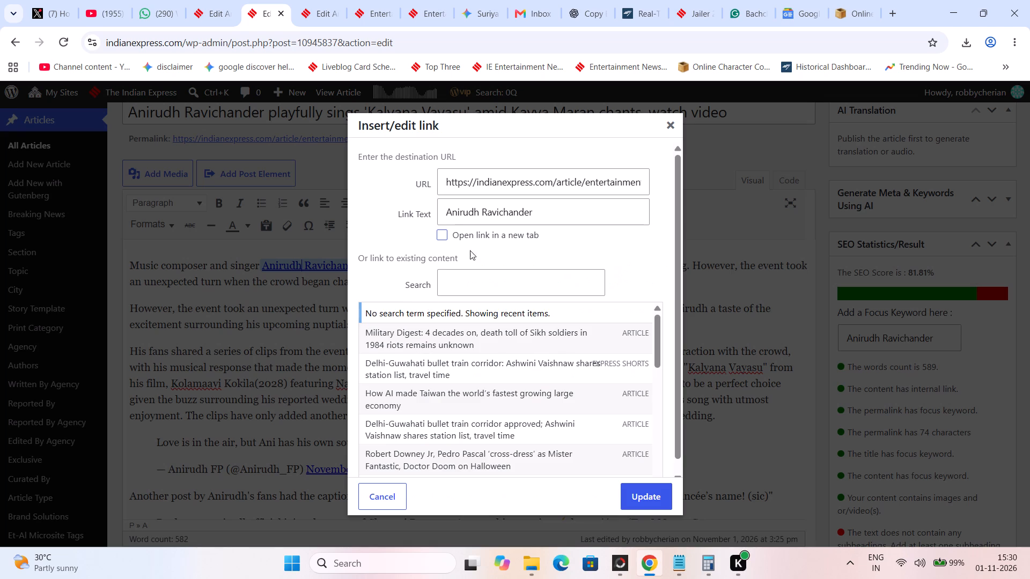
click(482, 233)
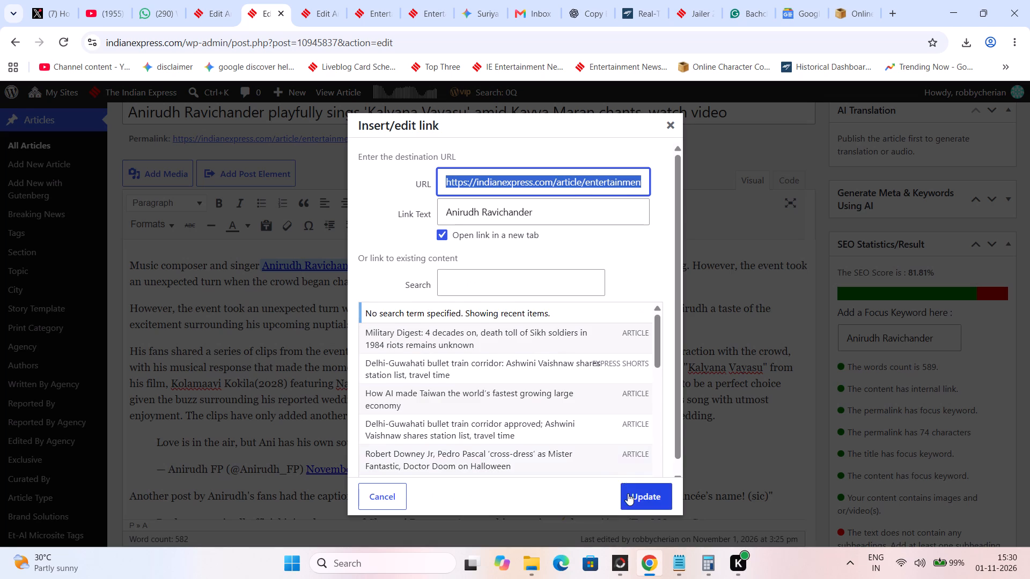
Save the new-tab setting for the "Anirudh Ravichander" link in the opening paragraph.
click(628, 493)
click(500, 260)
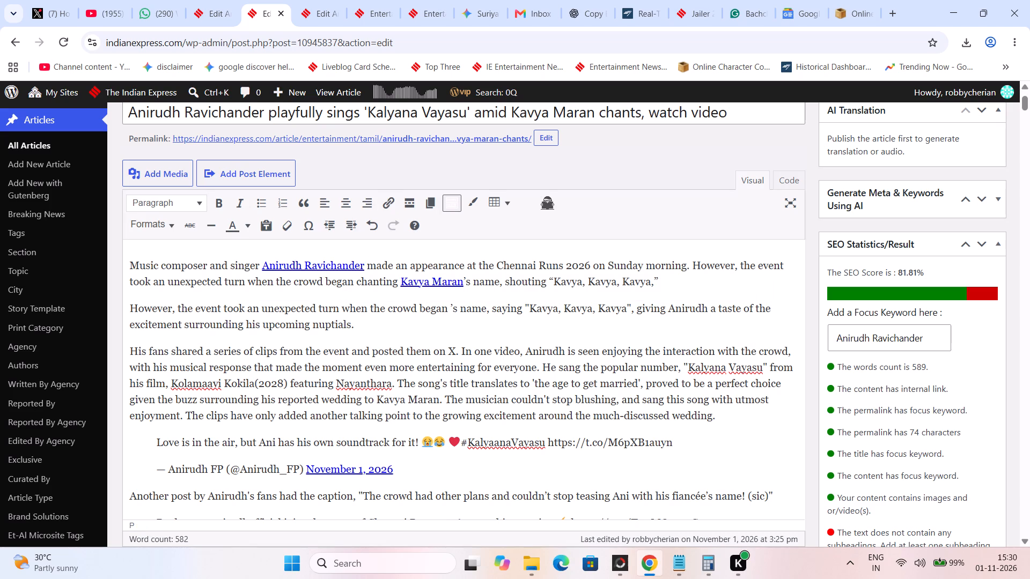
Delete the old duplicate sentence from "However" through the chant and its leftover punctuation, joining "giving Anirudh a taste" to the opening paragraph.
drag(628, 312, 673, 280)
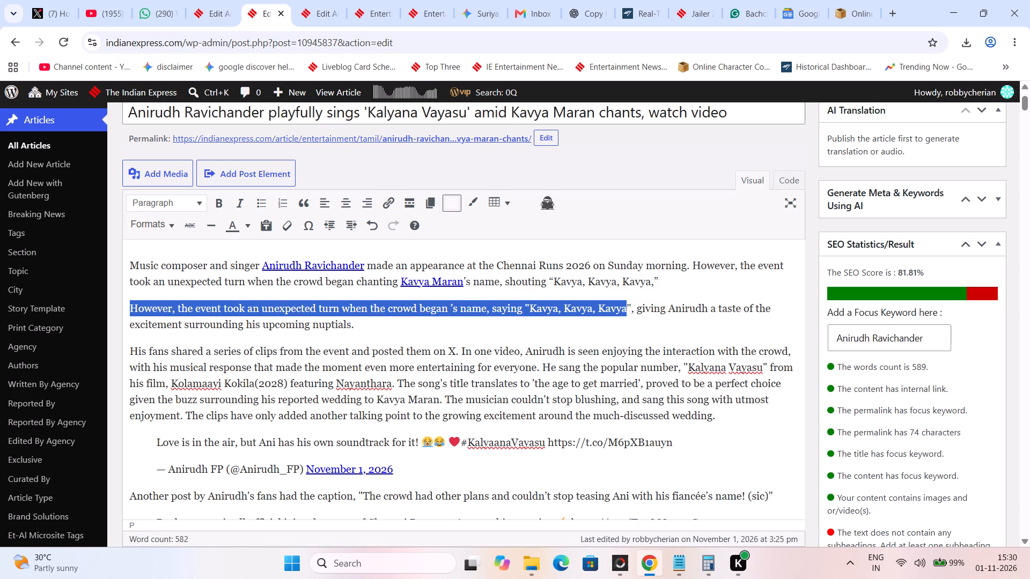
key(BackSpace)
key(Delete)
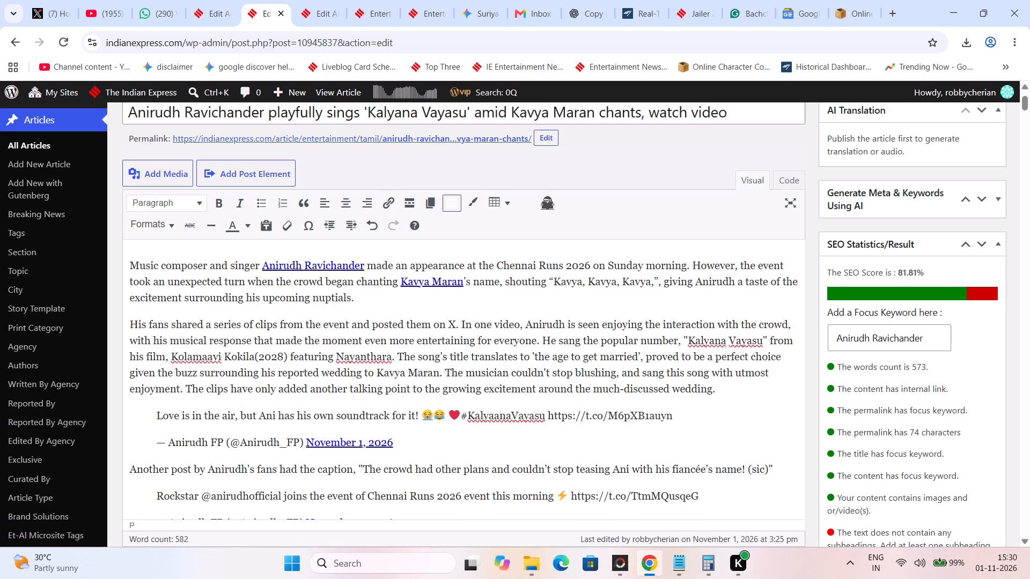
key(Delete)
Replace "His" with "The singer's" at the start of the paragraph about fans sharing clips.
key(Right)
key(Right)
key(Right)
key(Right)
key(Right)
key(Right)
key(Right)
key(Right)
key(Right)
key(Right)
key(Right)
key(Right)
key(Right)
key(Right)
key(Right)
key(Right)
key(Right)
key(Right)
key(Right)
key(Right)
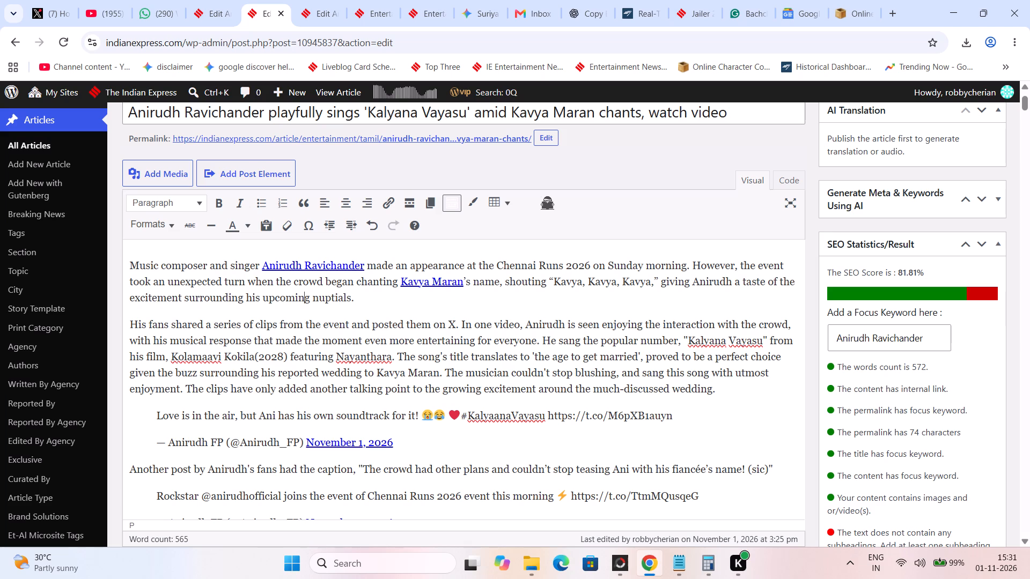
key(Left)
key(Left)
key(BackSpace)
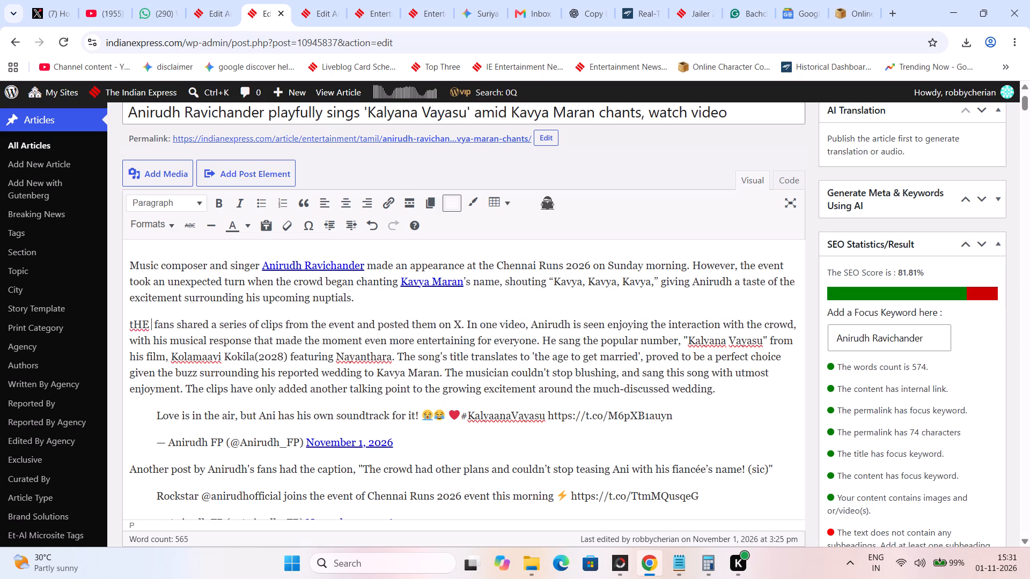
key(BackSpace)
key(BackSpace)
key(BackSpace)
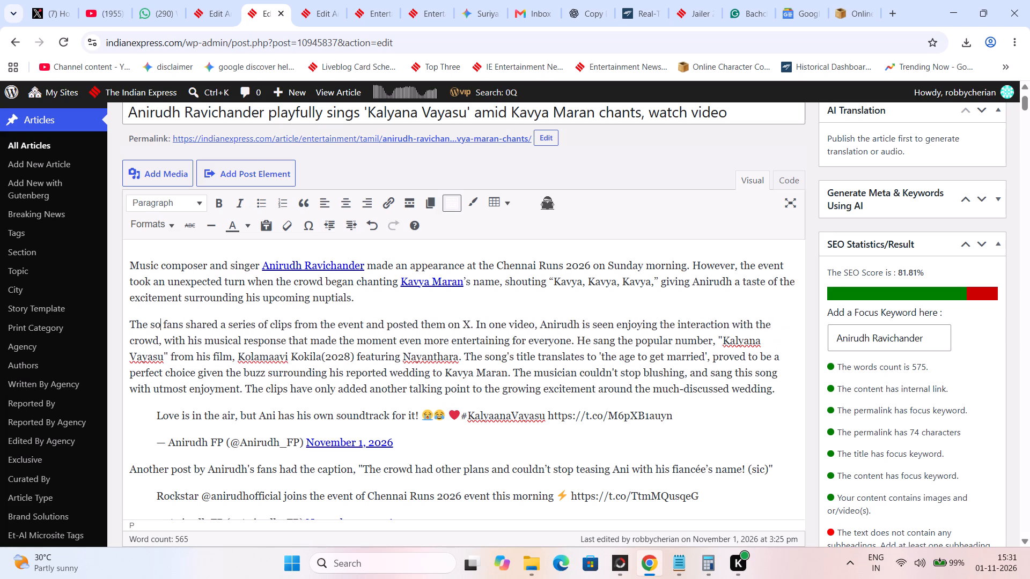
key(BackSpace)
key(BackSpace)
key(BackSpace)
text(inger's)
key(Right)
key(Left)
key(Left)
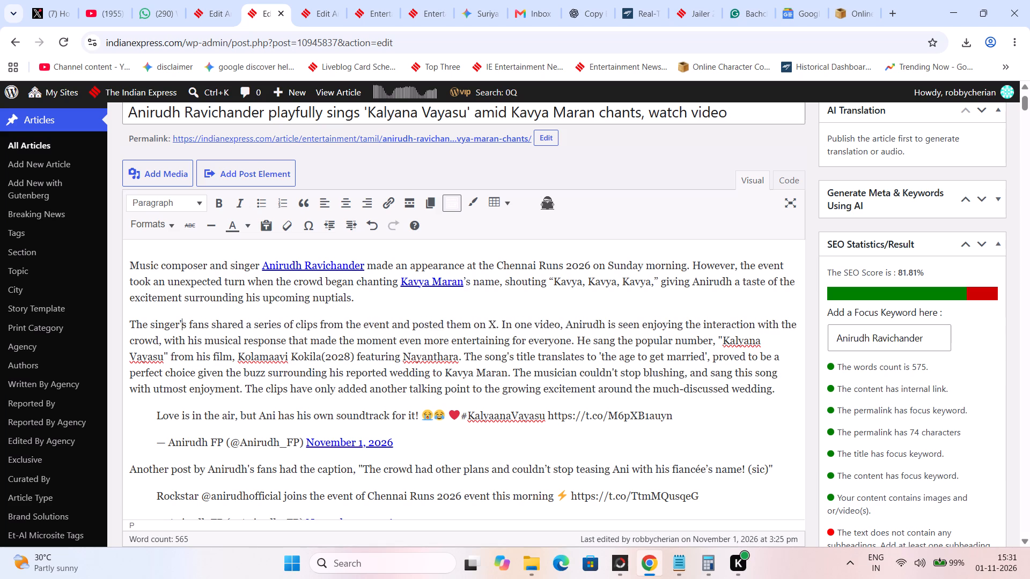
Replace "singer's" with "compoer's" before "fans shared a series of clips".
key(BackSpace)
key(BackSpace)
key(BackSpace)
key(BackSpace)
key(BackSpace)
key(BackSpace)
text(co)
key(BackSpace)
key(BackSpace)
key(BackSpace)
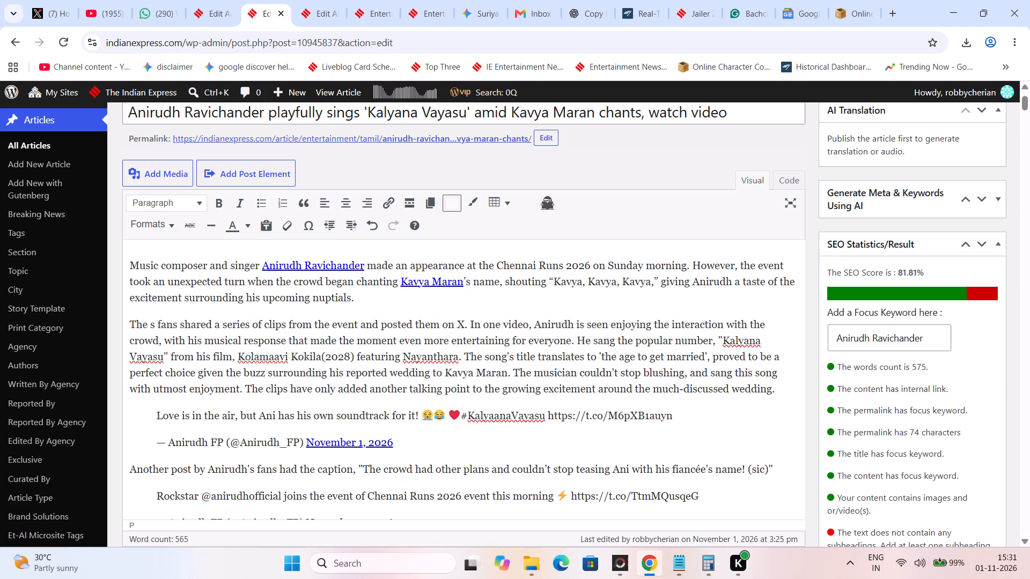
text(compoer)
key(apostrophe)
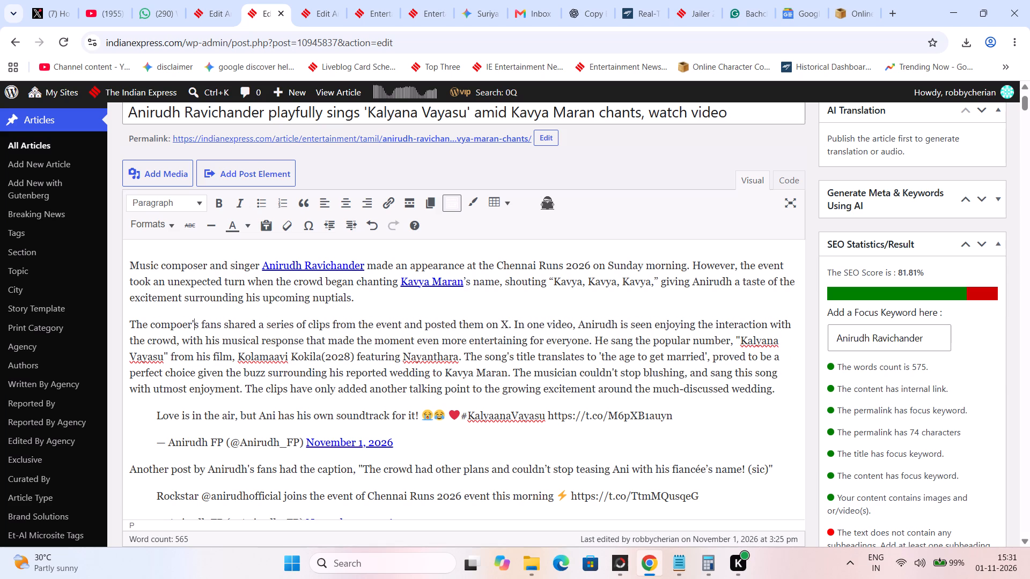
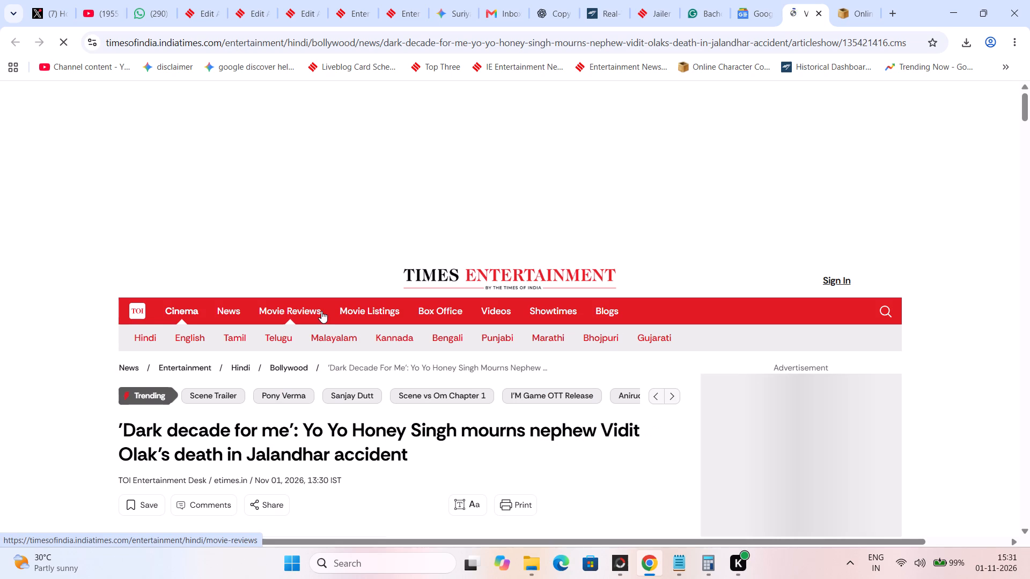
Read through the Times of India article on Yo Yo Honey Singh mourning his nephew's death in the Jalandhar accident.
scroll(321, 311, down, 4)
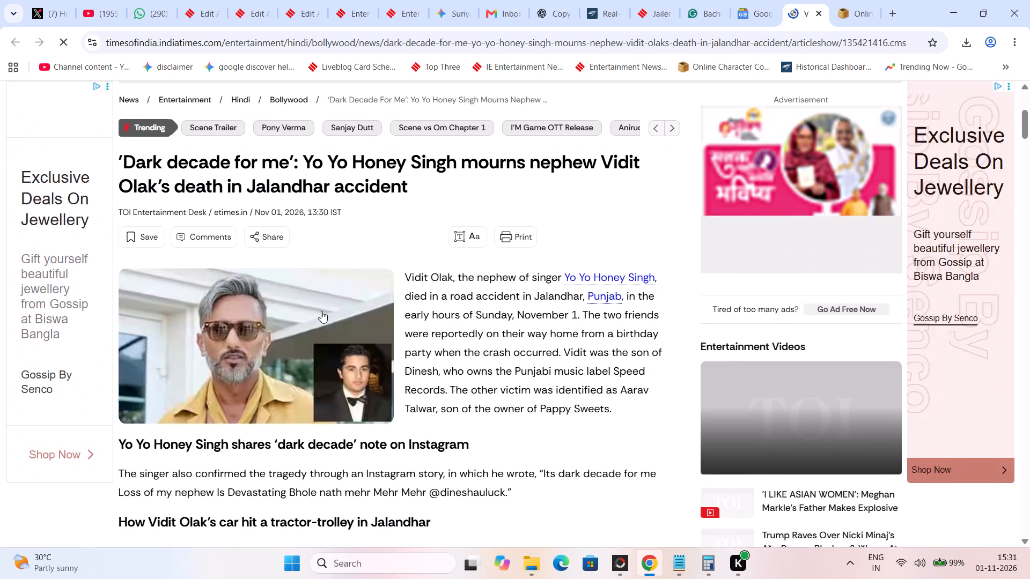
scroll(321, 311, down, 2)
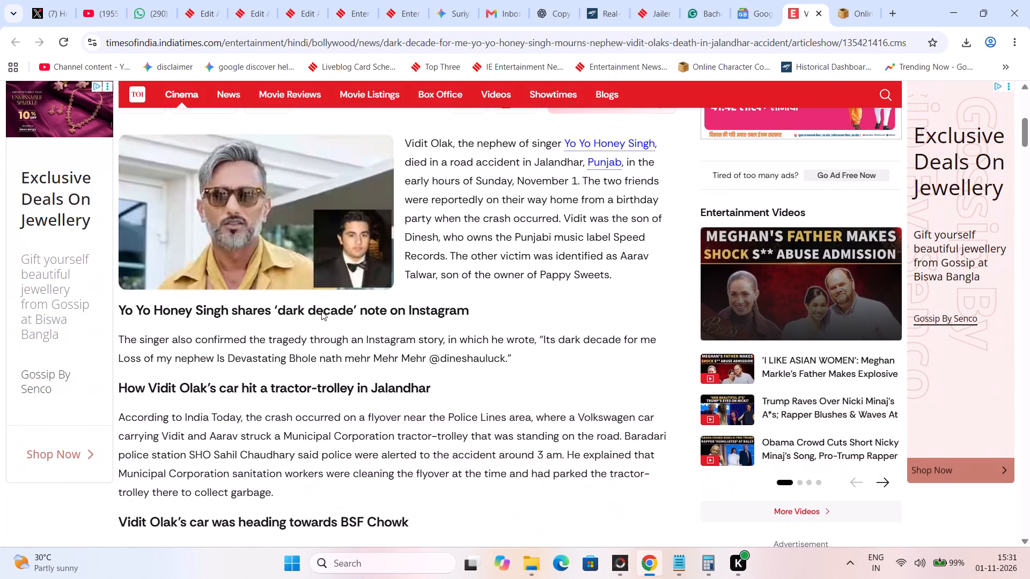
scroll(321, 311, down, 3)
scroll(321, 311, up, 2)
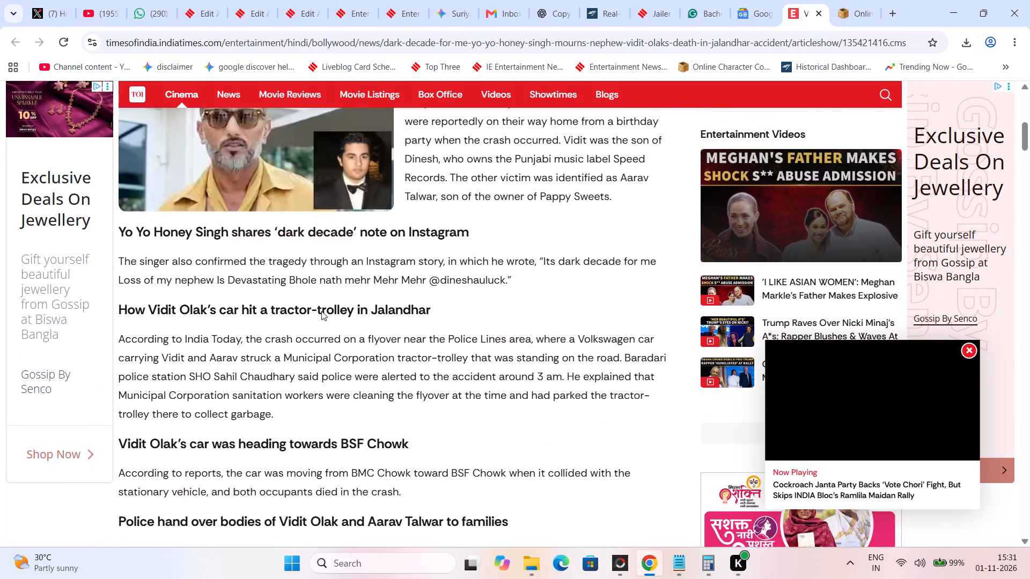
scroll(321, 311, up, 1)
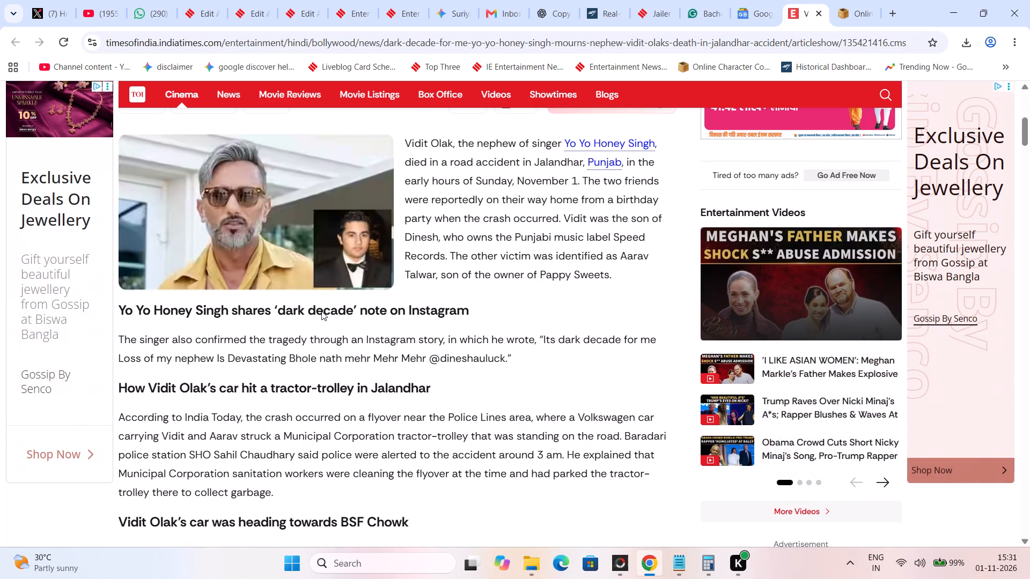
scroll(321, 311, down, 7)
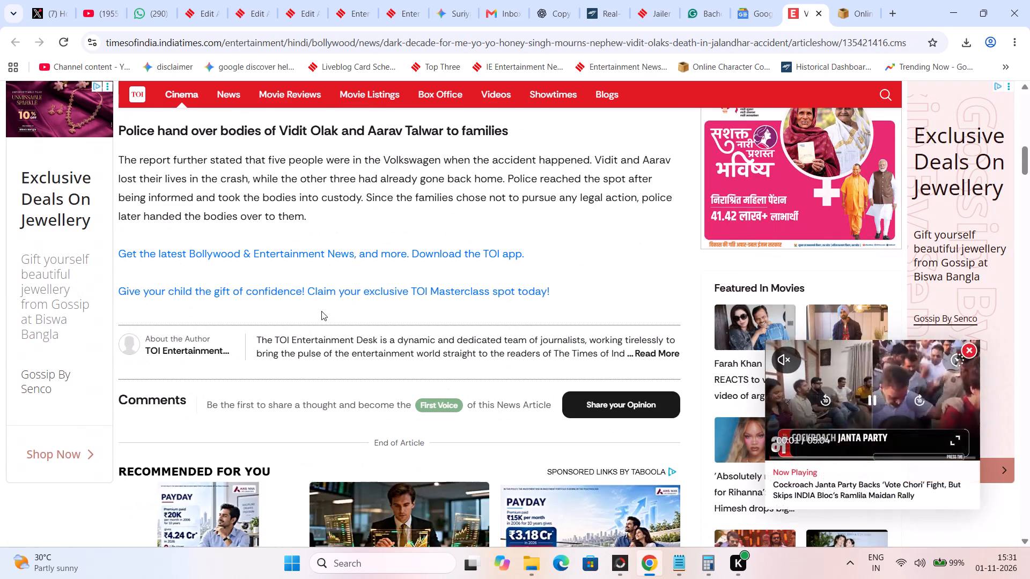
Open NDTV's "Dark Decade For Me" Honey Singh story from the Google News Entertainment feed and copy its web address.
click(762, 0)
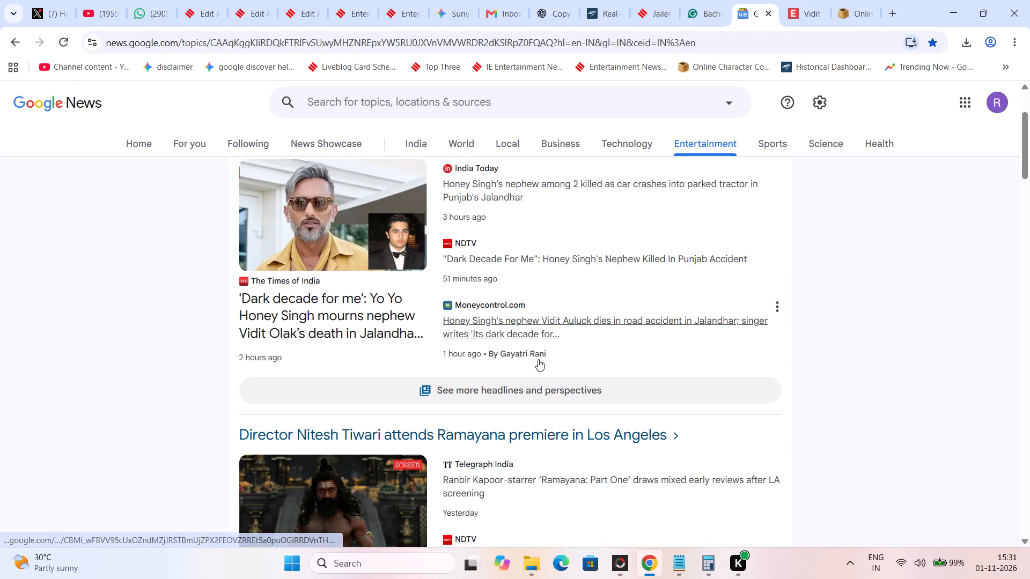
click(602, 257)
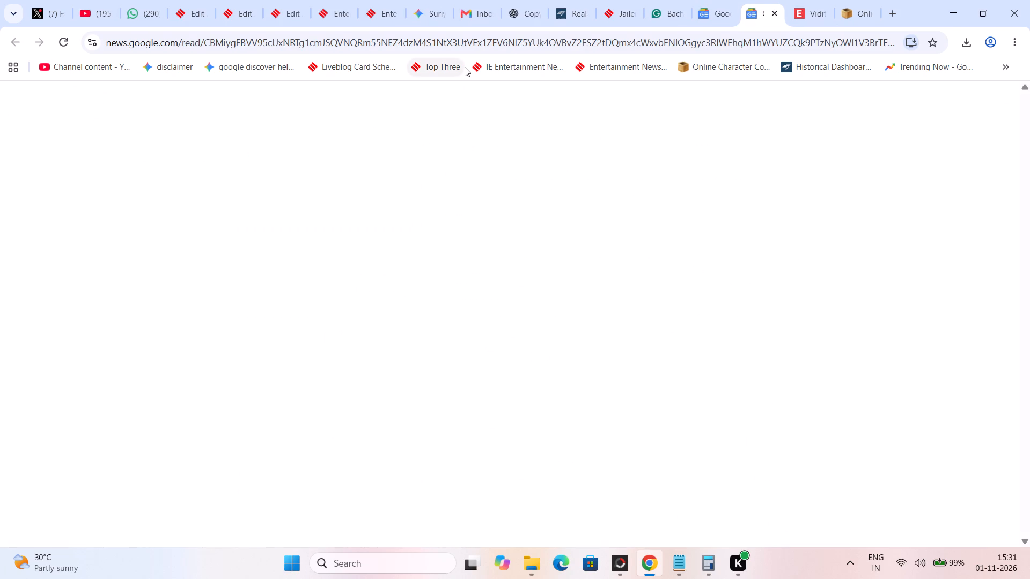
click(543, 46)
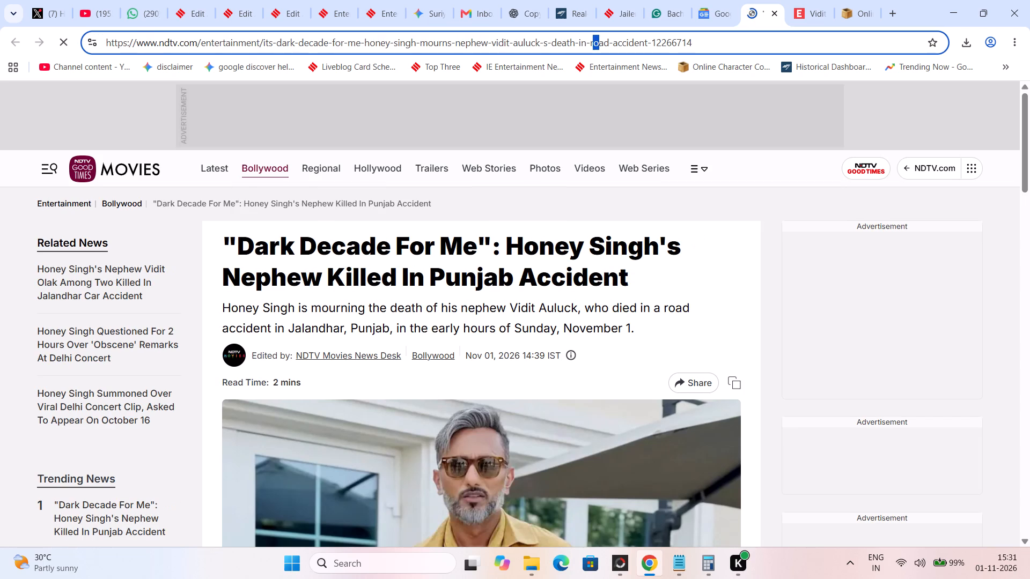
triple_click(550, 44)
key(ctrl+c)
Read through the NDTV article, examining the accident details and Honey Singh's Instagram Story about his nephew.
scroll(516, 281, down, 9)
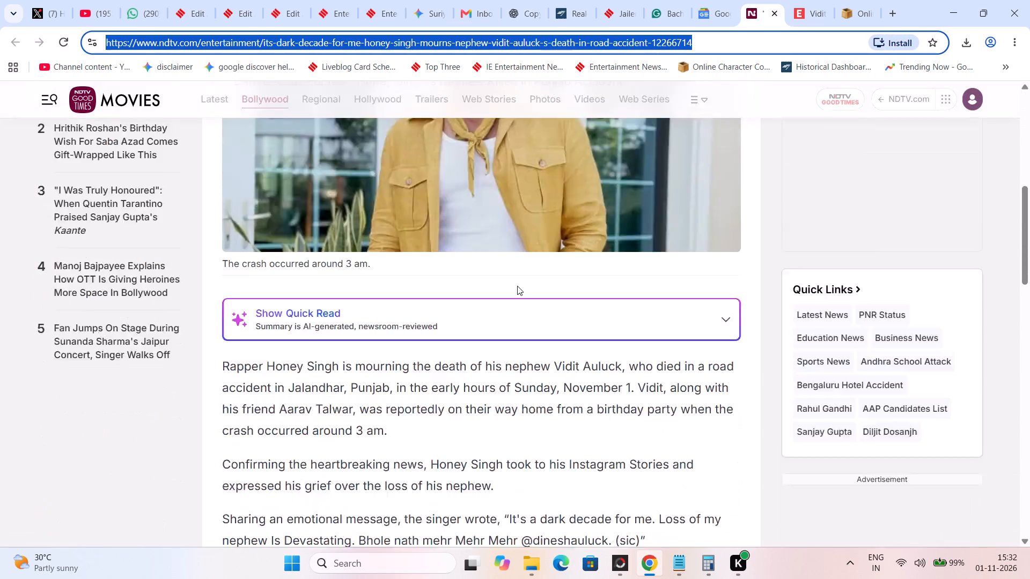
scroll(517, 286, down, 8)
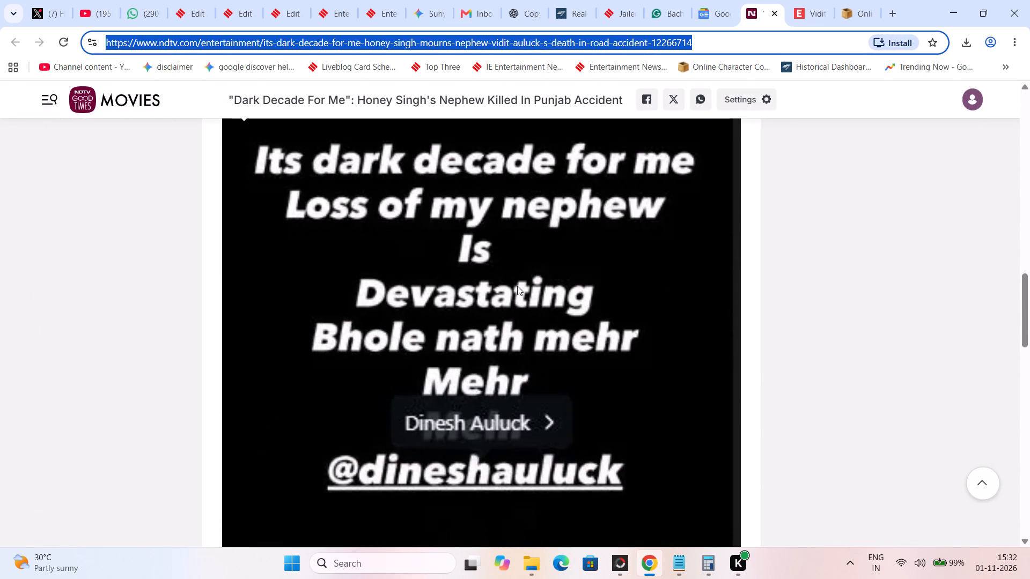
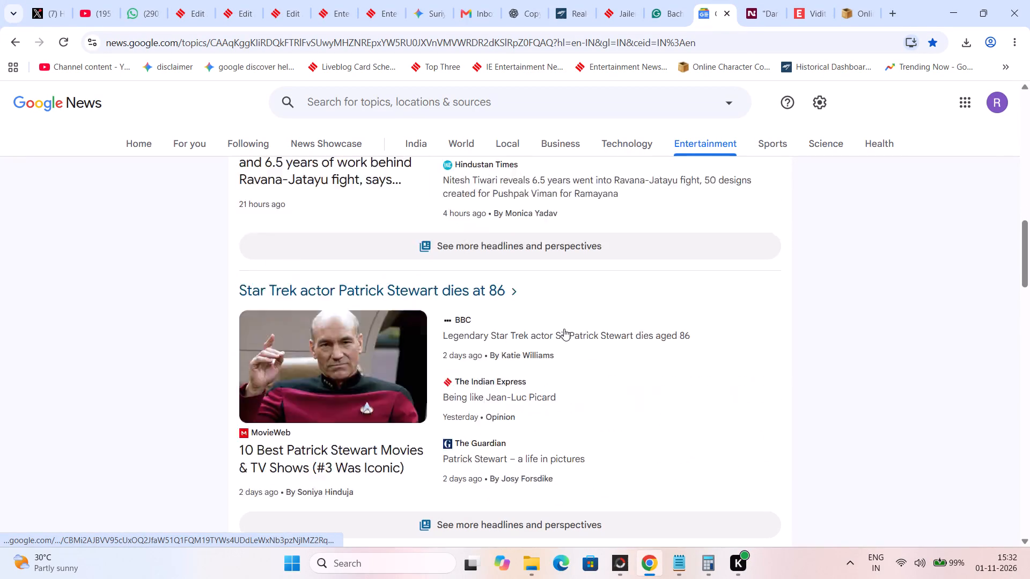
Look through the Google News Entertainment headlines, from the Honey Singh's nephew story down to the Ram Gopal Varma legal notice coverage.
scroll(564, 329, up, 20)
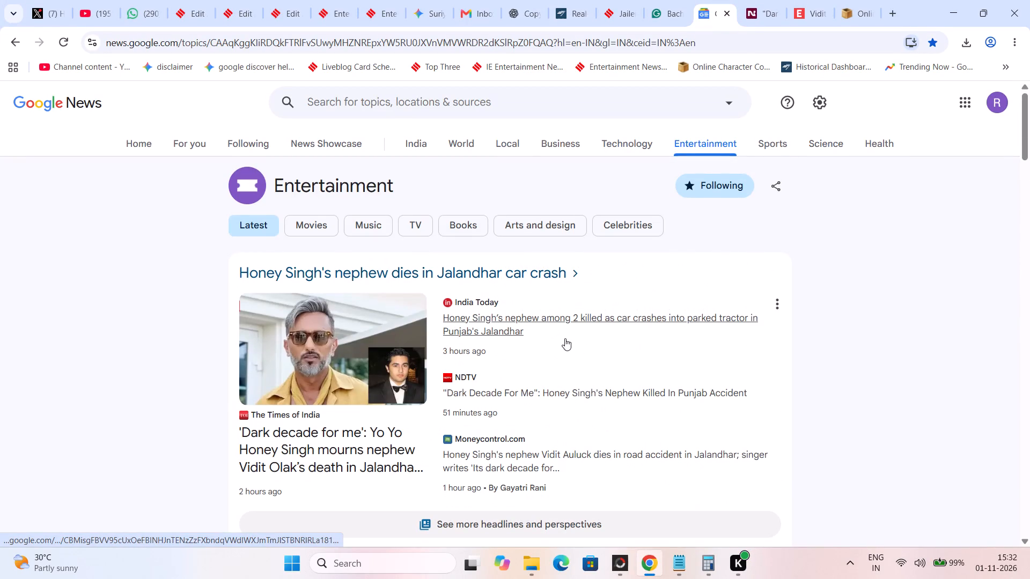
scroll(555, 355, down, 18)
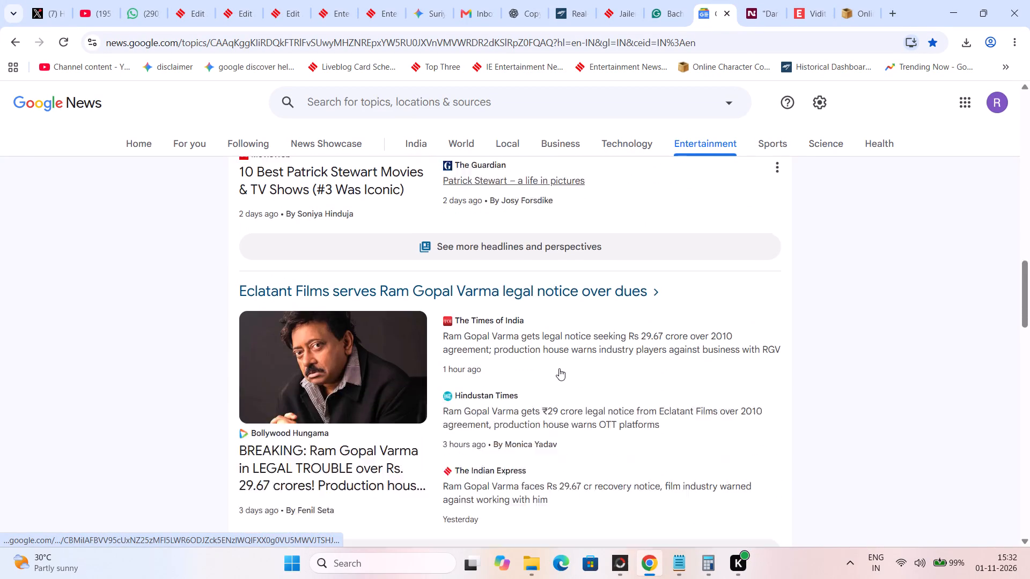
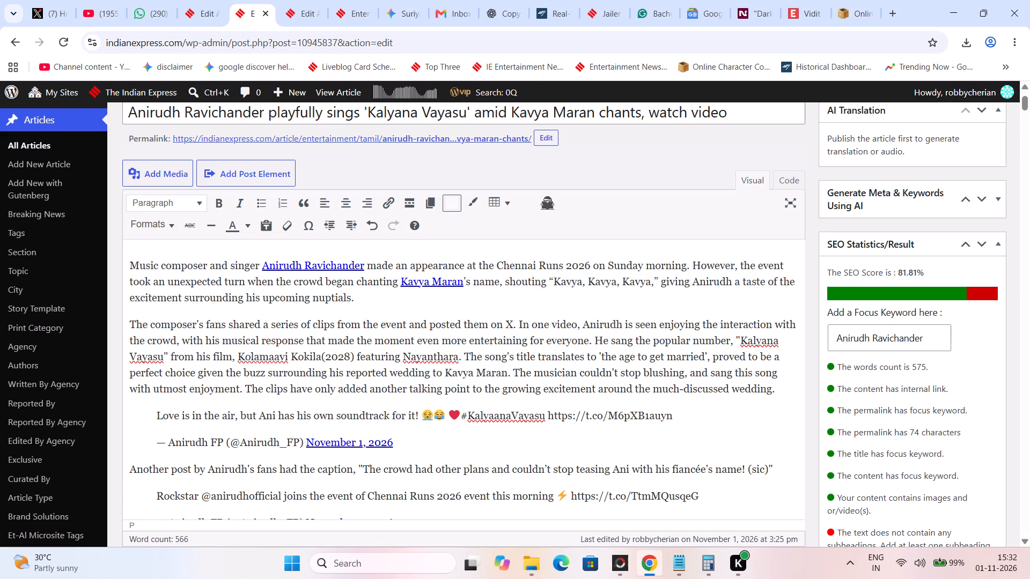
Change "his film," to "the film" before "Kolamaavi Kokila" in the second paragraph.
drag(237, 353, 200, 355)
Replace "his film," with "the film" before "Kolamaavi Kokila" in the second paragraph.
drag(200, 355, 195, 355)
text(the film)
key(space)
Delete the bracketed year "(2028)" after "Kolamaavi Kokila" in the second paragraph.
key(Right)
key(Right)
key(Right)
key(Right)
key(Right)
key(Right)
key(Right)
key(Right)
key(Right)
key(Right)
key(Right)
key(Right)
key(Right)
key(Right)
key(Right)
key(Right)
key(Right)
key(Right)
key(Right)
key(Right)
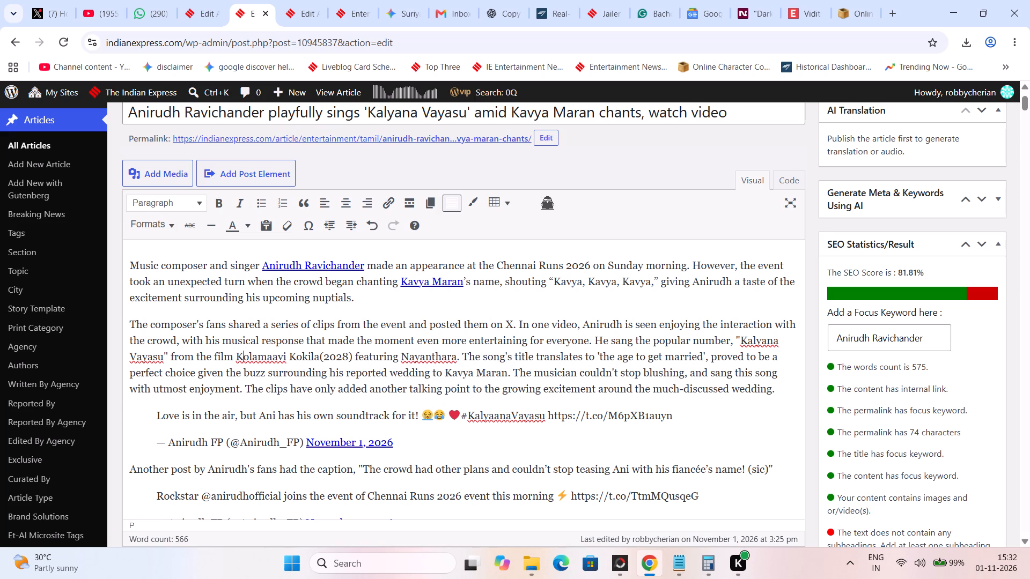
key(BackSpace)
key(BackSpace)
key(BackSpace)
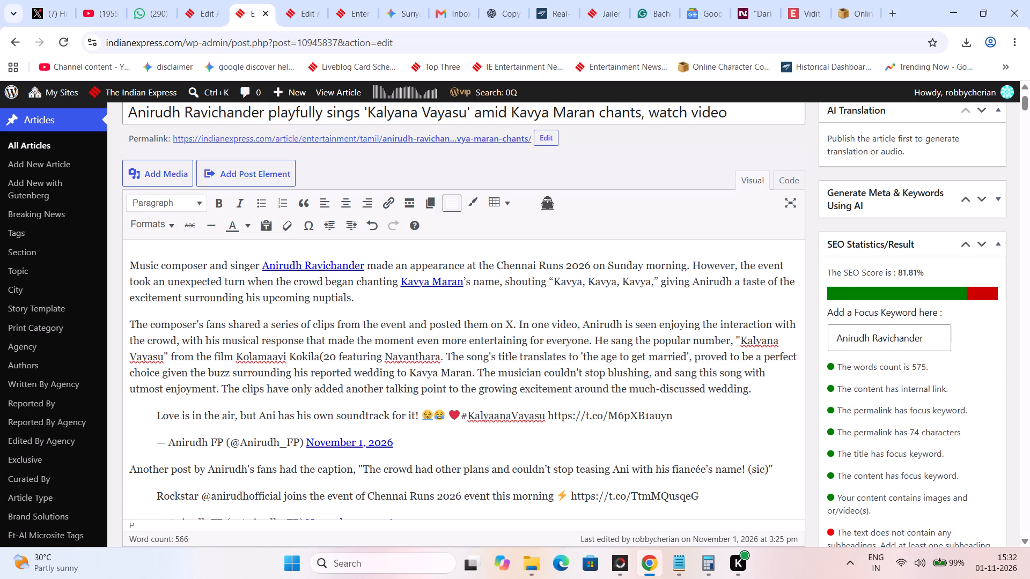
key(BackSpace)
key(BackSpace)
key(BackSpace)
Delete the word "reported" before "wedding to Kavya Maran" in the second paragraph.
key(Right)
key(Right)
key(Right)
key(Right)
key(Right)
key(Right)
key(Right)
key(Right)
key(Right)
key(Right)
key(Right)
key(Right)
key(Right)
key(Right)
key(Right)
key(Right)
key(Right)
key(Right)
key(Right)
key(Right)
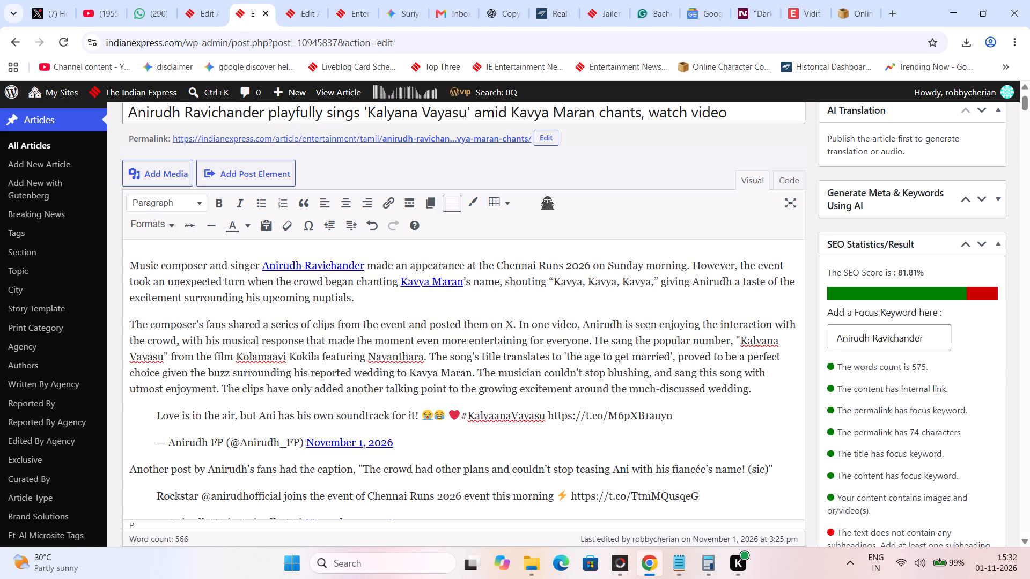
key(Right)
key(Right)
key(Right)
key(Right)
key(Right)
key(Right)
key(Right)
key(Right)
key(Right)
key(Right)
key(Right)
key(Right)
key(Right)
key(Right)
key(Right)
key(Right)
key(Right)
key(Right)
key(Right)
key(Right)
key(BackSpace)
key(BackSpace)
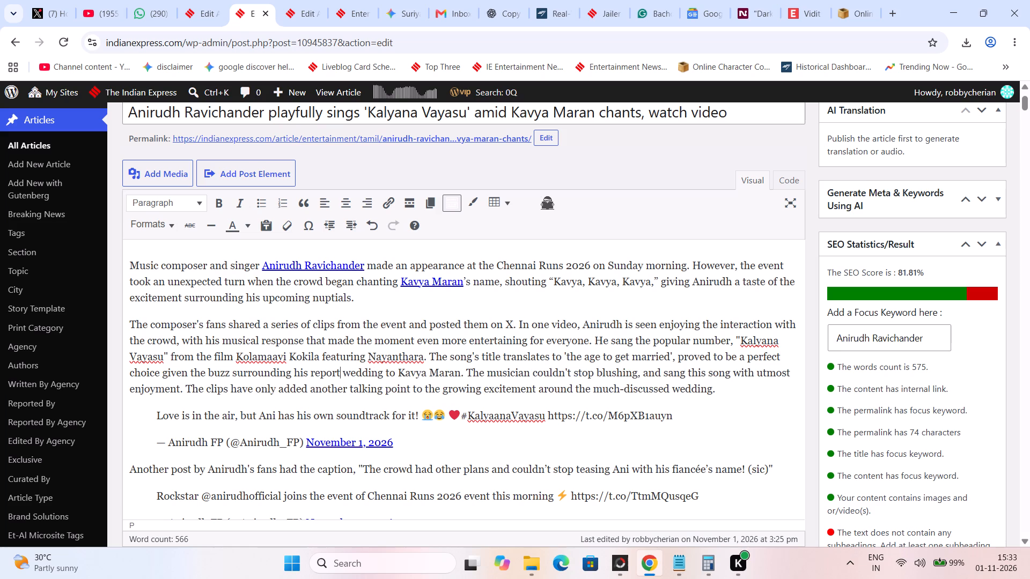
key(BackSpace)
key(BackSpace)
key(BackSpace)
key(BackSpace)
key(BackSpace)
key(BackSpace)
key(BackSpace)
Select the second paragraph's closing sentence, from "The clips have only added another talking point" through "much-discussed wedding.".
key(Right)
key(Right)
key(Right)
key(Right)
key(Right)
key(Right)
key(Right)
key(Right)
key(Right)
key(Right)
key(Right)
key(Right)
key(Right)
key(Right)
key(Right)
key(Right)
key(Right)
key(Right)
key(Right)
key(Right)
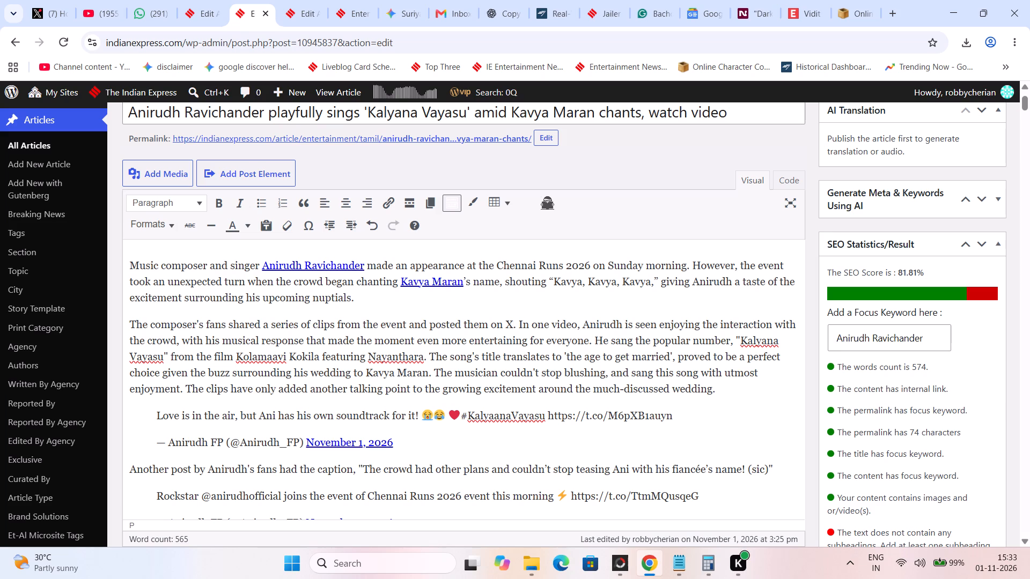
drag(725, 397, 270, 370)
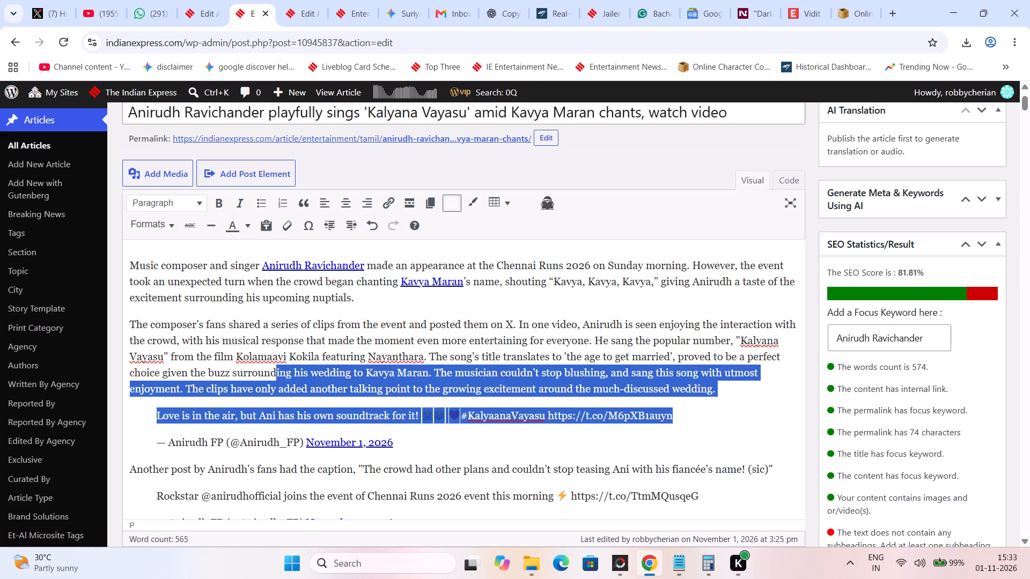
drag(270, 370, 259, 375)
click(182, 390)
drag(182, 390, 733, 388)
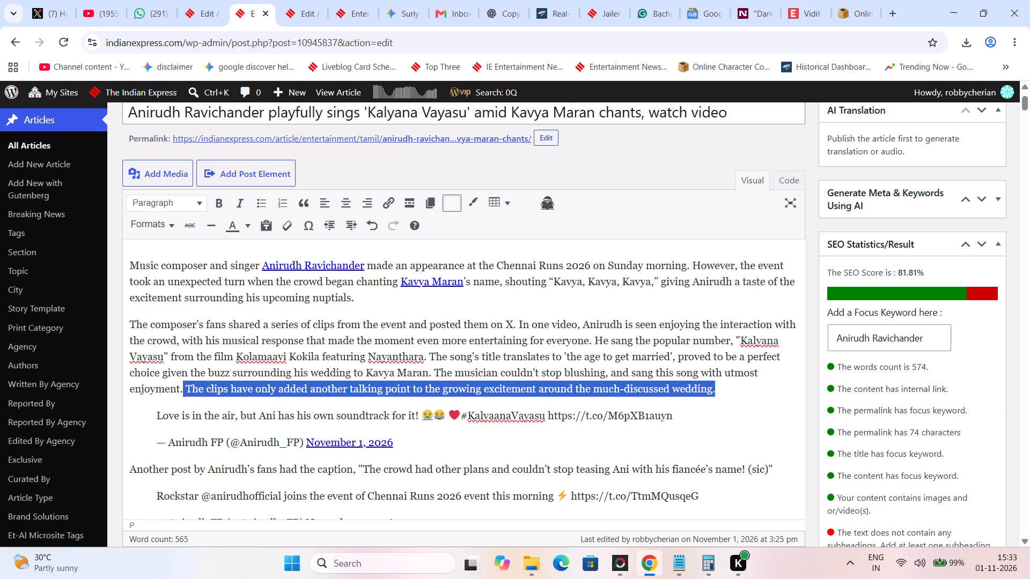
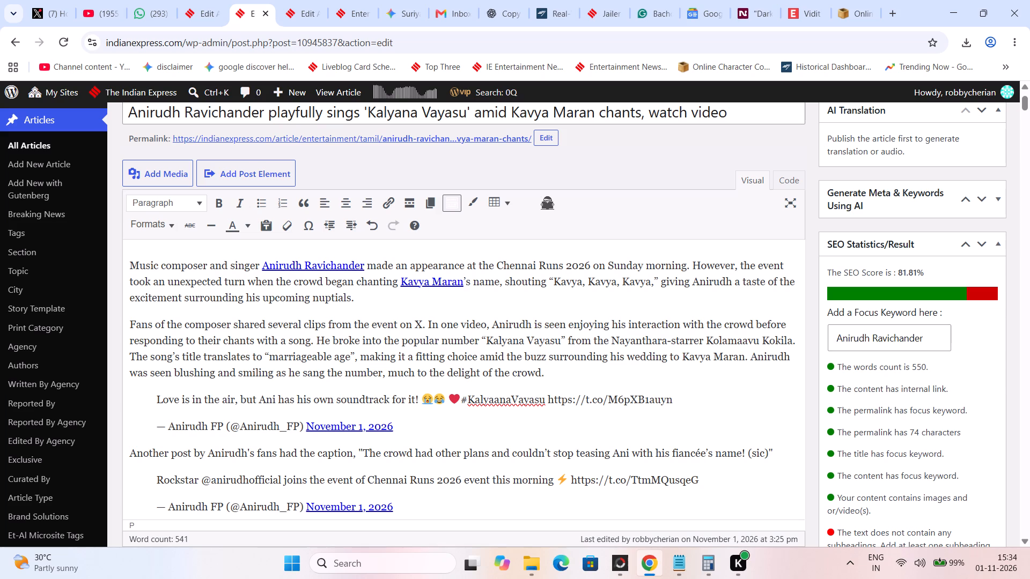
Remove "before responding to their chants with a song" so the second paragraph's video sentence ends at "the crowd.".
drag(311, 344, 757, 319)
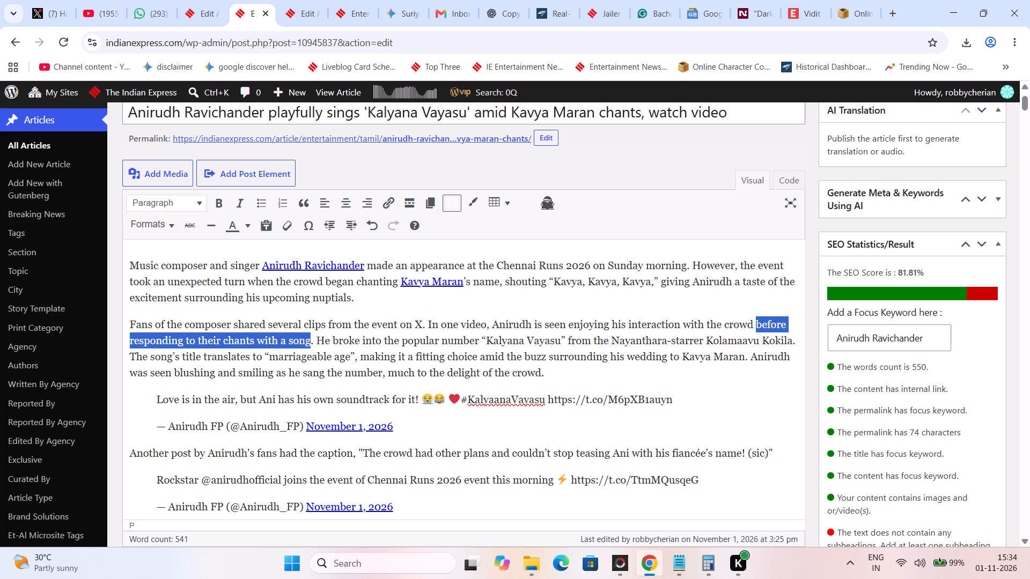
drag(757, 319, 752, 319)
key(period)
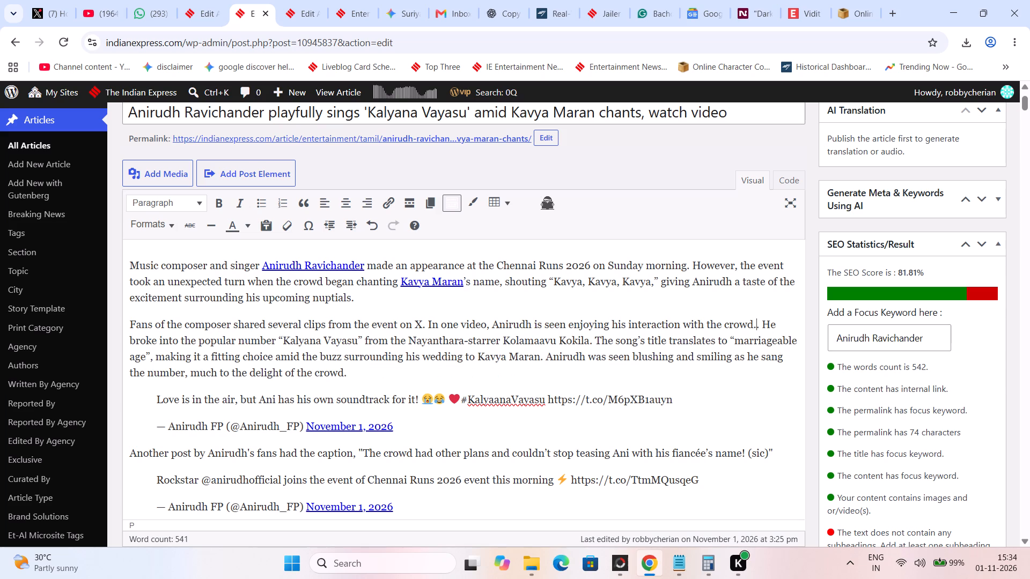
key(Right)
key(Left)
key(BackSpace)
Reword "He broke into the popular number" to "He then sings the popular number" in the second paragraph.
key(Right)
key(Right)
key(Right)
key(Right)
key(Right)
text(then)
key(space)
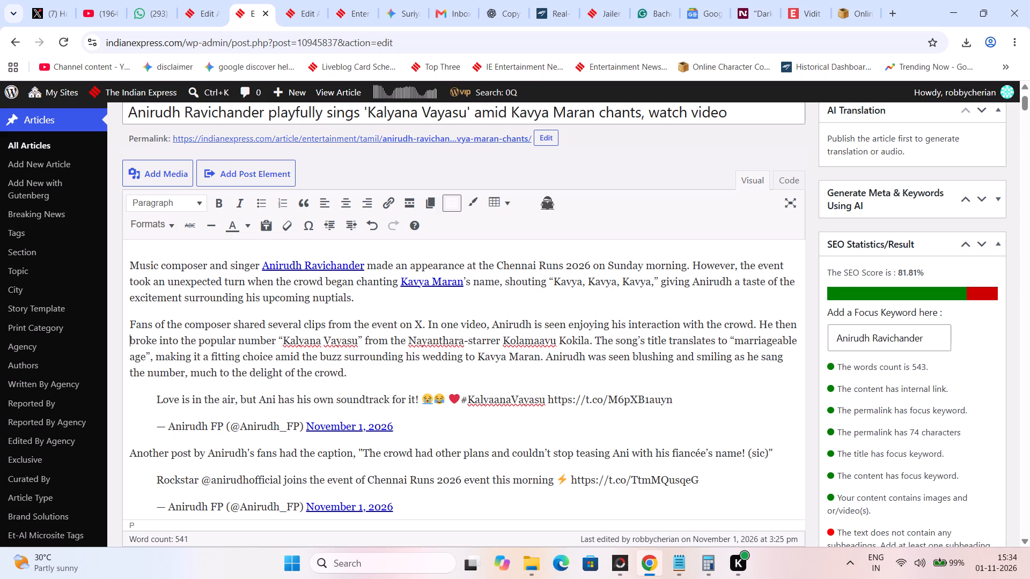
key(Right)
key(Right)
key(Right)
key(Right)
key(BackSpace)
key(BackSpace)
key(Delete)
text(eas)
key(BackSpace)
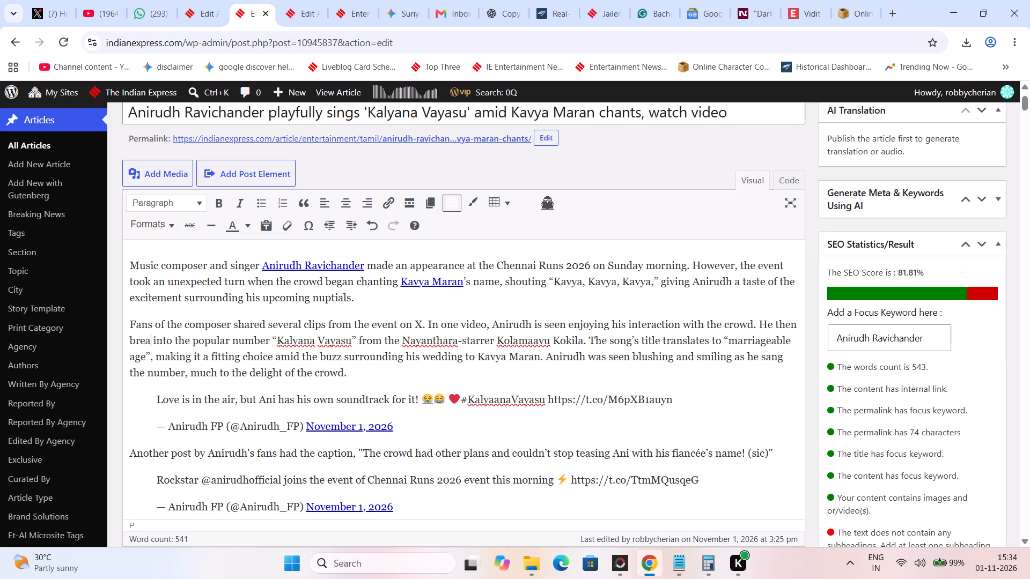
key(BackSpace)
key(BackSpace)
key(BackSpace)
key(BackSpace)
text(sing)
key(Delete)
key(Delete)
key(Delete)
key(Delete)
key(Delete)
key(s)
Shorten "his wedding to Kavya Maran" to "his wedding to Kavya" in the second paragraph.
key(Right)
key(Right)
key(Right)
key(Right)
key(Right)
key(Right)
key(Right)
key(Right)
key(Right)
key(Right)
key(Right)
key(Right)
key(Right)
key(Right)
key(Right)
key(Right)
key(Right)
key(Right)
key(Right)
key(Right)
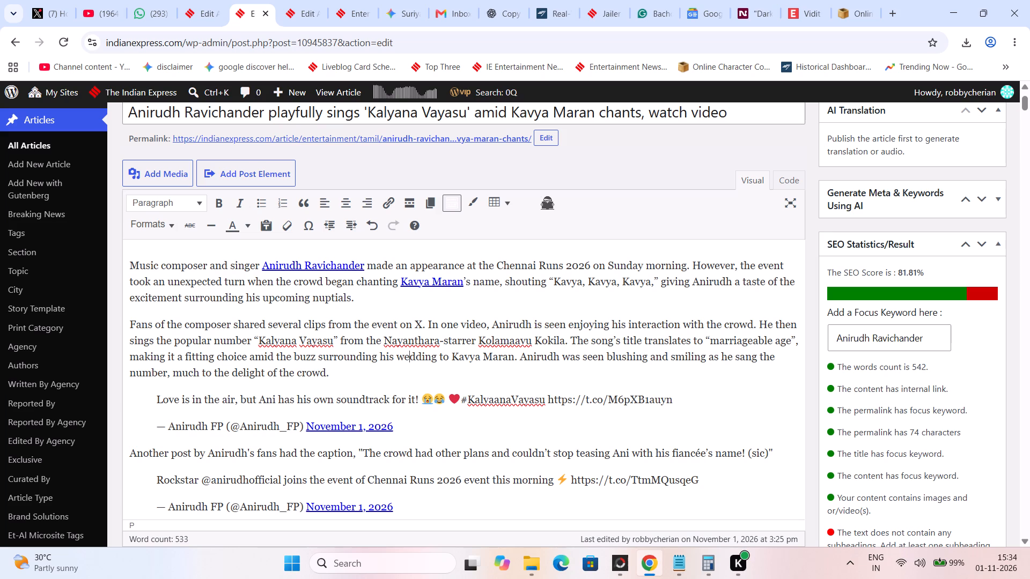
key(Left)
key(Left)
key(Left)
key(Left)
key(Left)
key(Left)
key(Left)
key(Left)
key(Left)
key(Left)
key(Left)
key(Left)
key(Left)
key(Left)
key(Left)
key(Left)
key(Left)
key(Left)
key(Left)
key(Left)
key(BackSpace)
key(BackSpace)
key(BackSpace)
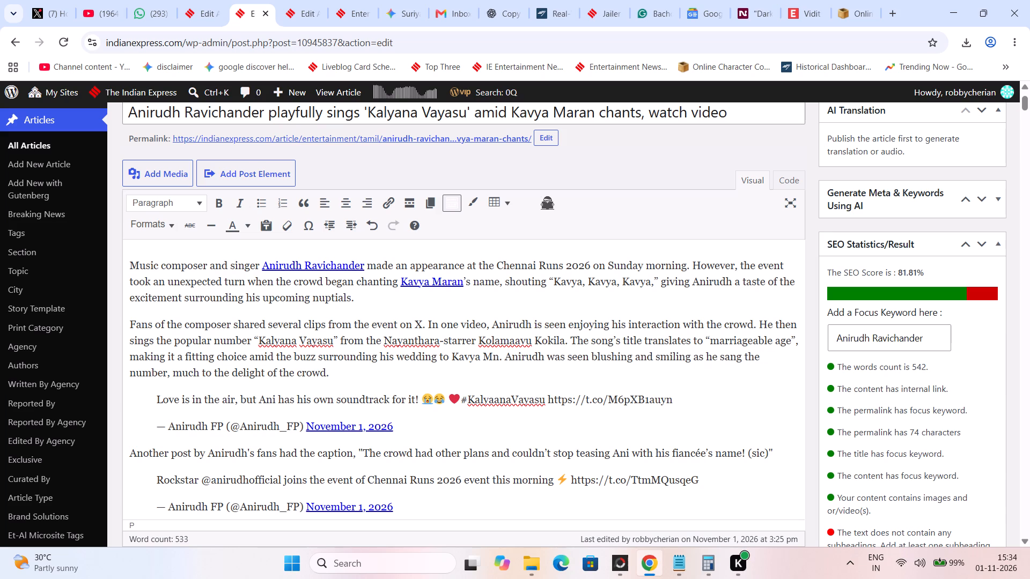
key(BackSpace)
key(BackSpace)
key(Delete)
Review the end of the second paragraph and the fan-post captions and embeds that follow it.
key(Right)
key(Right)
key(Right)
key(Right)
key(Right)
key(Right)
key(Right)
key(Right)
key(Right)
key(Right)
key(Right)
key(Right)
key(Right)
key(Right)
key(Right)
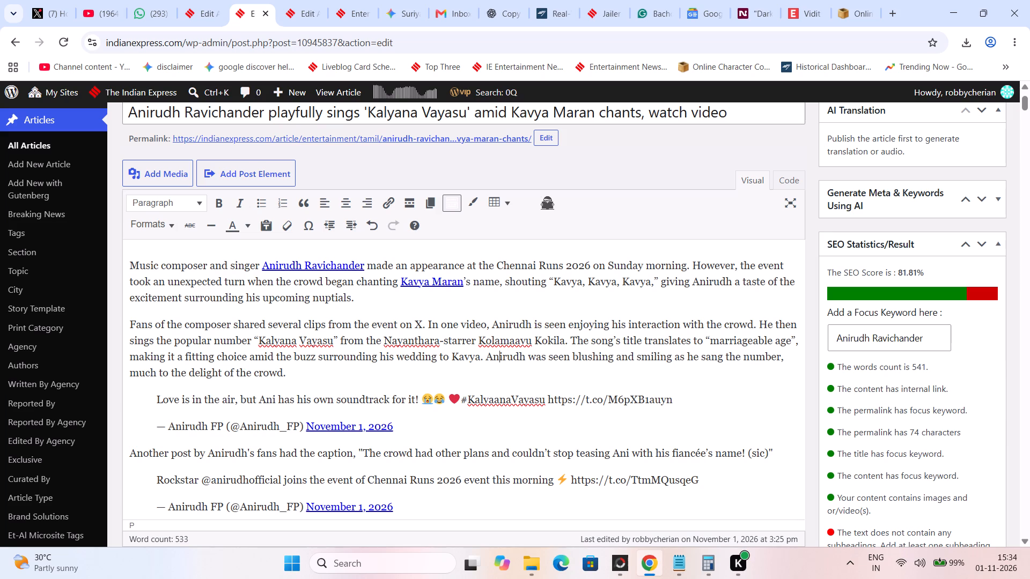
key(Down)
scroll(701, 422, down, 2)
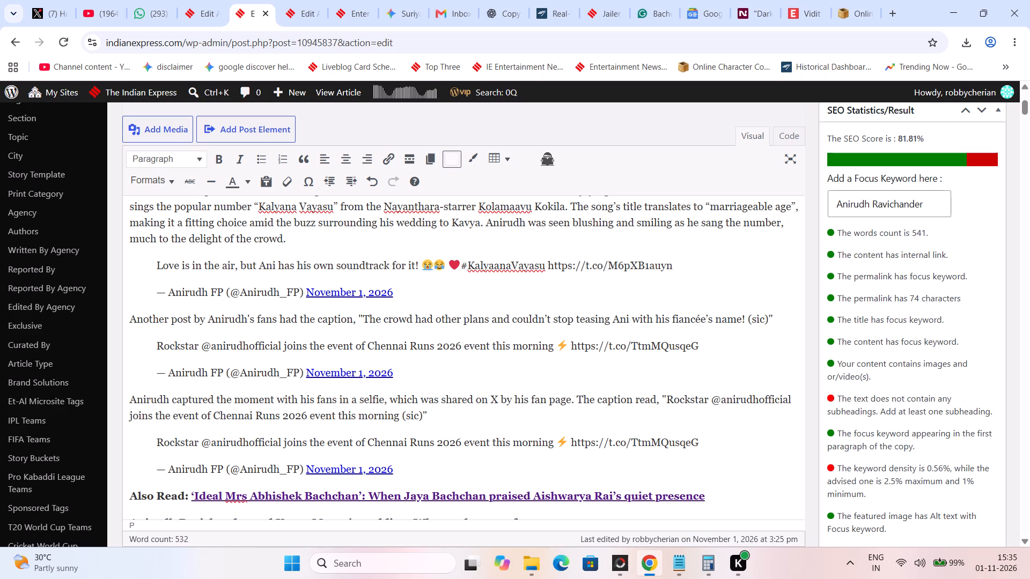
scroll(351, 328, up, 2)
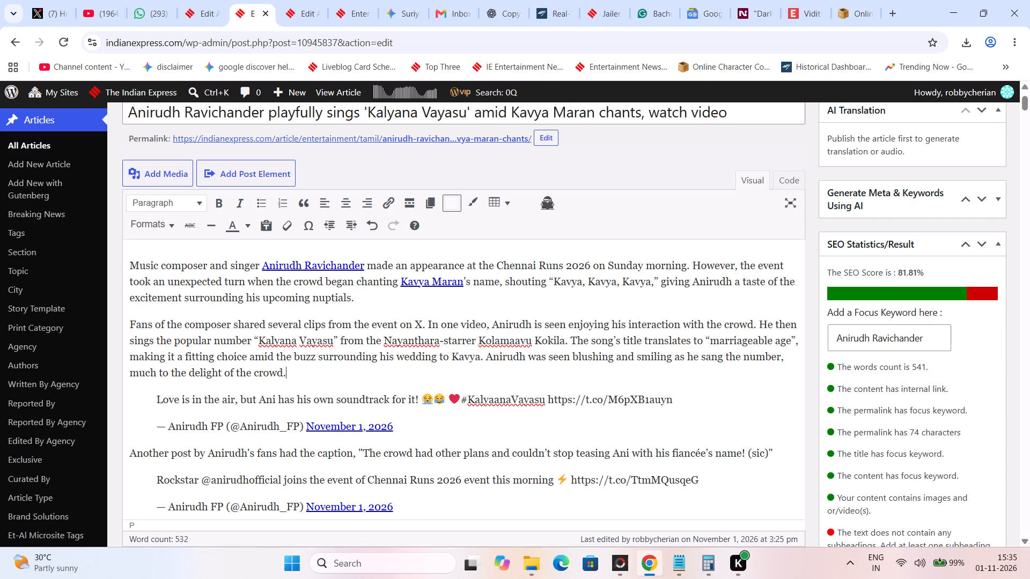
Copy the intro's wording about the crowd chanting Kavya Maran's name and paste it over the "Another post by Anirudh's fans" paragraph.
drag(276, 281, 661, 282)
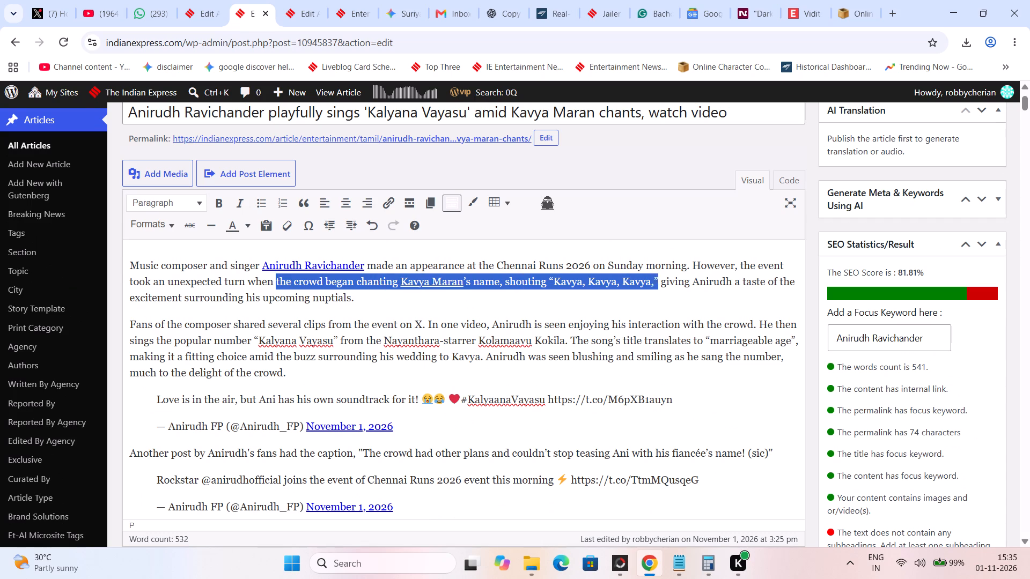
drag(661, 282, 664, 282)
key(ctrl+c)
scroll(407, 328, down, 3)
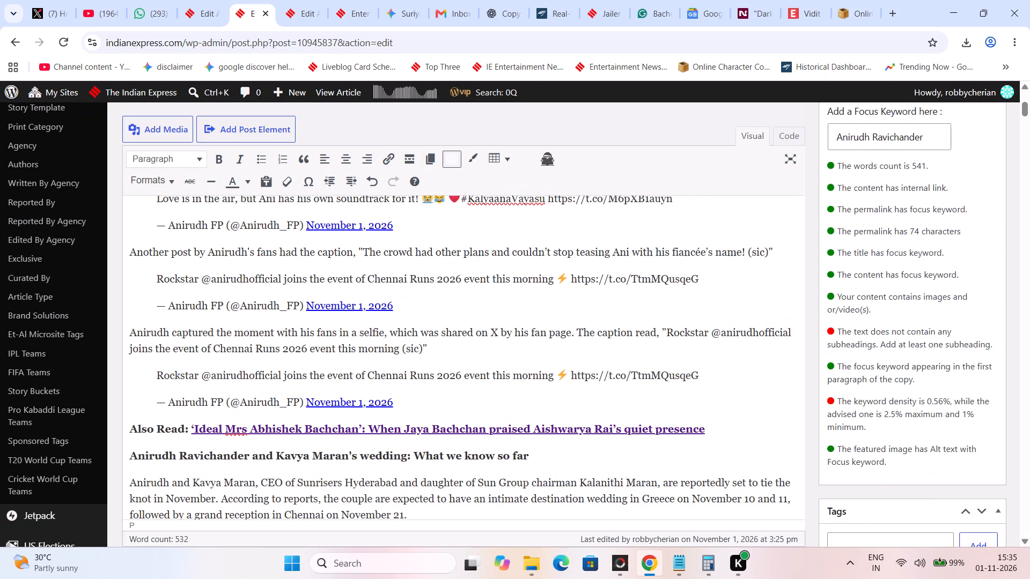
scroll(407, 335, up, 1)
triple_click(327, 316)
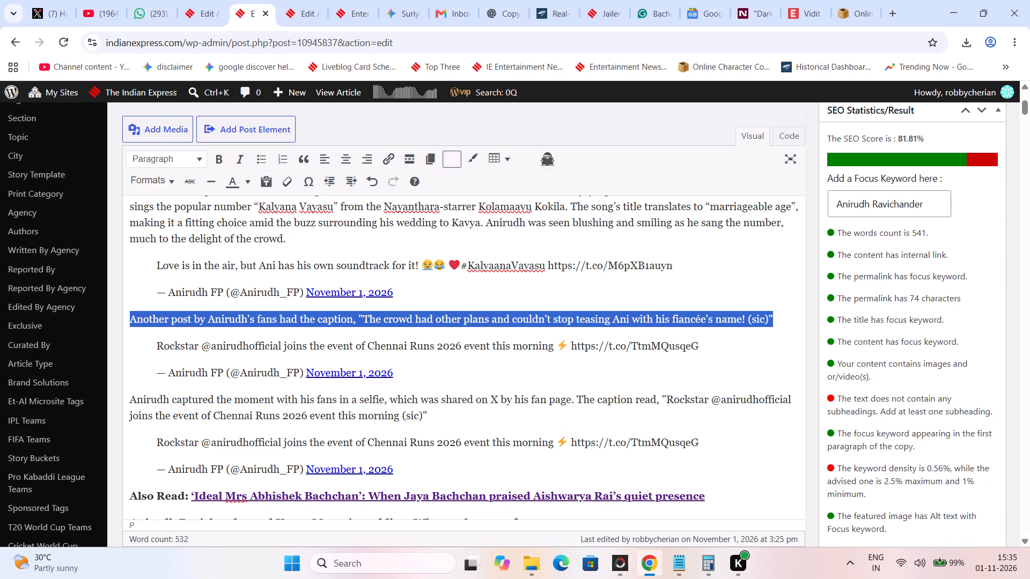
right_click(327, 316)
click(337, 324)
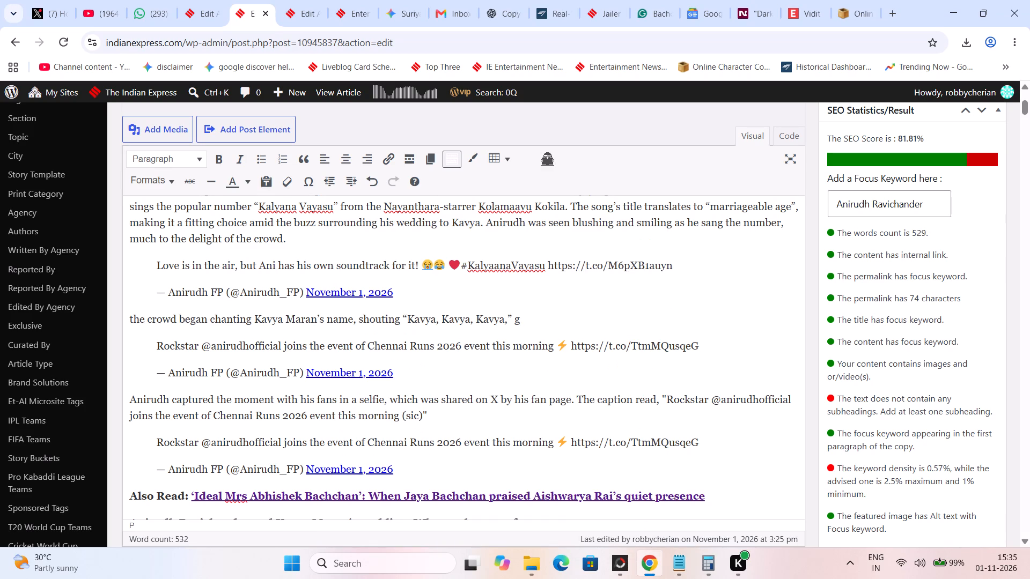
Introduce the pasted crowd-chanting sentence with "In another clip,".
click(126, 315)
key(BackSpace)
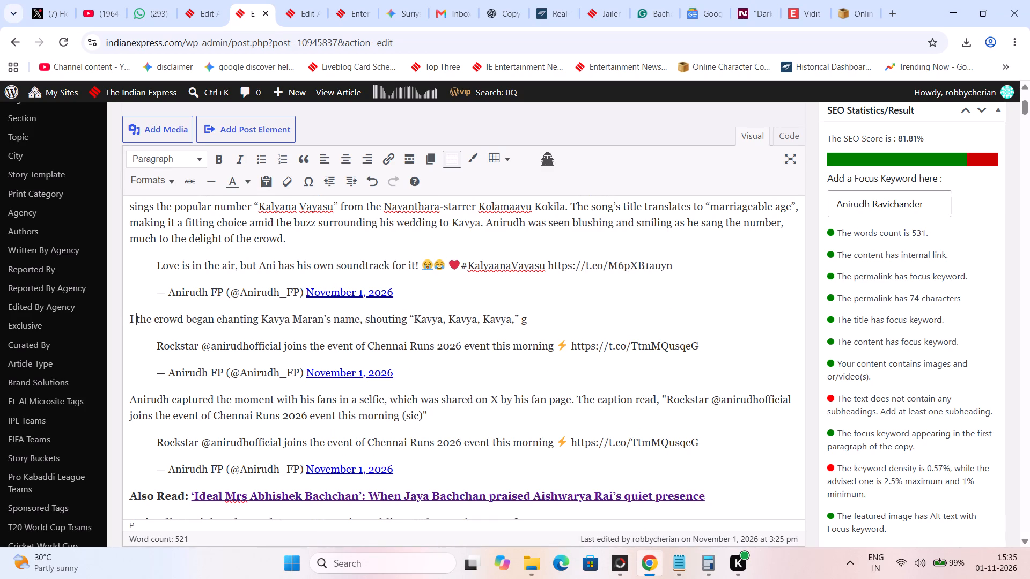
text(n th)
key(BackSpace)
key(BackSpace)
text(anothe rclip)
key(BackSpace)
key(BackSpace)
key(BackSpace)
key(BackSpace)
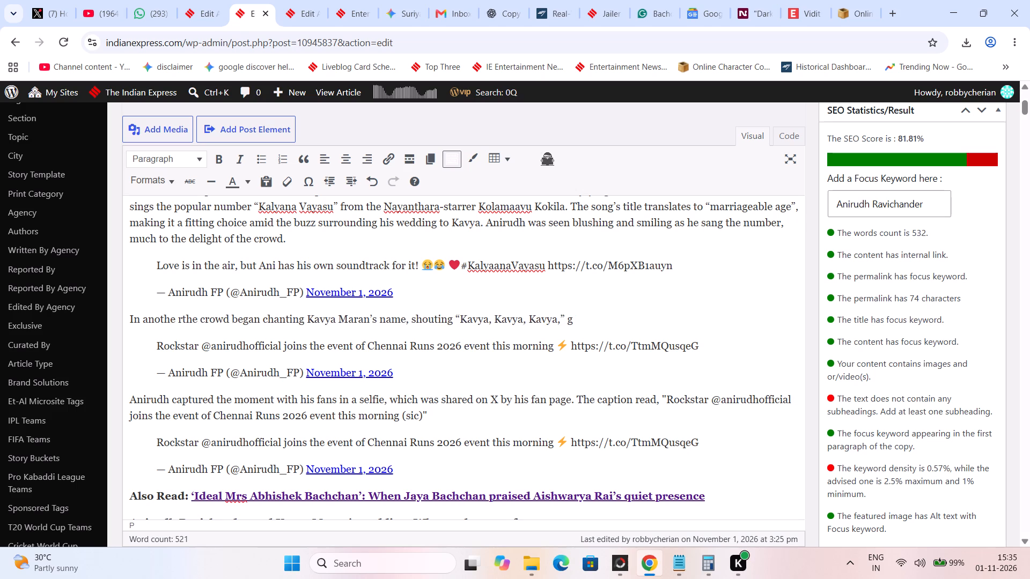
key(BackSpace)
text(clip,)
key(space)
Change "the crowd began chanting" to "the crowd is heard chanting" in the pasted sentence.
key(Right)
key(Right)
key(Right)
key(Right)
key(Right)
key(Right)
key(Right)
key(Right)
key(Right)
key(Right)
key(Right)
key(Right)
key(Right)
key(Right)
key(Right)
key(Right)
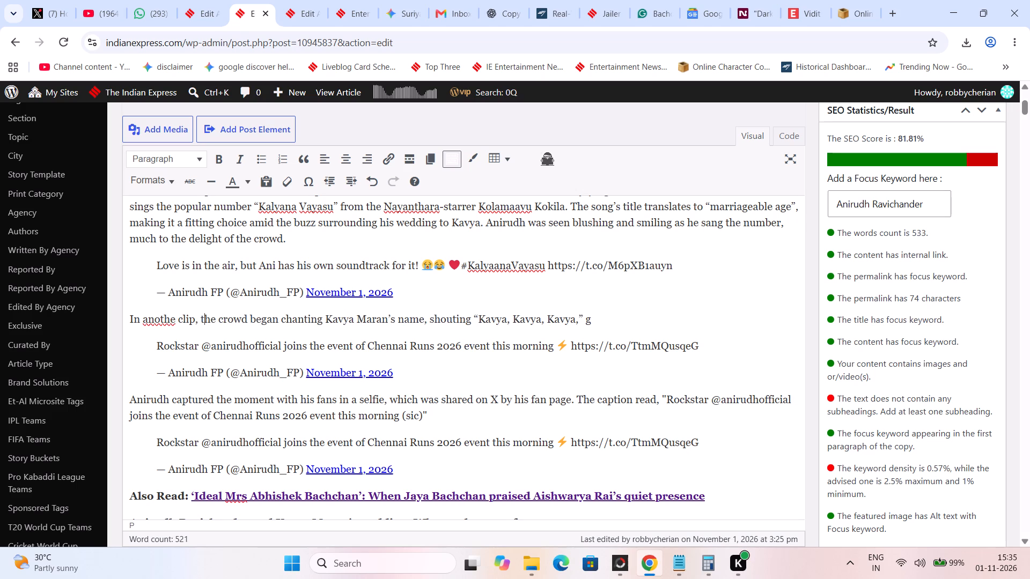
key(BackSpace)
key(BackSpace)
key(BackSpace)
key(BackSpace)
key(BackSpace)
key(BackSpace)
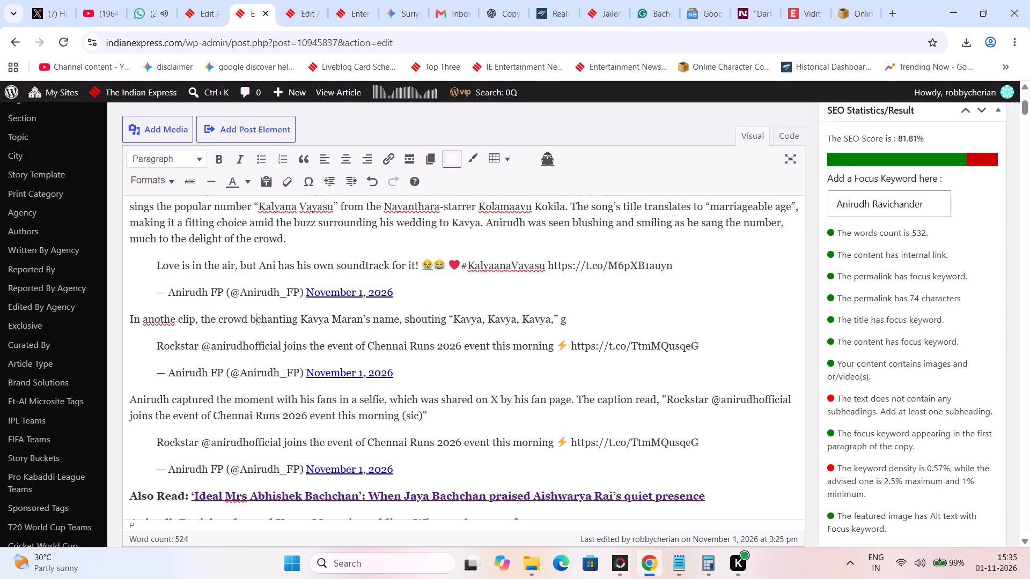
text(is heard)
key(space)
Continue editing the pasted sentence at the name "Kavya Maran".
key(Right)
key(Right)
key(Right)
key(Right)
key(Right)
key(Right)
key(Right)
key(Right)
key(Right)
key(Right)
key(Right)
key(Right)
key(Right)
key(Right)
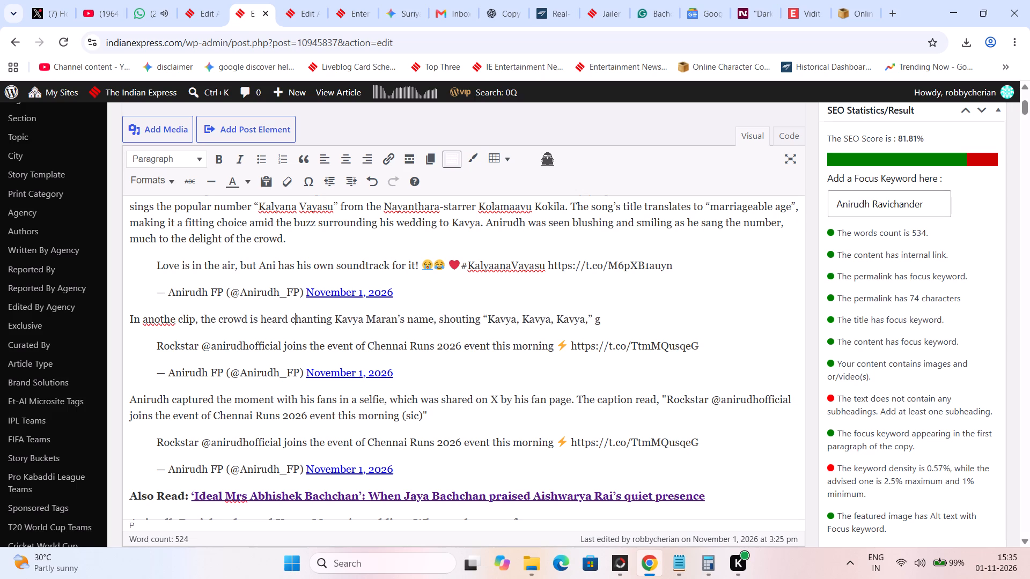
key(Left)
Replace "Kavya Maran's name" after "chanting" with "the name of Anirudh's fiance," in the crowd-chanting sentence.
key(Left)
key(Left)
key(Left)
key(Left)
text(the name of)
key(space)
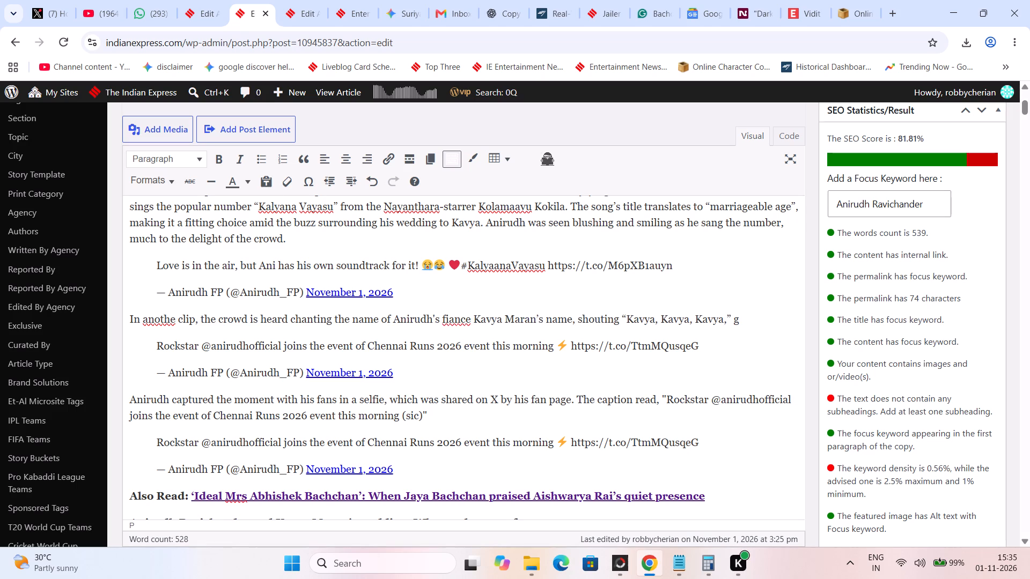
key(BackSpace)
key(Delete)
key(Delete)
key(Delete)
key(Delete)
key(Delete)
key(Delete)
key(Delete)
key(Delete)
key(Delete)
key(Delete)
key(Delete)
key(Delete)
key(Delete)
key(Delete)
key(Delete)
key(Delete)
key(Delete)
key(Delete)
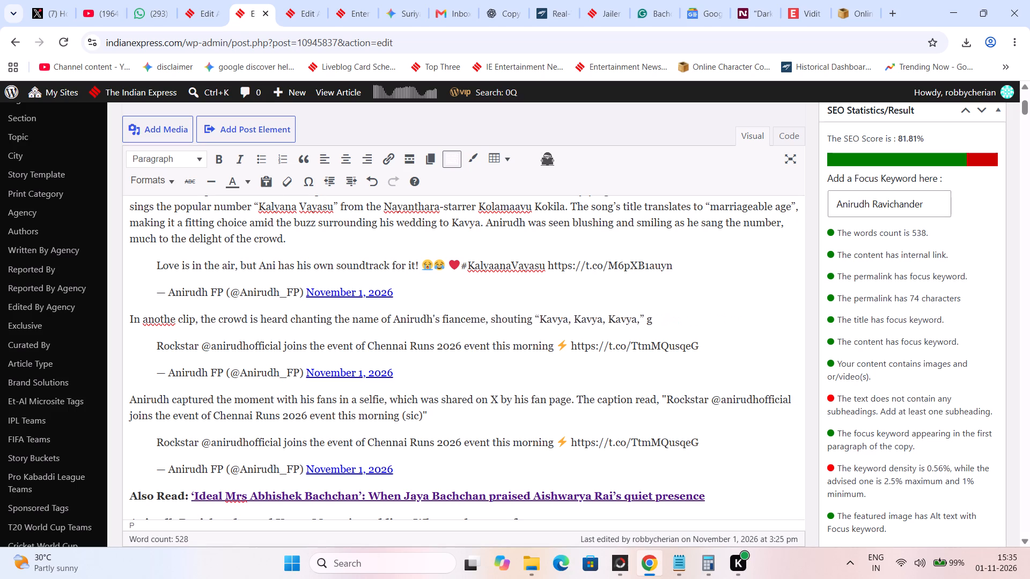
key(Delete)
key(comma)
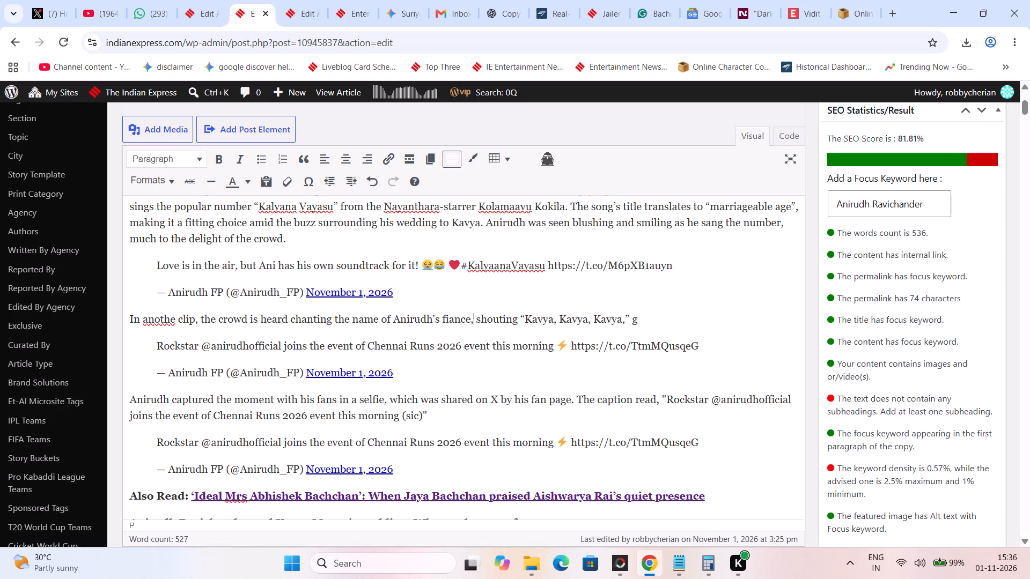
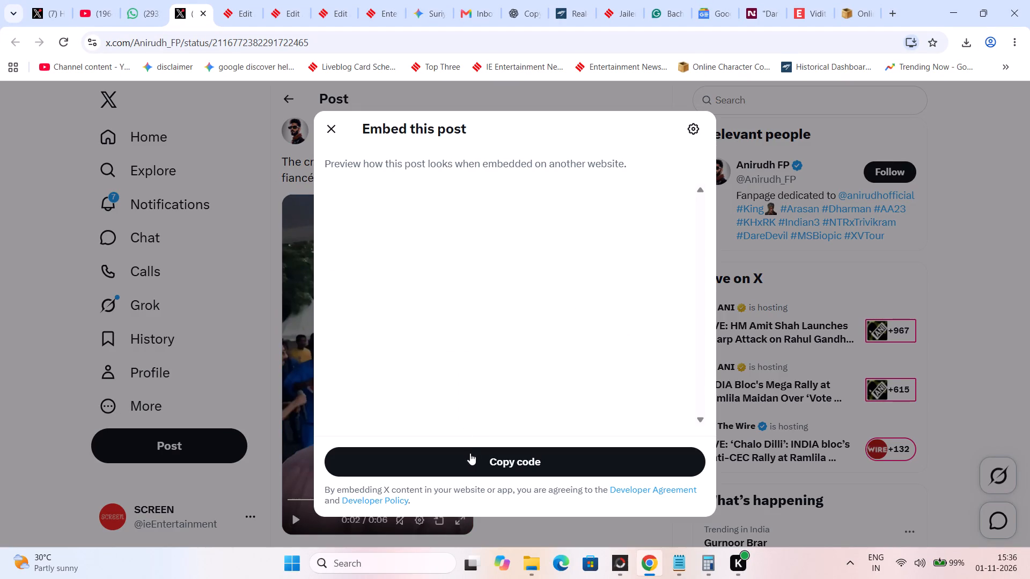
Copy the embed code of the Anirudh FP post about the crowd teasing Ani with his fiancée's name, and return to the article.
click(488, 457)
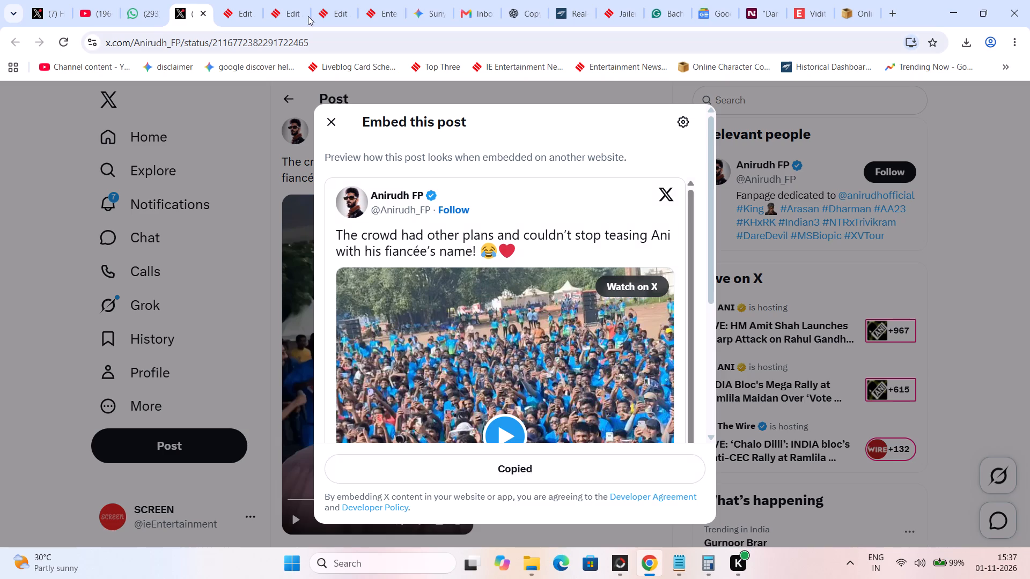
click(296, 5)
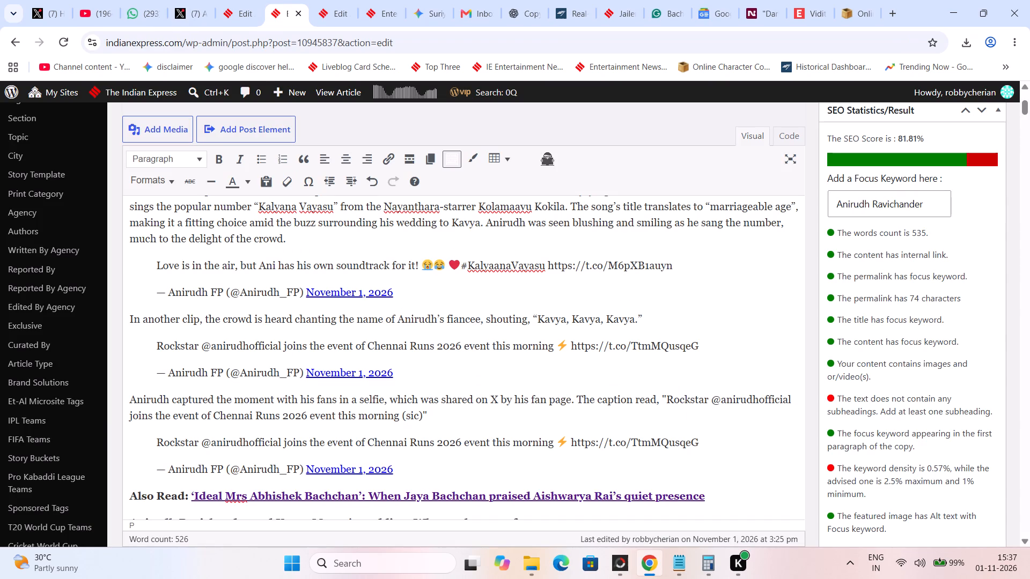
drag(424, 373, 141, 346)
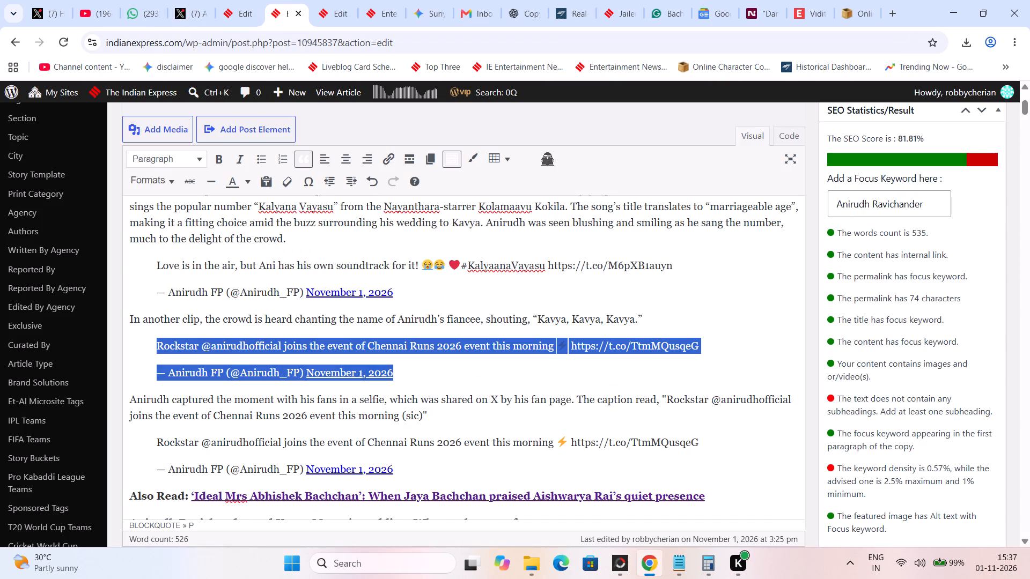
key(BackSpace)
key(BackSpace)
key(Return)
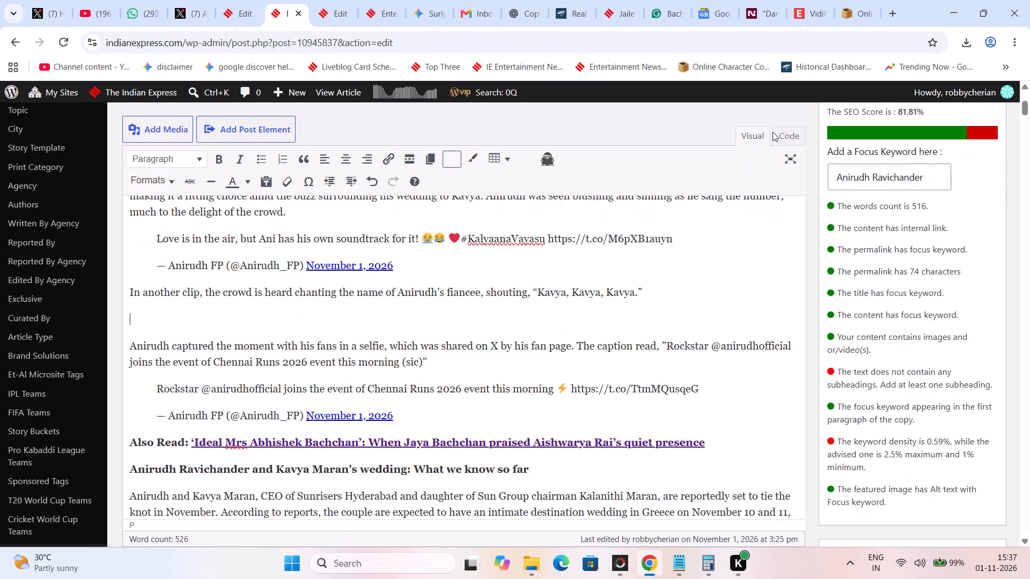
Replace the blank-line code below the "In another clip" sentence with the copied post embed, without its widgets script line.
click(781, 129)
triple_click(249, 412)
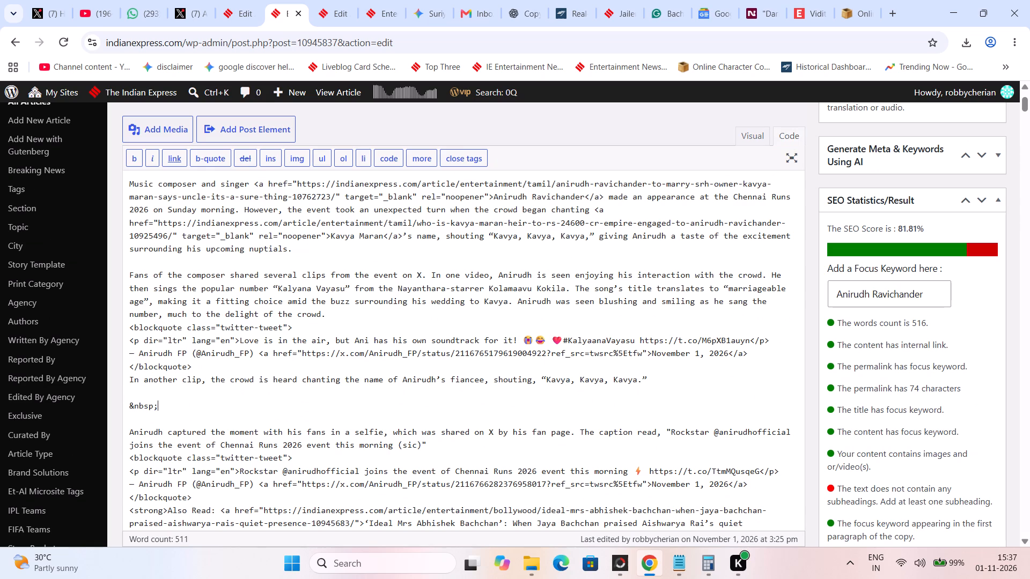
key(ctrl+v)
key(Return)
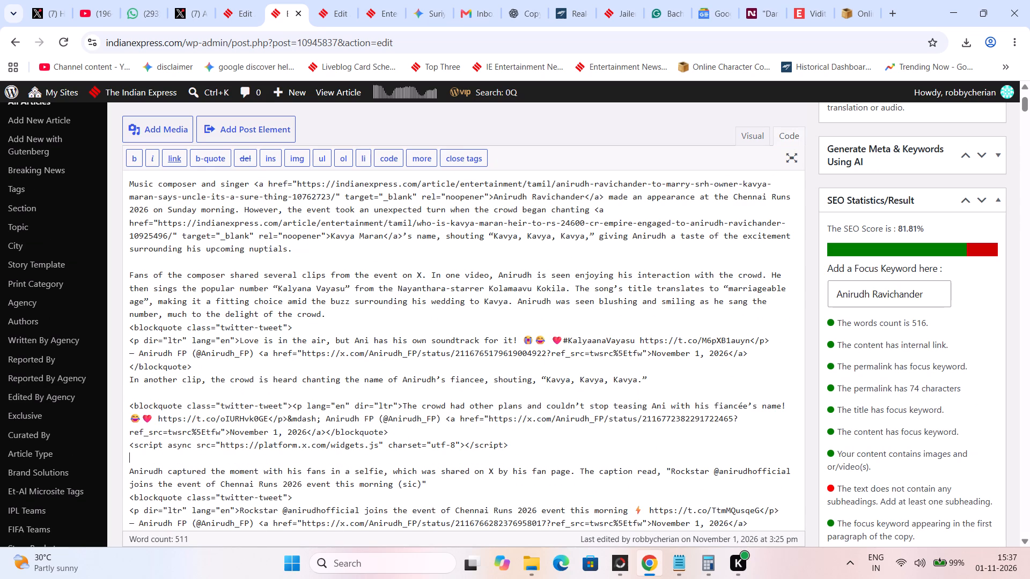
drag(518, 443, 497, 435)
key(BackSpace)
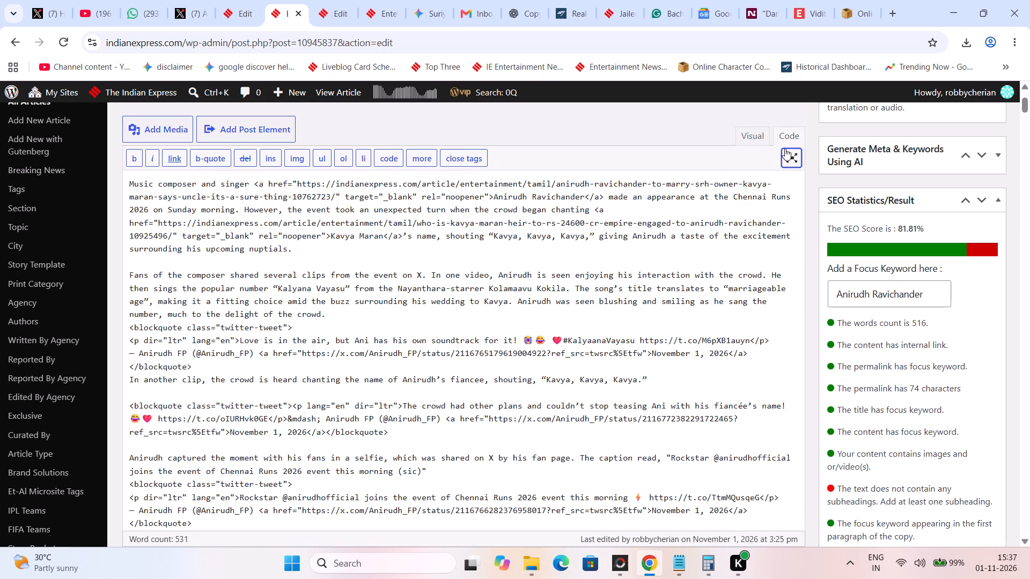
click(760, 138)
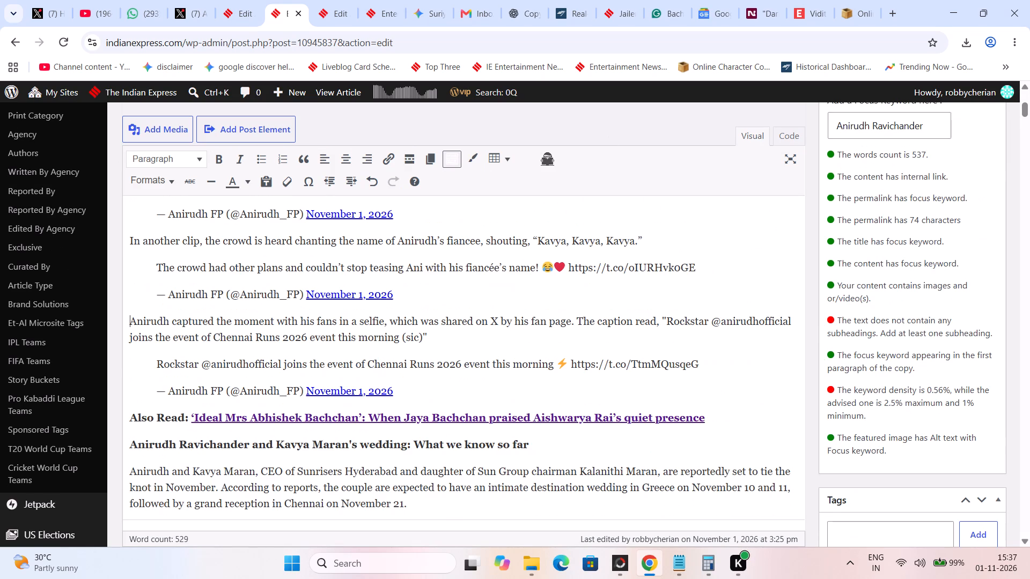
Insert "his fiancee" before the linked name Kavya Maran in the article's opening paragraph.
scroll(357, 254, up, 4)
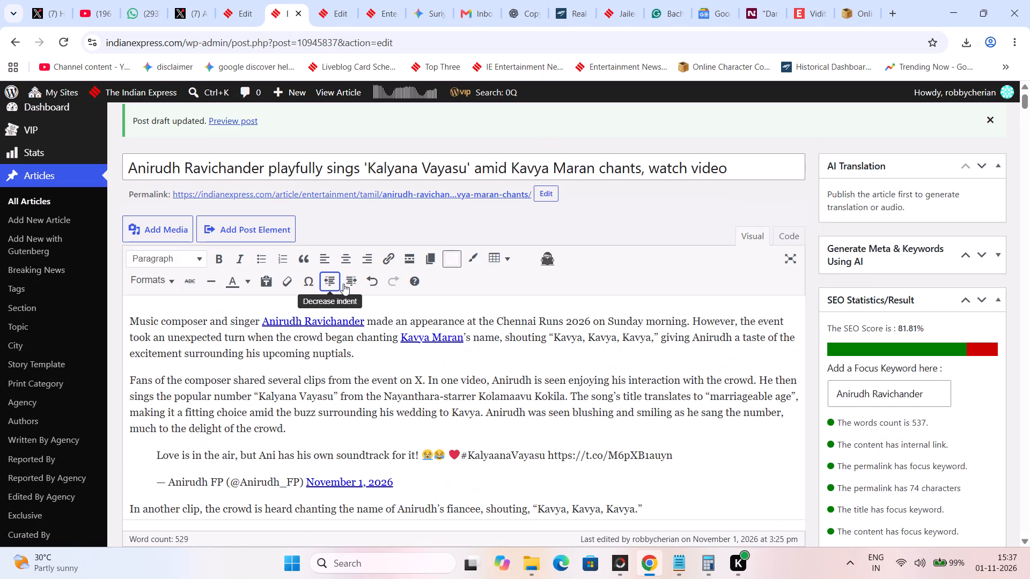
click(580, 315)
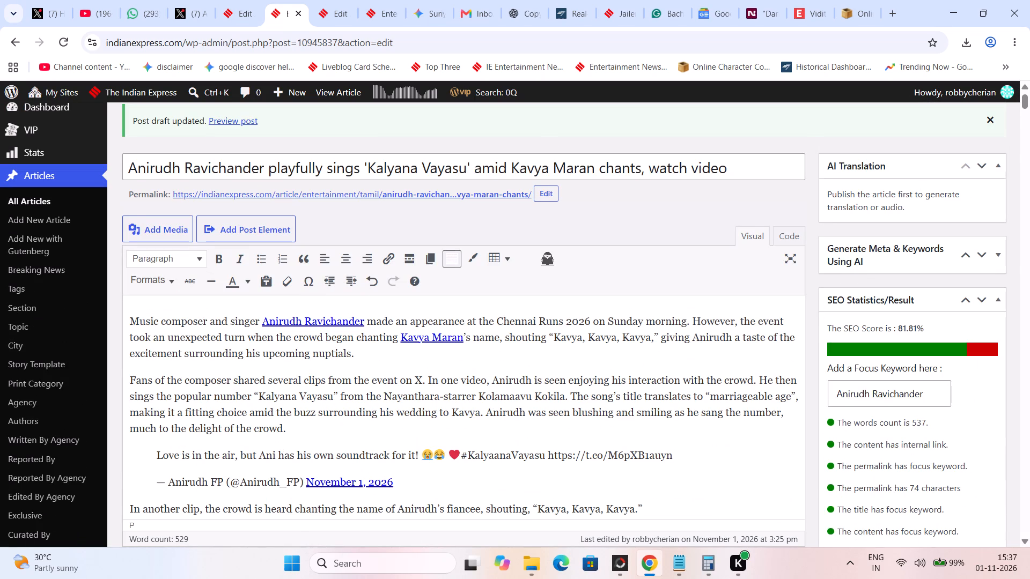
click(396, 336)
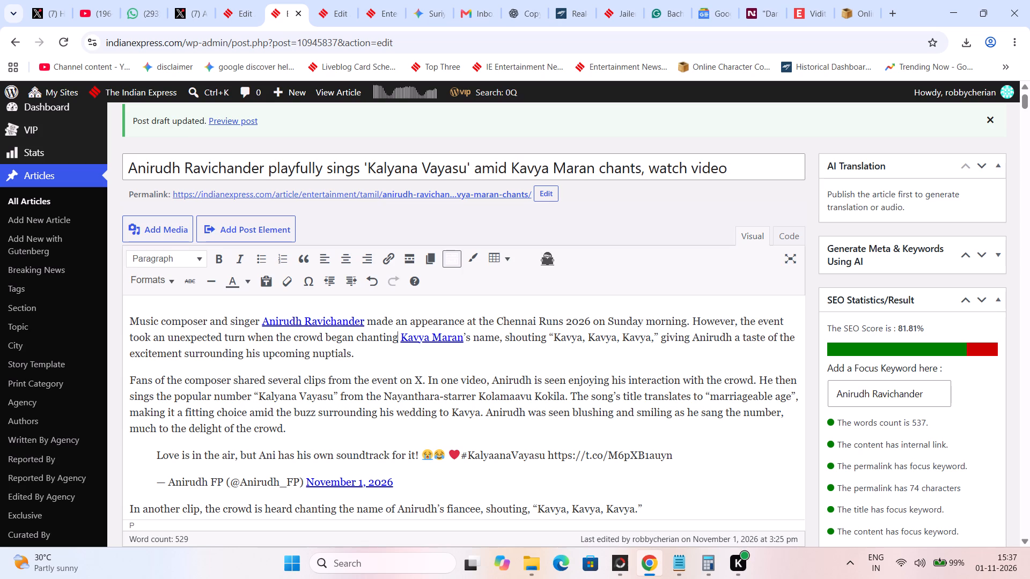
key(space)
text(his fiancee)
Cut the phrase shouting “Kavya, Kavya, Kavya,” from the opening paragraph so it reads "Kavya Maran's name, giving Anirudh".
key(Right)
key(Right)
key(Right)
key(Right)
key(Right)
key(Right)
key(Right)
key(Right)
key(Right)
key(Right)
key(Right)
key(Right)
key(Right)
key(Right)
key(Right)
key(Right)
key(Right)
key(Right)
key(Right)
key(Right)
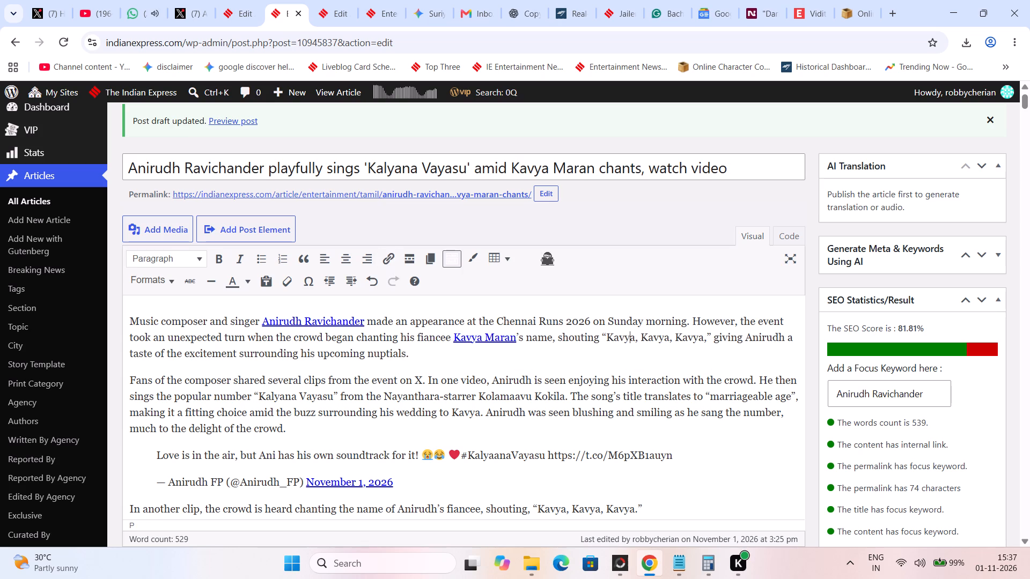
key(Left)
key(BackSpace)
key(BackSpace)
key(BackSpace)
key(BackSpace)
key(BackSpace)
key(BackSpace)
key(BackSpace)
key(BackSpace)
key(BackSpace)
key(BackSpace)
key(BackSpace)
key(BackSpace)
key(BackSpace)
key(BackSpace)
key(BackSpace)
key(BackSpace)
key(BackSpace)
key(BackSpace)
key(BackSpace)
key(BackSpace)
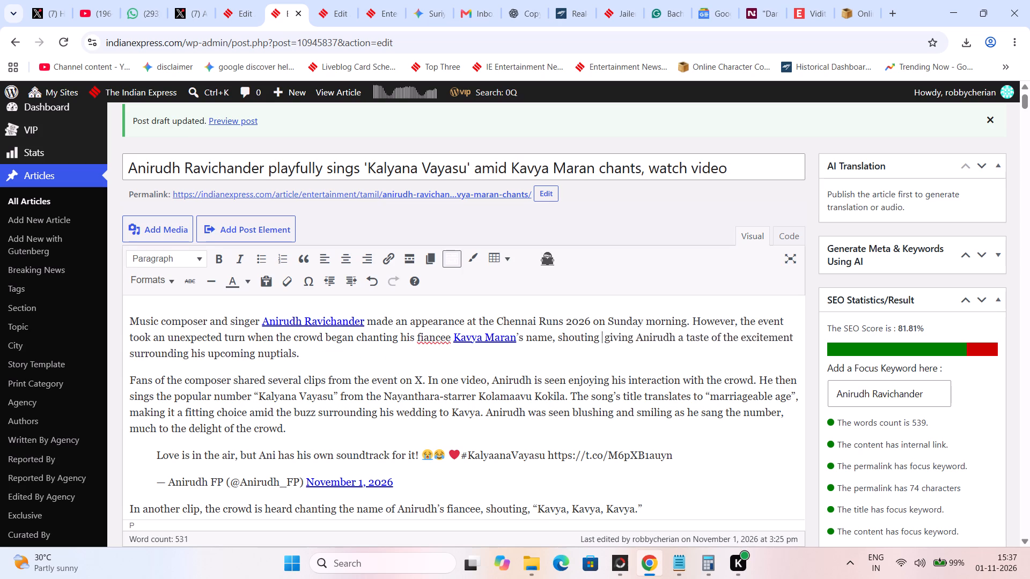
key(comma)
key(Right)
key(Right)
key(Right)
key(Right)
key(Right)
key(Right)
key(Right)
key(Right)
key(Right)
key(Right)
key(Right)
key(Right)
key(Right)
key(Right)
key(Right)
key(Right)
key(Right)
key(Right)
key(Right)
key(Right)
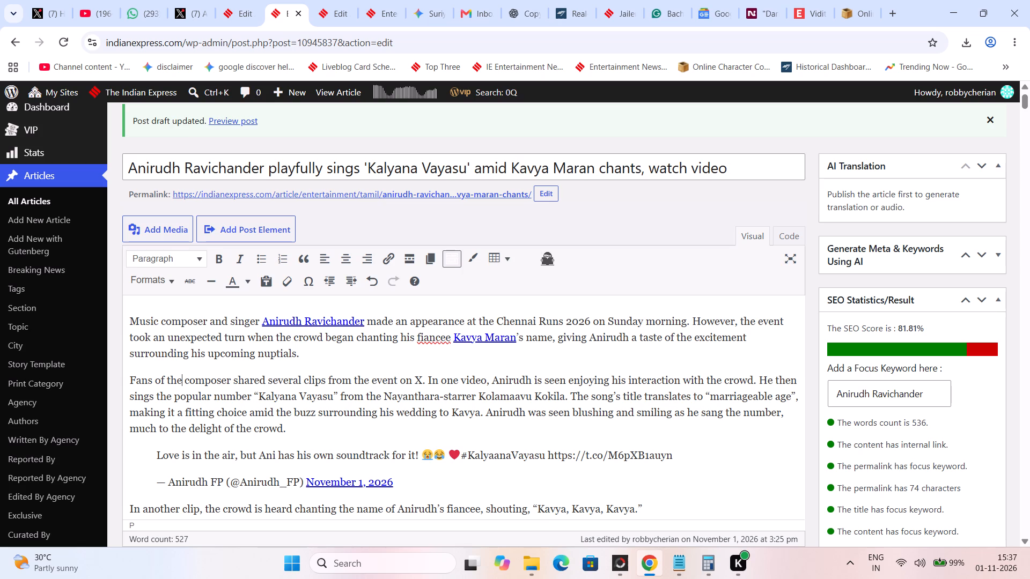
Correct the spelling of "fiancee" to "fiancée" in the opening paragraph.
right_click(425, 340)
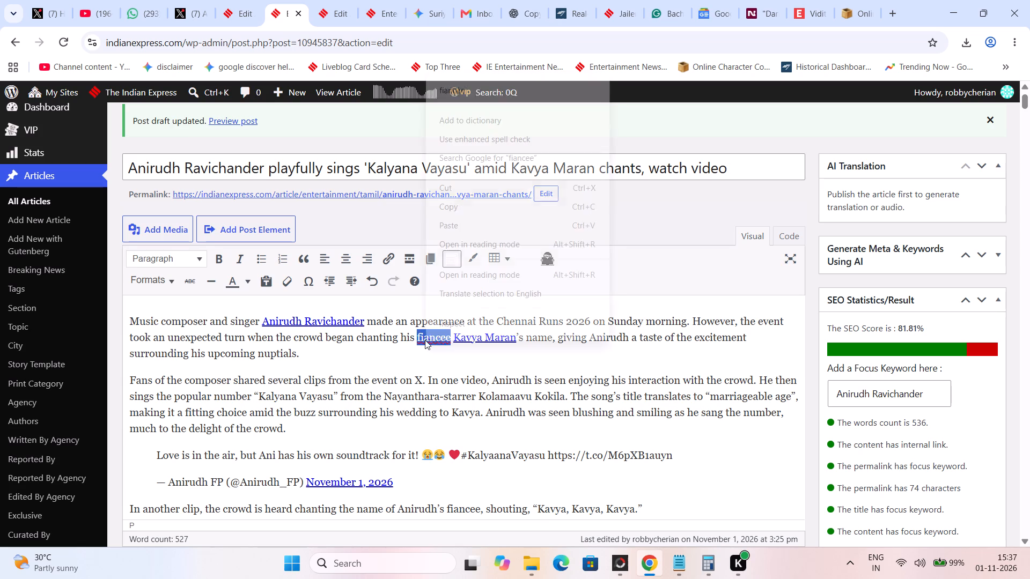
click(484, 80)
click(643, 359)
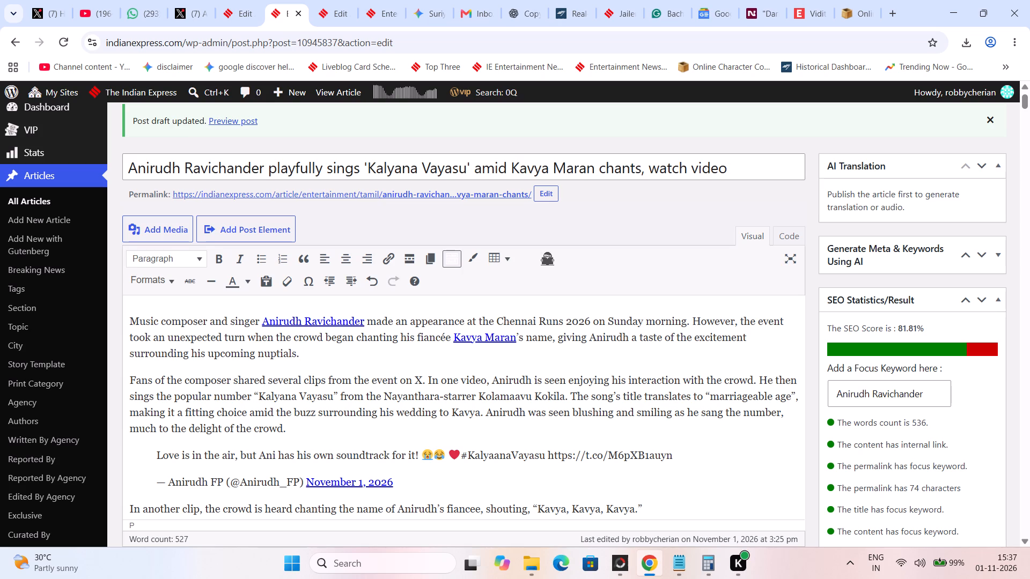
Copy "Kavya Maran" from the opening paragraph and insert it as plain text, properly spaced, after "Anirudh's fiancee" in the "In another clip" sentence.
scroll(324, 412, down, 1)
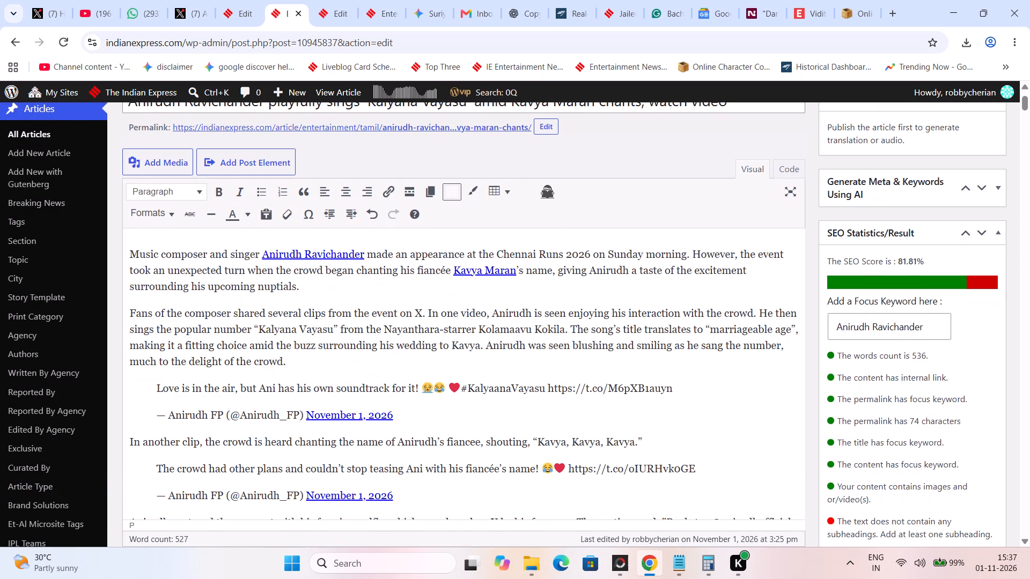
scroll(324, 412, down, 2)
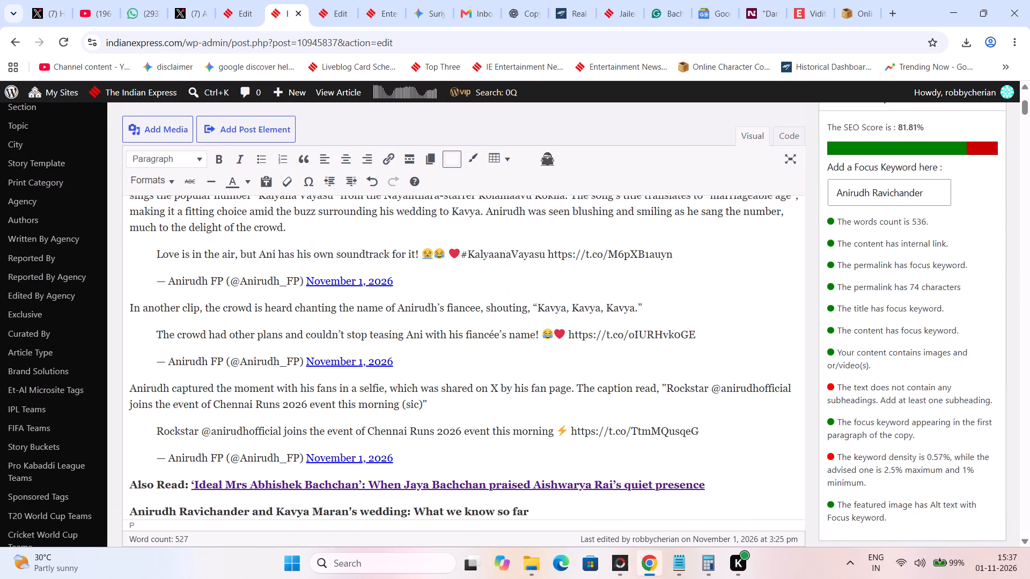
scroll(472, 310, up, 3)
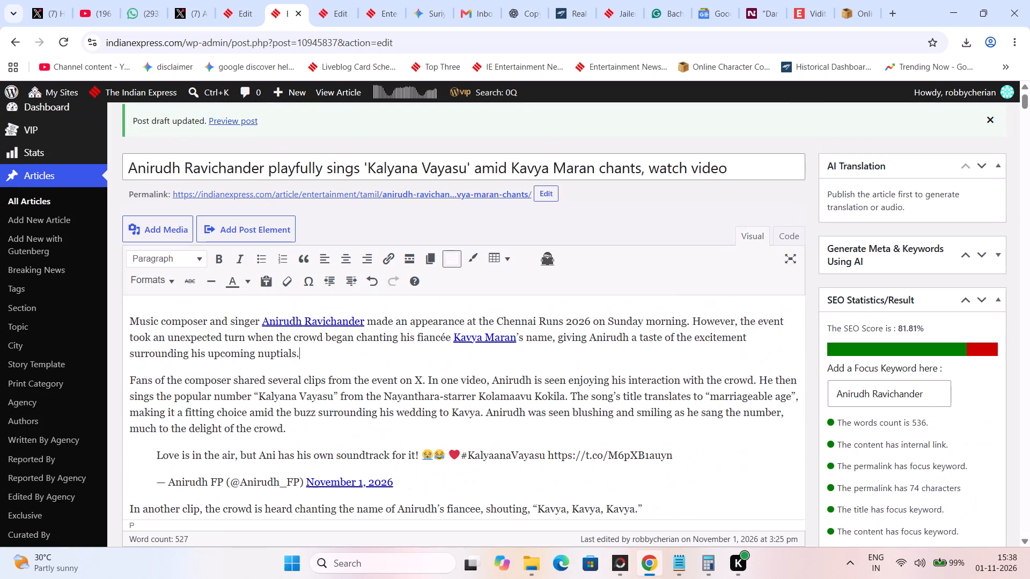
drag(518, 338, 458, 335)
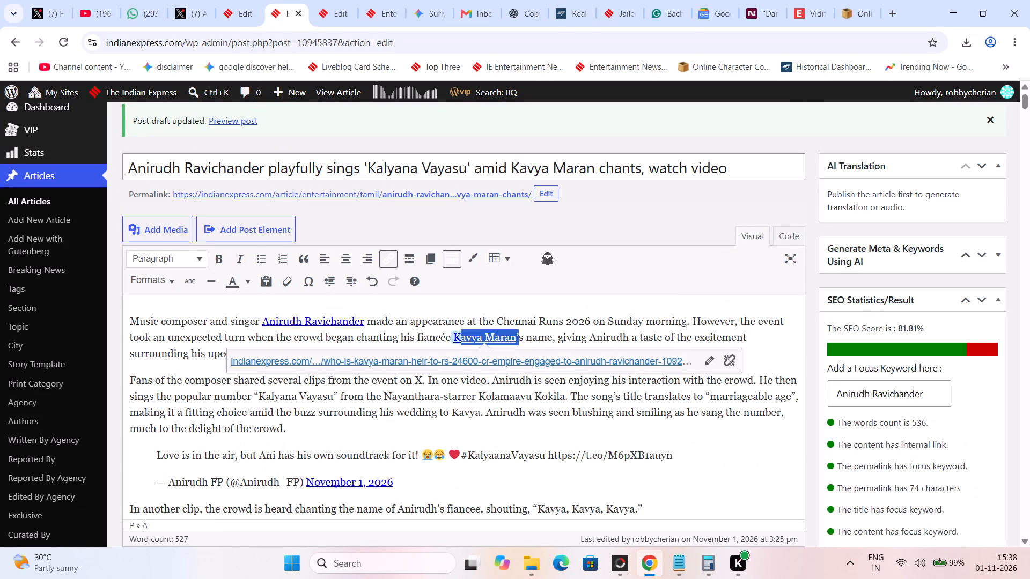
drag(458, 335, 456, 335)
key(ctrl+c)
scroll(508, 459, down, 1)
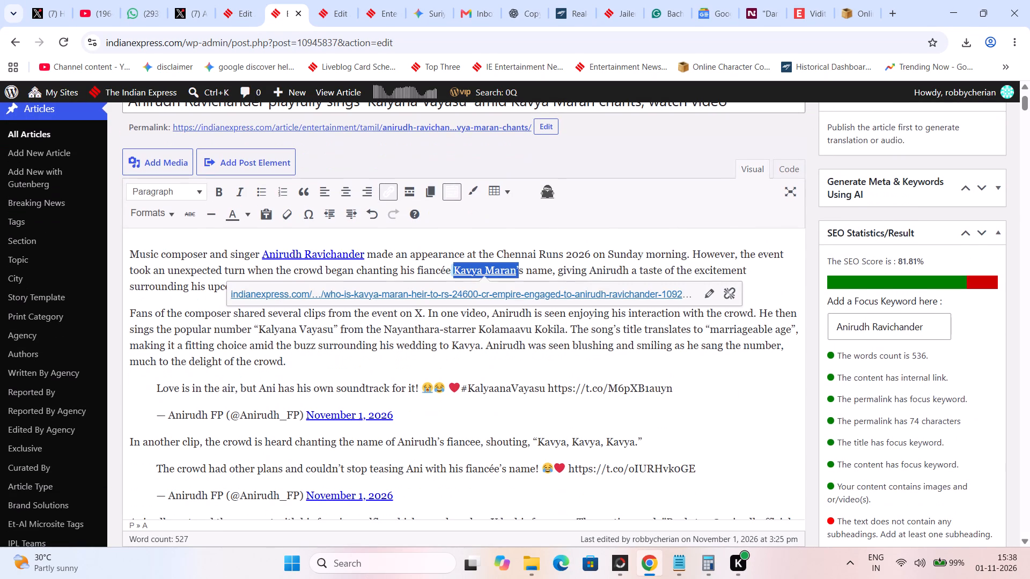
click(479, 440)
right_click(480, 441)
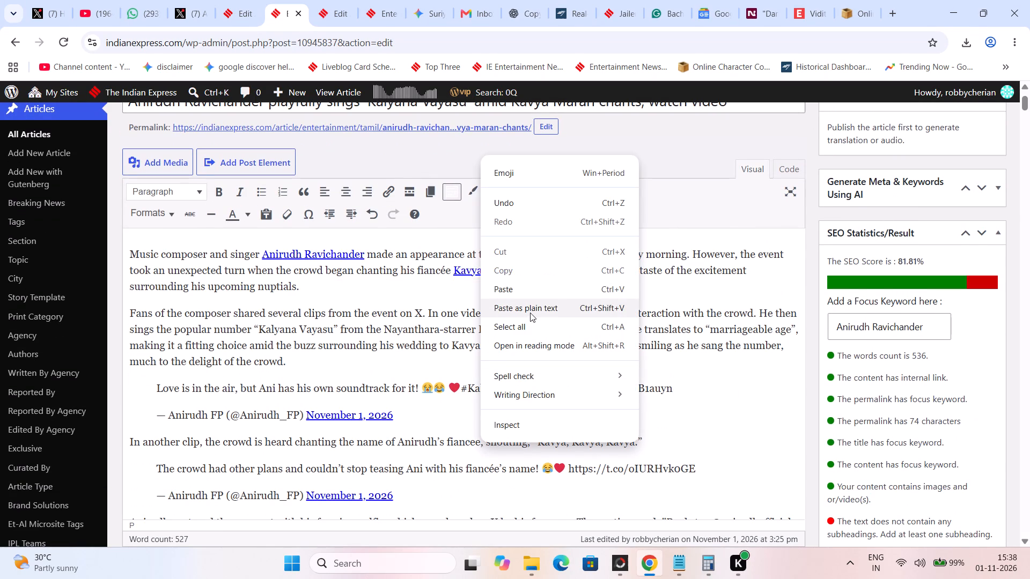
click(530, 313)
key(BackSpace)
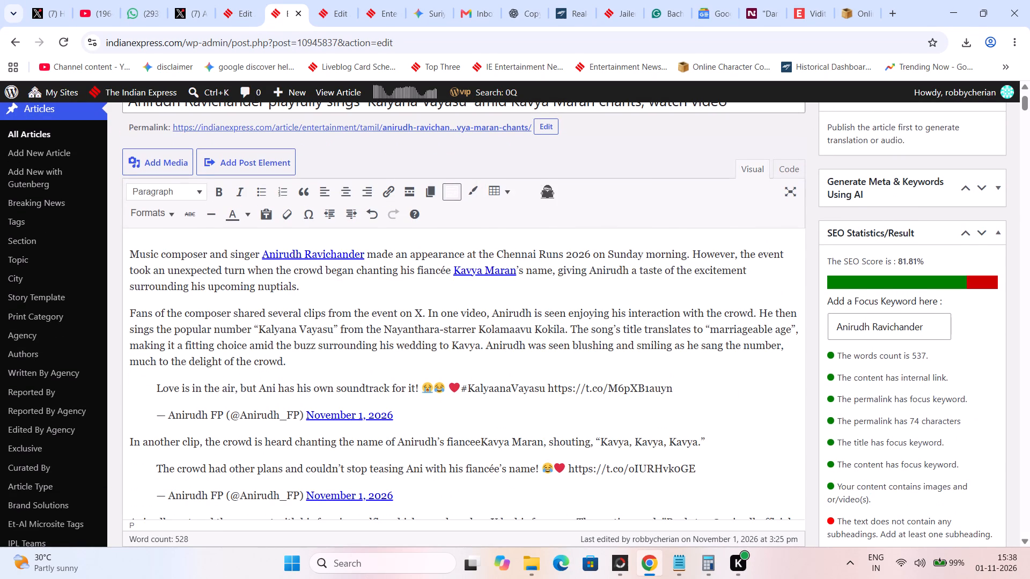
key(Left)
key(Left)
key(Left)
key(Left)
key(Left)
key(Left)
key(Left)
key(Left)
key(Left)
key(Left)
key(Left)
key(space)
key(Left)
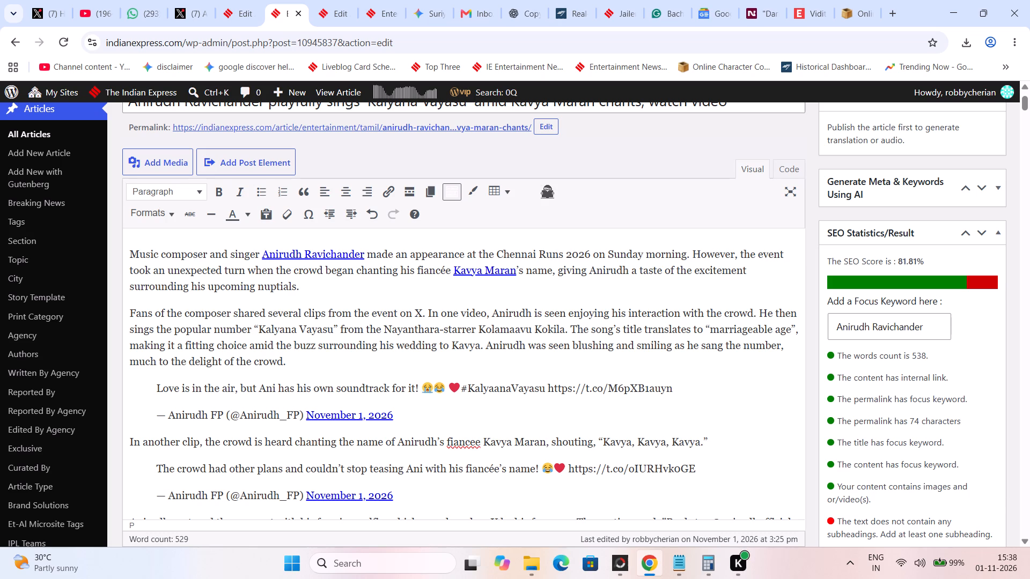
Correct the spelling of "fiancee" to "fiancée" in the "In another clip" sentence.
right_click(467, 439)
click(522, 183)
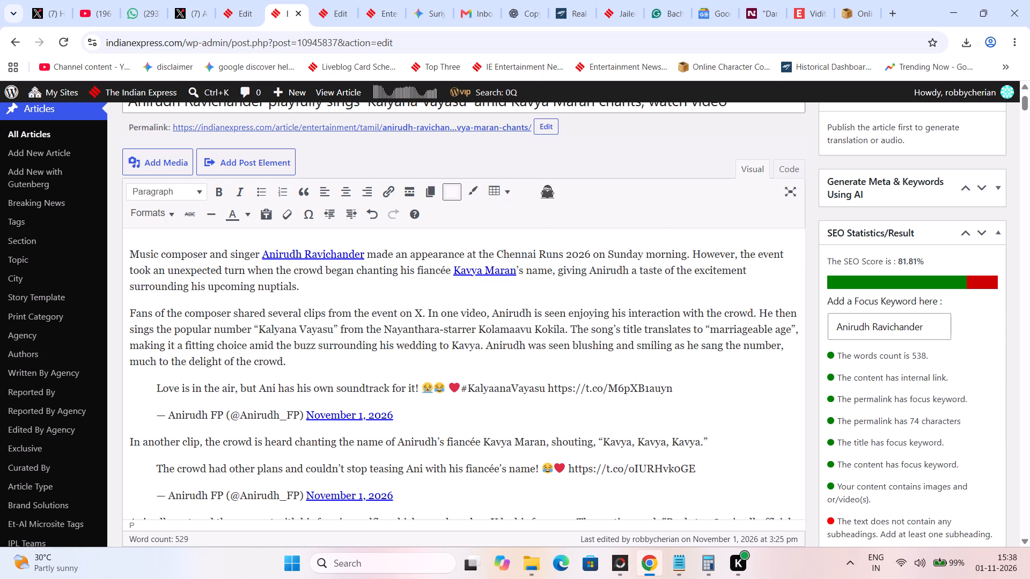
Expand "Anirudh's" to "Anirudh Ravichander's" before "fiancée Kavya Maran" in the "In another clip" sentence.
click(436, 443)
key(BackSpace)
key(BackSpace)
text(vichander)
Look over the rest of the Anirudh Ravichander article and save it as a draft.
scroll(543, 474, down, 2)
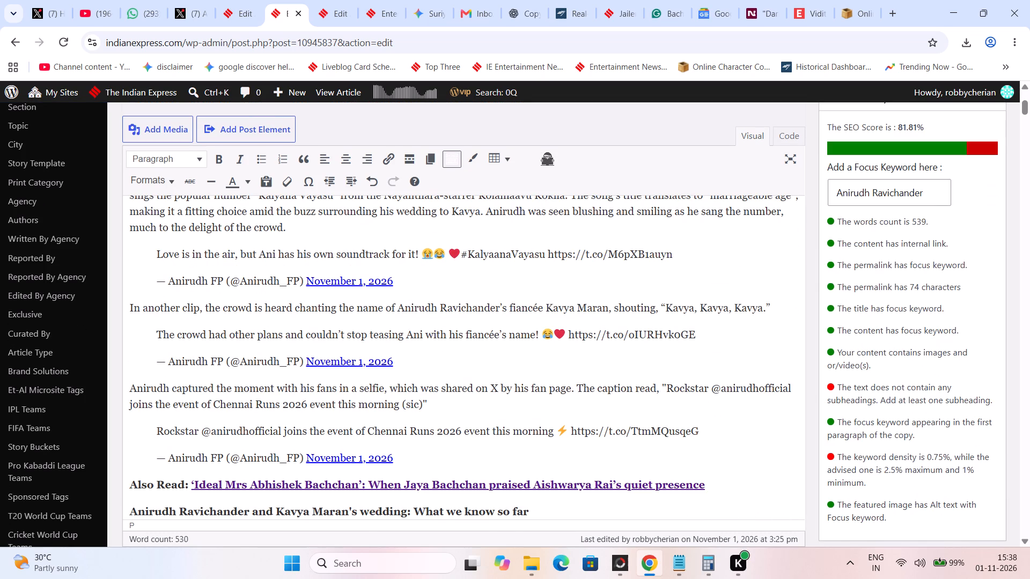
click(579, 403)
scroll(497, 414, down, 2)
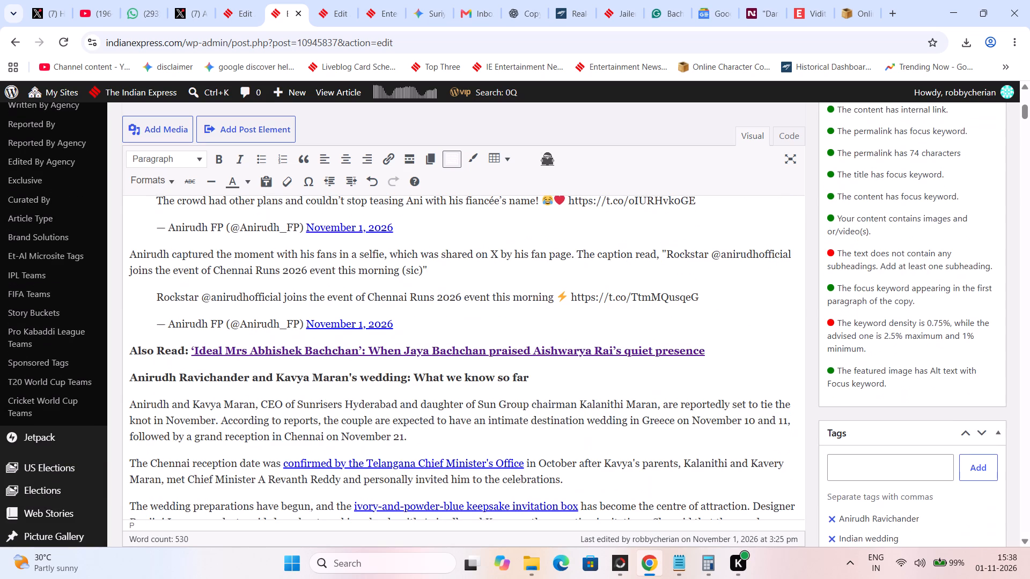
scroll(364, 419, down, 2)
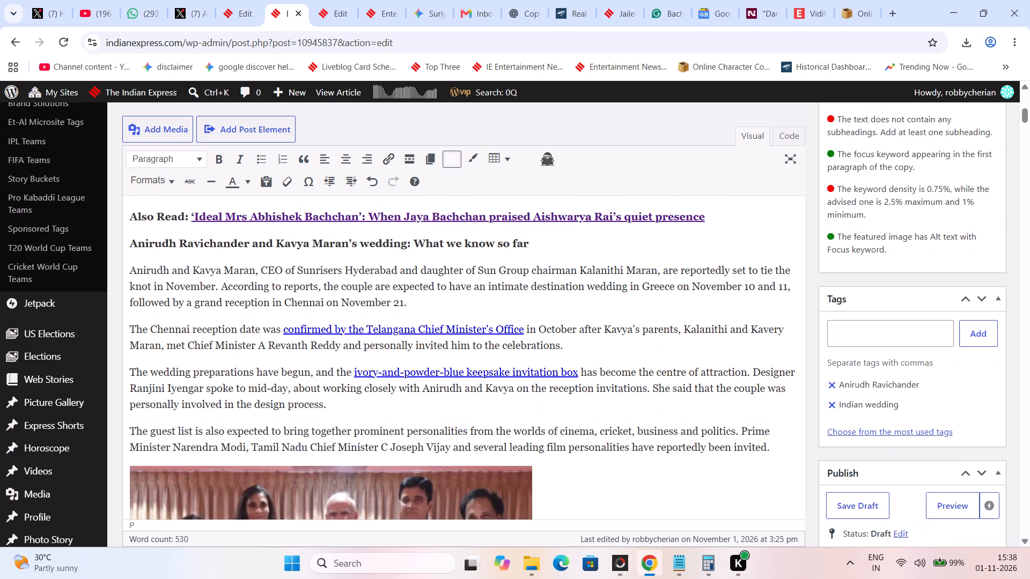
scroll(364, 419, up, 12)
double_click(1029, 350)
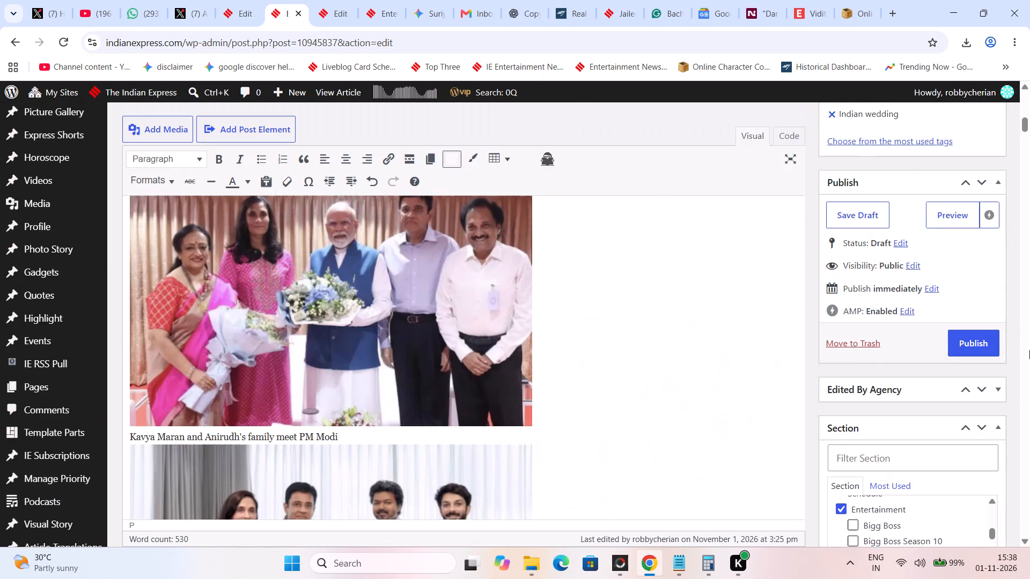
click(852, 195)
scroll(495, 316, down, 11)
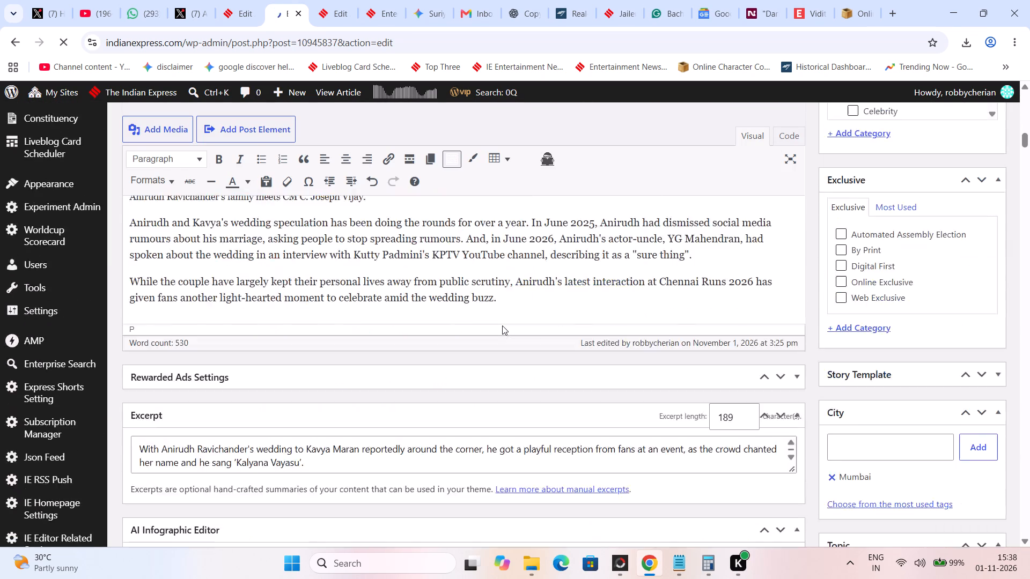
scroll(502, 325, up, 20)
scroll(502, 325, up, 8)
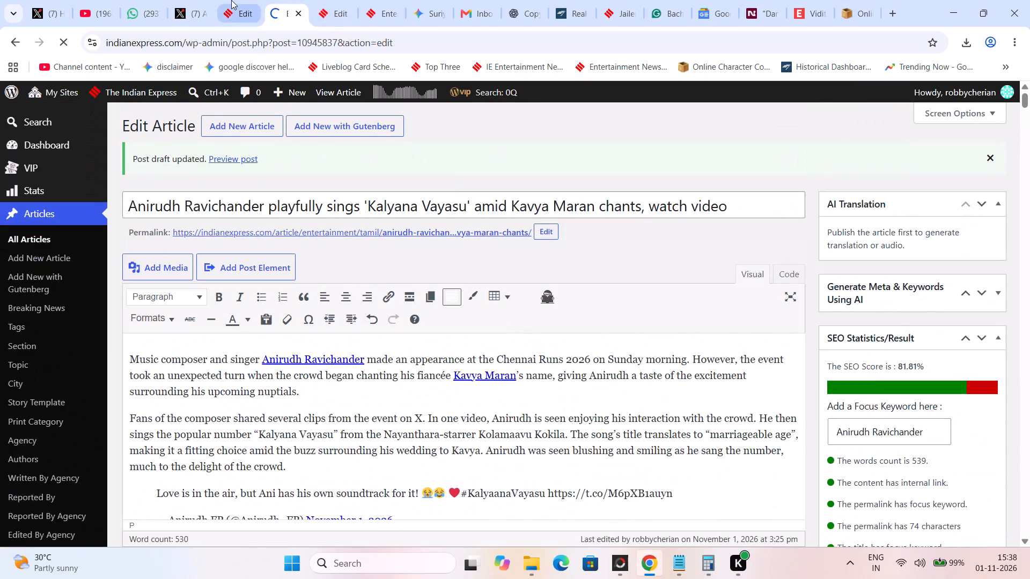
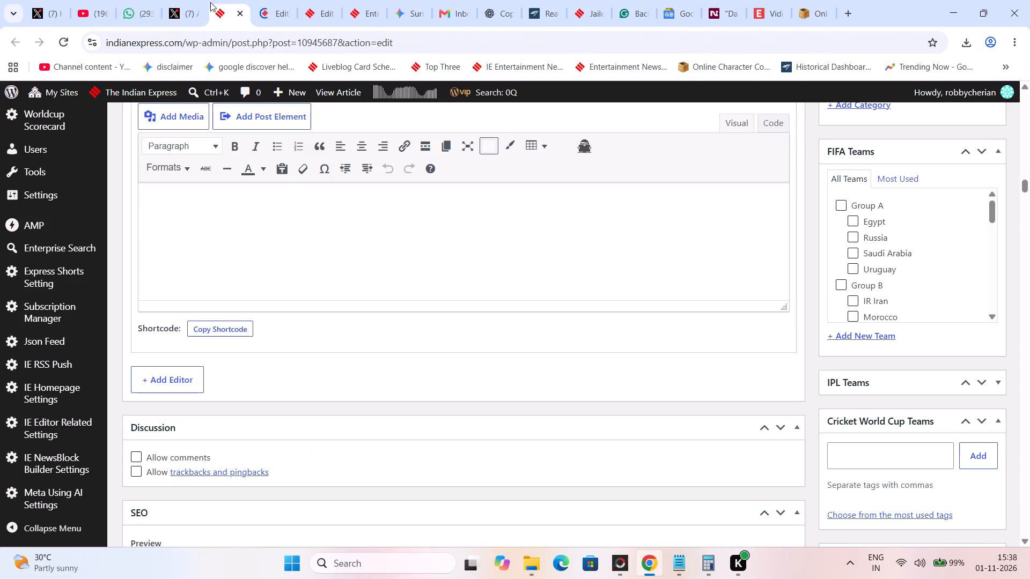
Close the X tab open beside the WhatsApp tab.
double_click(200, 13)
click(195, 13)
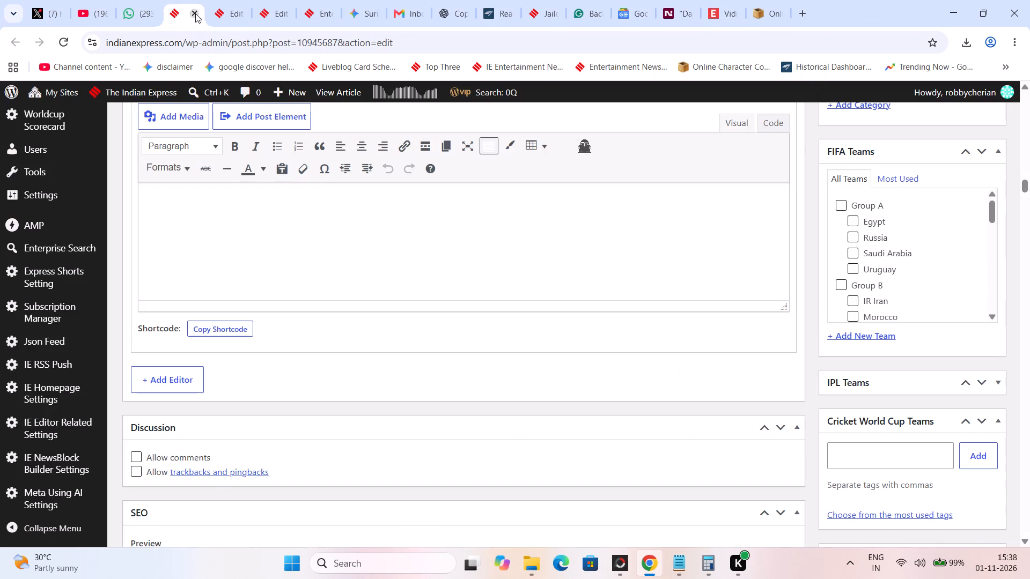
In the Anirudh Ravichander draft, insert "at event" after "Kavya Maran chants" in the headline.
click(231, 0)
scroll(438, 372, down, 2)
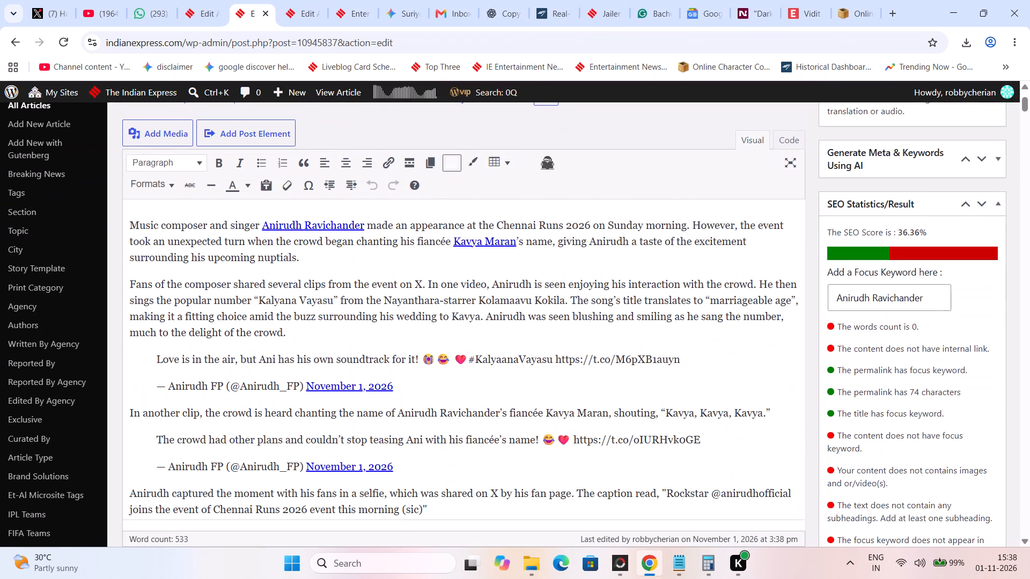
scroll(386, 338, up, 2)
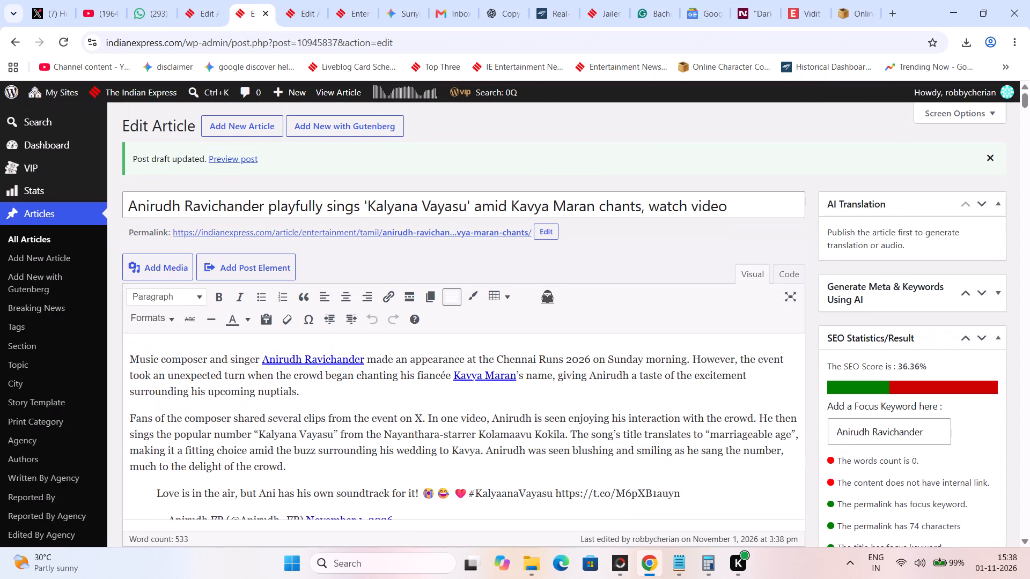
click(637, 206)
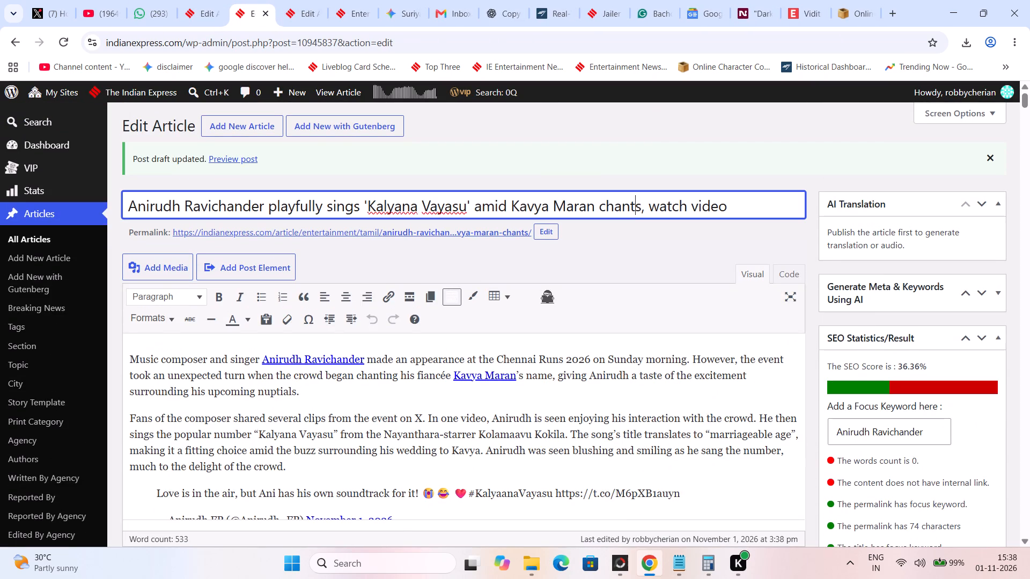
click(641, 212)
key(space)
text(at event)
Move the text cursor from the start of the headline forward through the name Anirudh Ravichander.
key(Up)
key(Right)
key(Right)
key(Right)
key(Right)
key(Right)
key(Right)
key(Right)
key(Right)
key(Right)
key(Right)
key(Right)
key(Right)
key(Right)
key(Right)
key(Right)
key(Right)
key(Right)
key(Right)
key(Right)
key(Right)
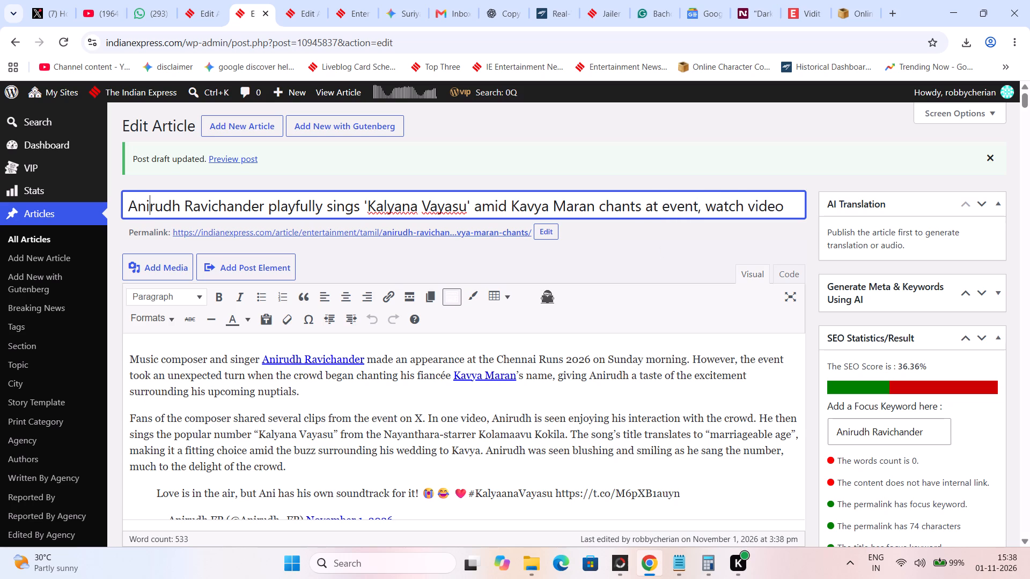
Remove "playfully" from the headline so it begins "Anirudh Ravichander sings 'Kalyana Vayasu'".
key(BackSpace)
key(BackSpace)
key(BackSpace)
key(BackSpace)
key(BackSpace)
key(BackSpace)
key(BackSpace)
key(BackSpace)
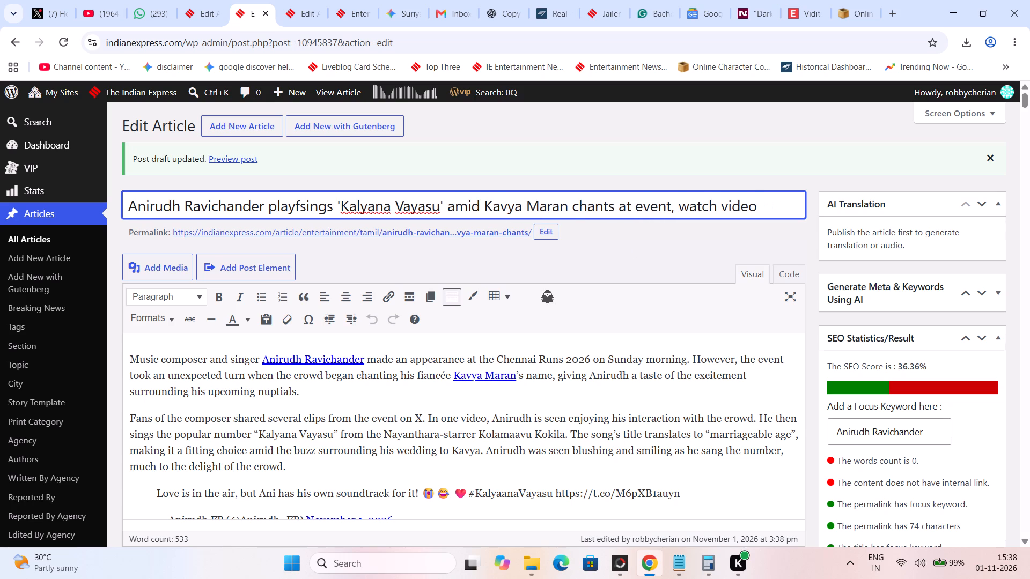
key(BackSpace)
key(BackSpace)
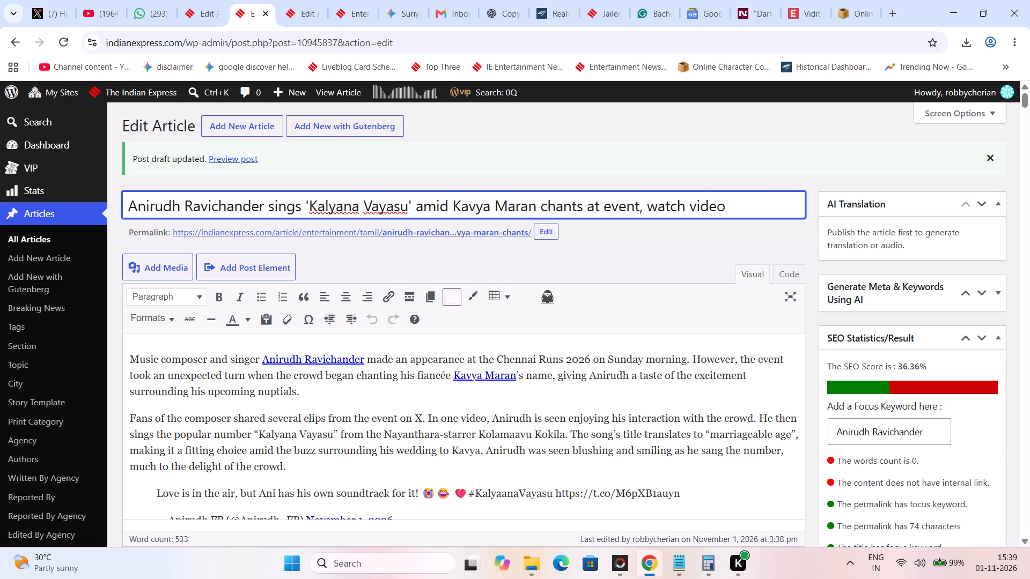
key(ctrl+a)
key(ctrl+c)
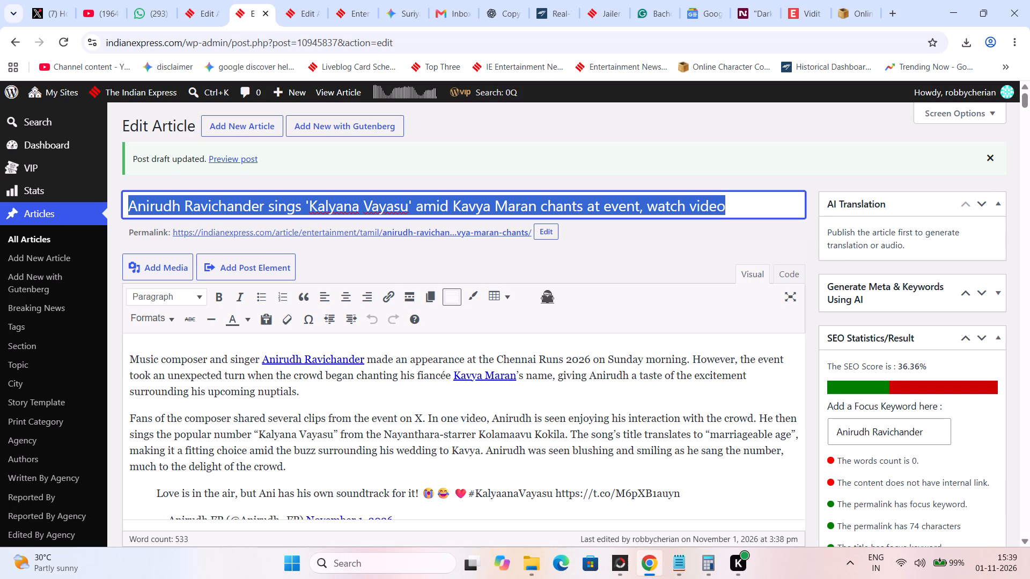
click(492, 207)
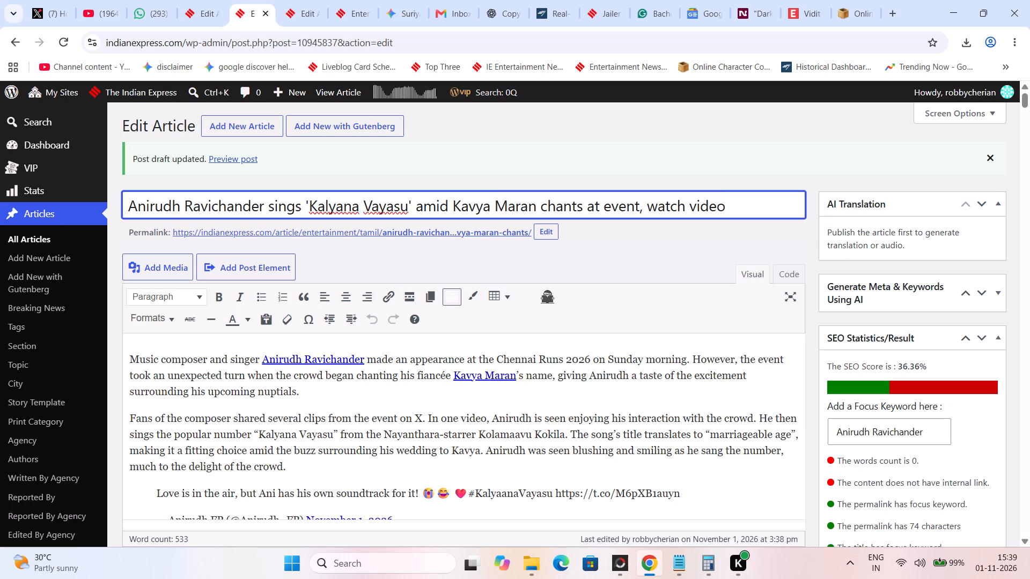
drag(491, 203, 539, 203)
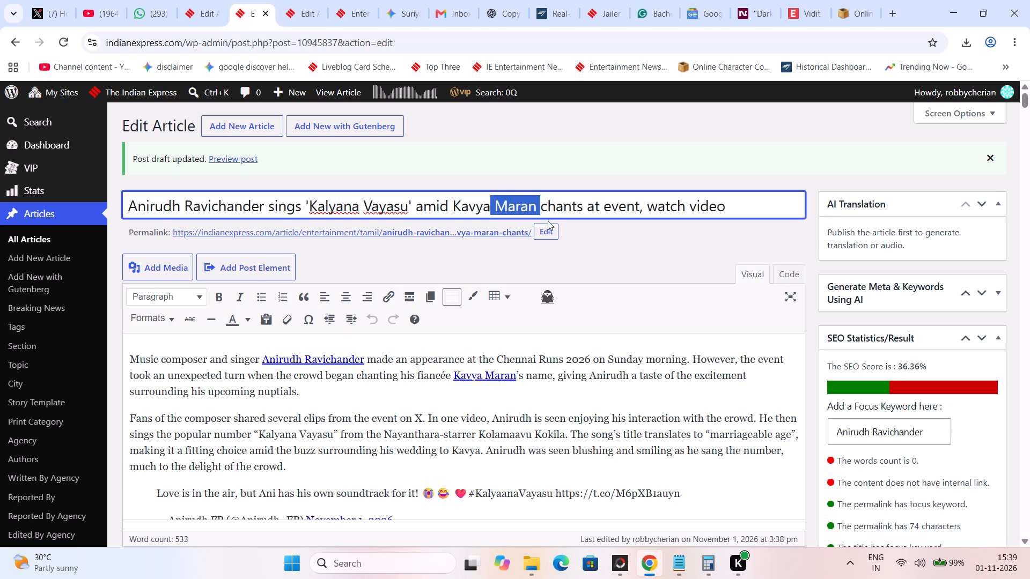
scroll(531, 282, down, 6)
scroll(453, 273, up, 1)
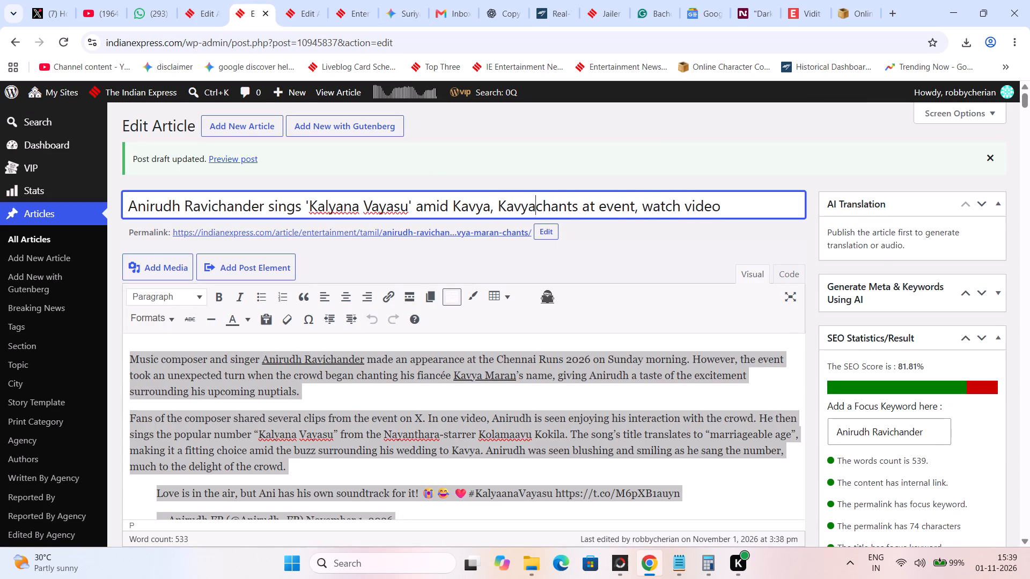
key(Left)
key(Left)
key(Left)
key(Left)
key(Left)
key(Left)
key(Left)
key(Left)
key(Left)
key(Left)
key(Left)
key(Left)
key(Left)
key(Left)
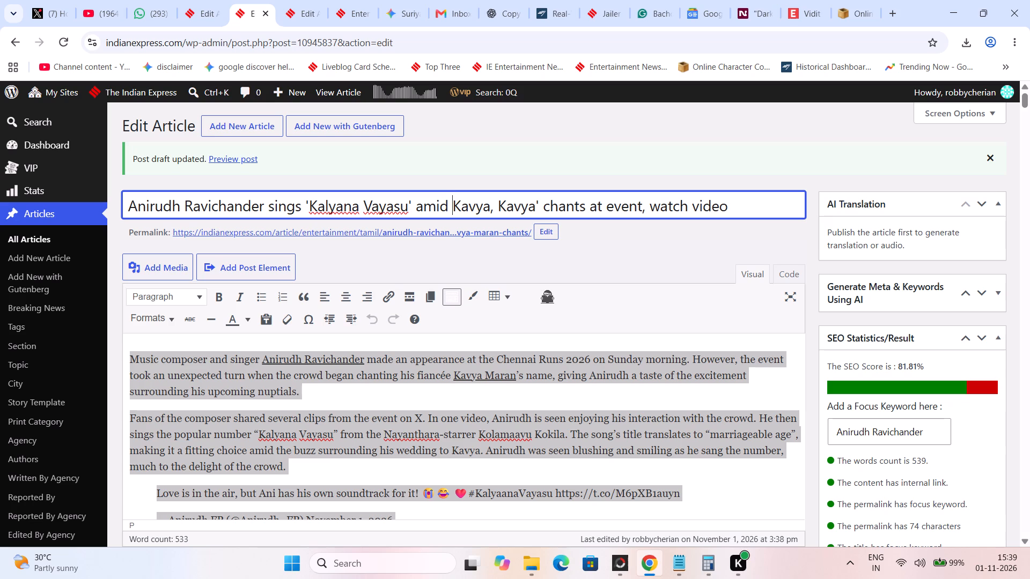
key(apostrophe)
key(Up)
key(Right)
key(Right)
key(Right)
key(Right)
key(Right)
key(Right)
key(Right)
key(Right)
key(Right)
key(Right)
key(Right)
key(Right)
key(Right)
key(Right)
key(Right)
key(Right)
key(Right)
key(Right)
key(Right)
key(Right)
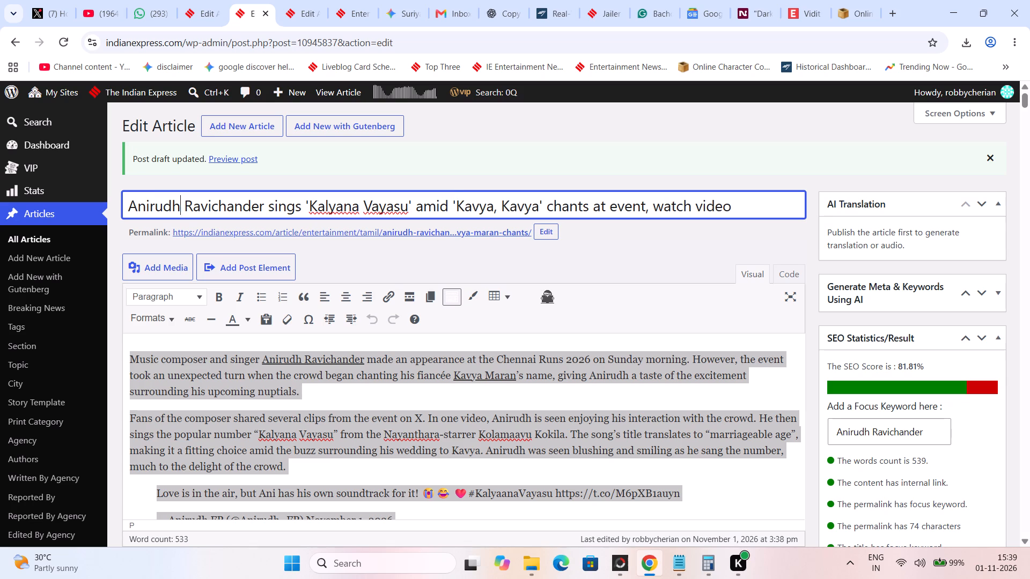
key(Down)
Add "Ravichander" after "Anirudh" at the start of the first paragraph under the wedding subheading.
scroll(535, 339, down, 4)
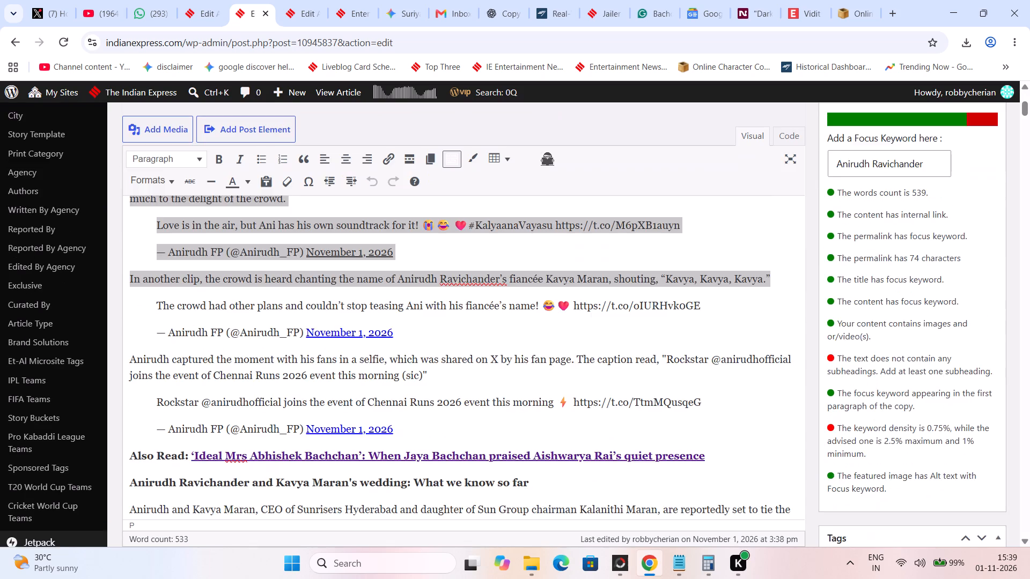
scroll(537, 375, down, 1)
click(269, 466)
scroll(269, 466, down, 2)
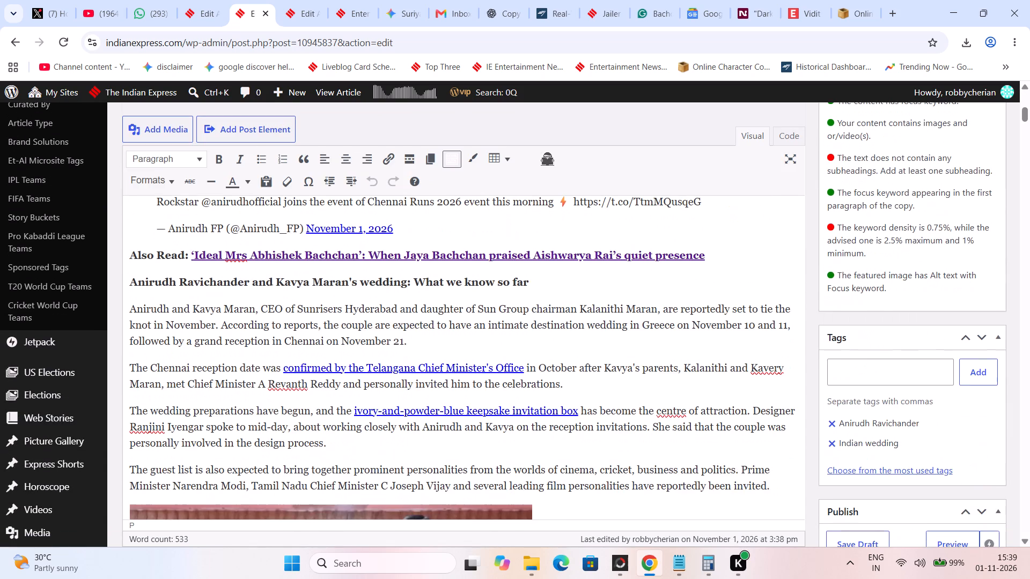
click(173, 307)
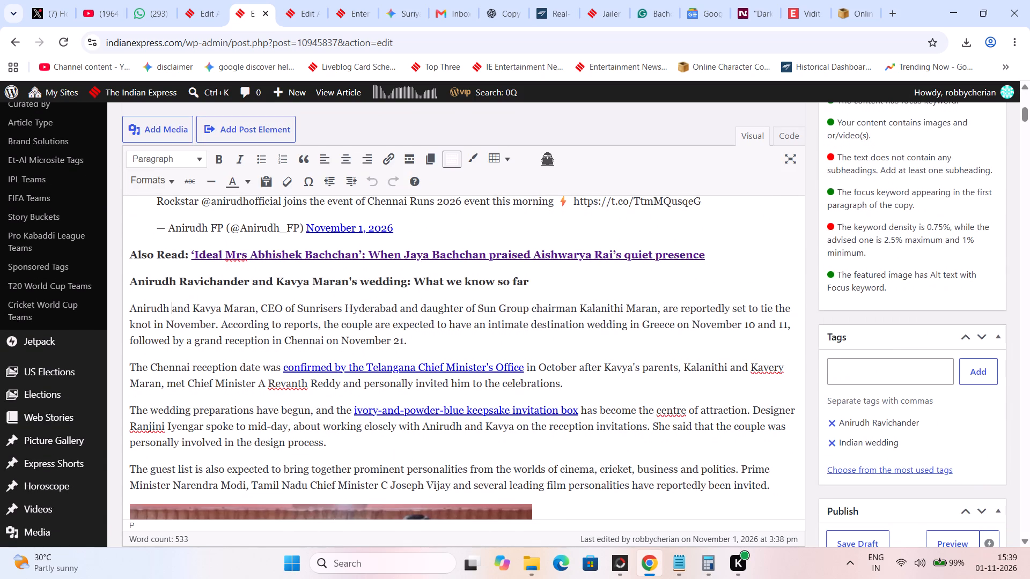
key(BackSpace)
key(BackSpace)
text(vichander)
key(space)
key(Right)
key(Right)
key(Right)
key(Right)
key(Right)
key(Right)
key(Right)
key(Right)
key(Right)
key(Right)
key(Right)
key(Right)
key(Right)
key(Right)
key(Right)
key(Right)
key(Right)
key(Right)
key(Right)
key(Right)
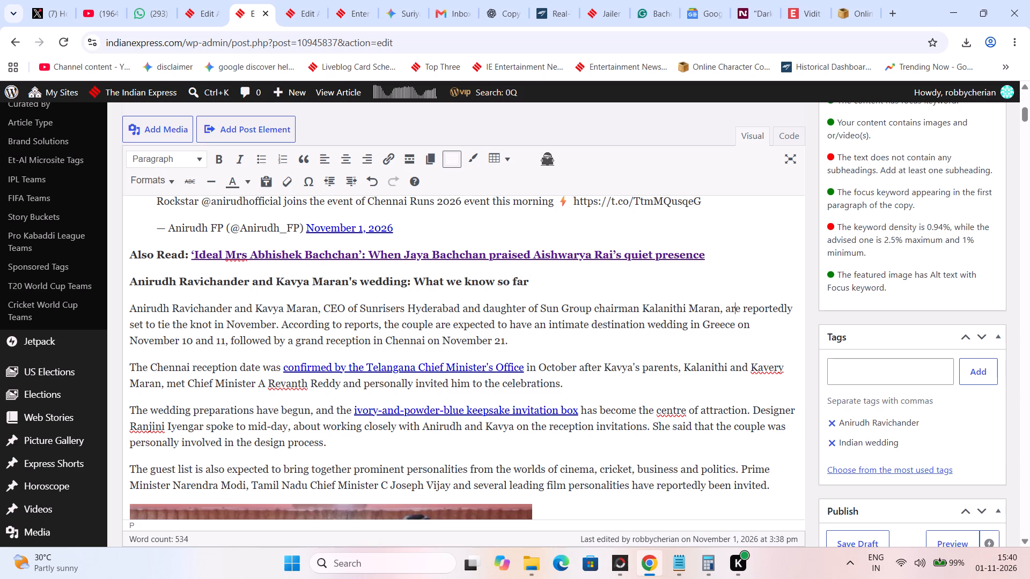
Delete "reportedly" and its extra space so the same sentence reads "are set to tie the knot".
drag(744, 308, 835, 306)
key(BackSpace)
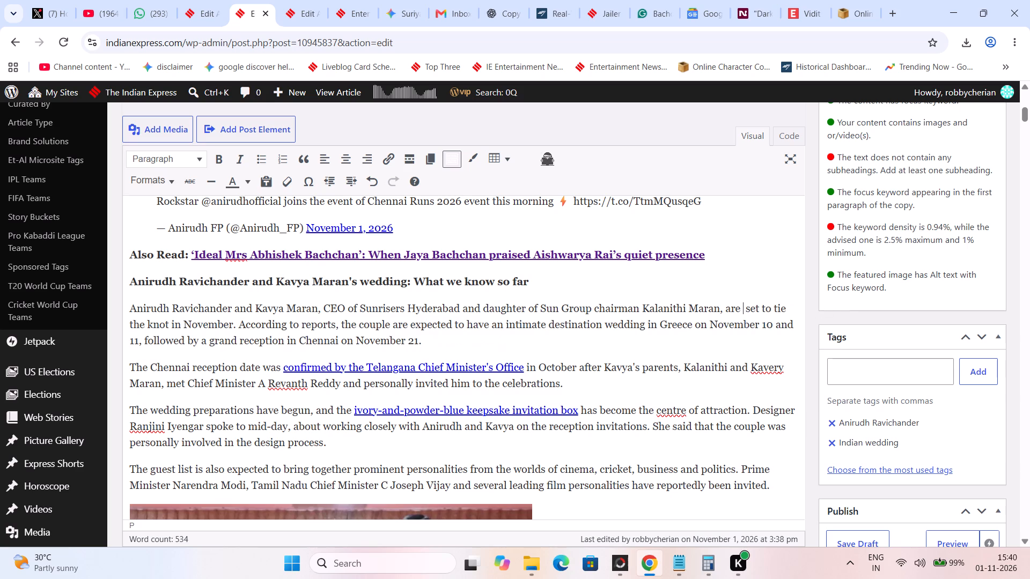
key(BackSpace)
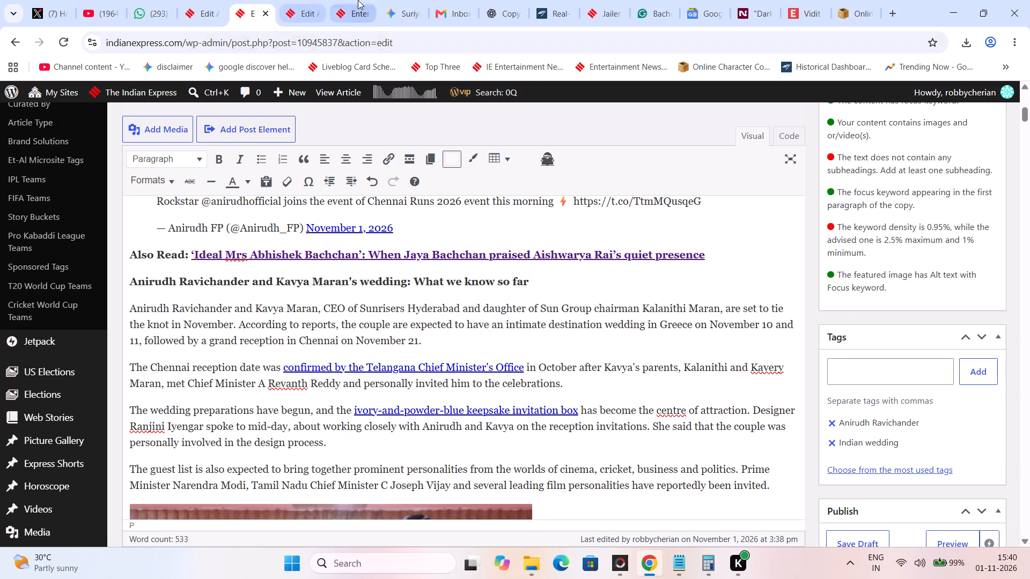
In the entertainment page's browser tab, search the web for "excutive chairman sun group" and look through the results.
click(358, 0)
click(362, 36)
text(ex)
text(ce)
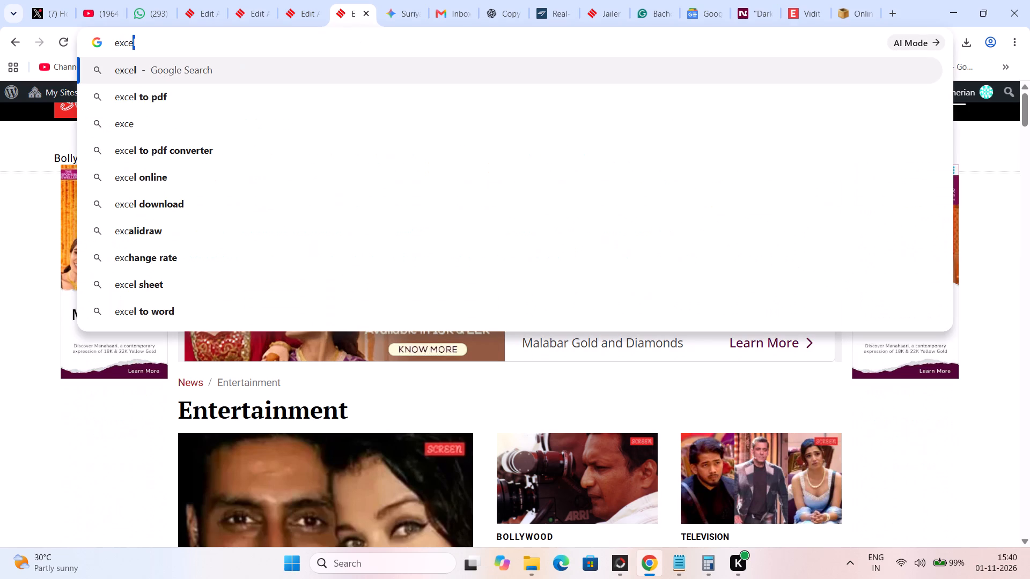
key(BackSpace)
key(BackSpace)
text(utive chairman sun group)
key(Return)
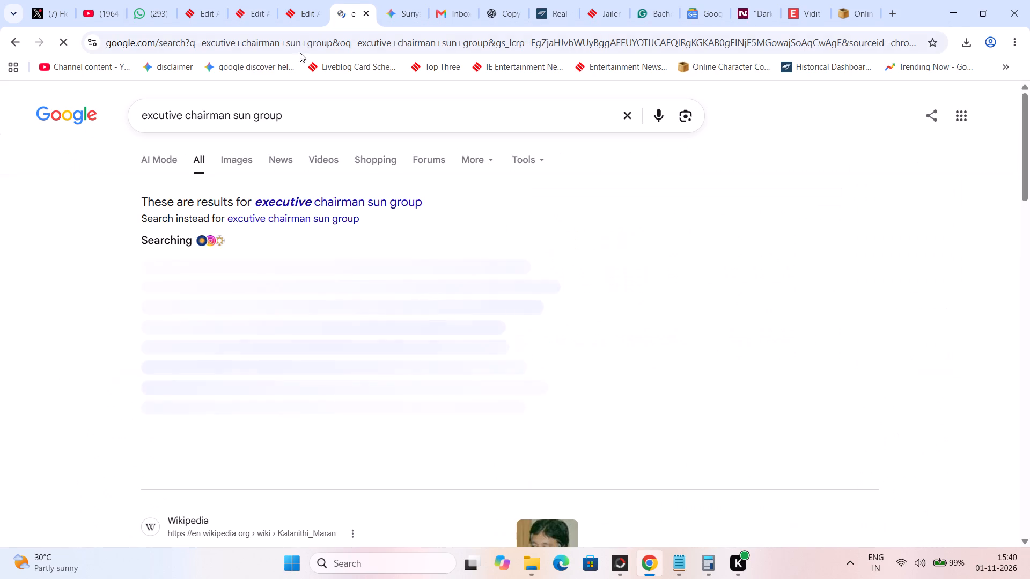
scroll(83, 314, down, 1)
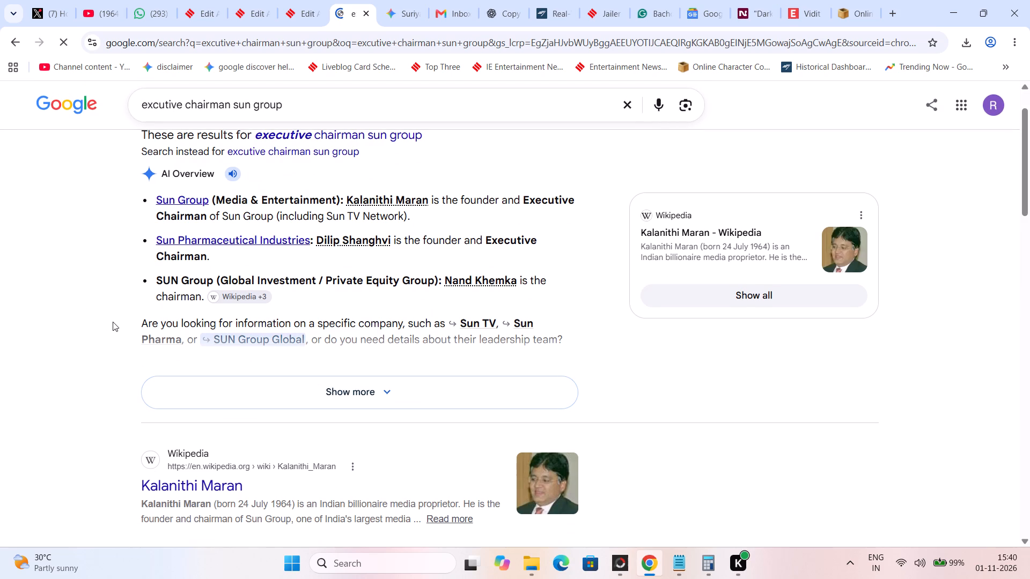
scroll(116, 322, down, 1)
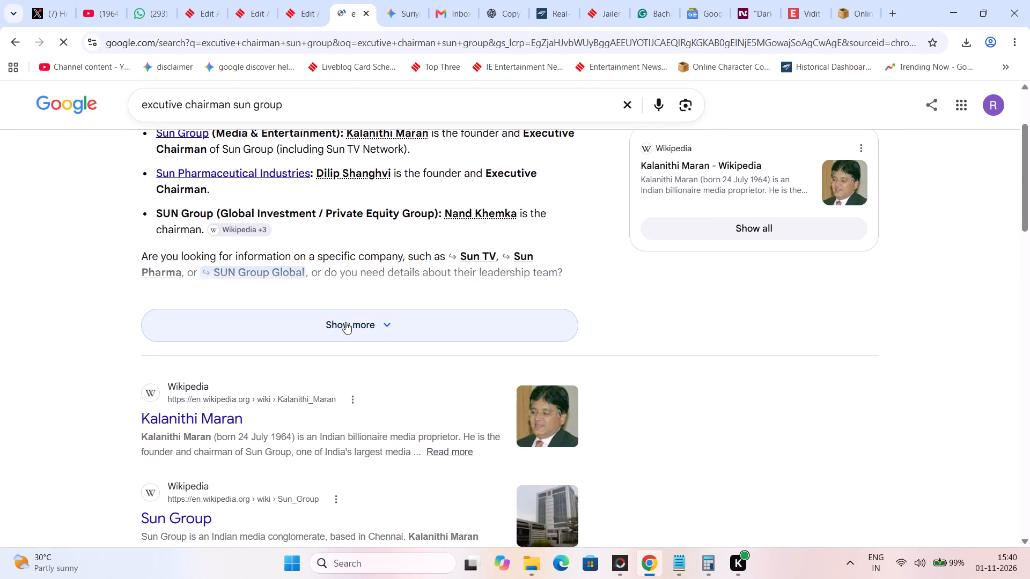
scroll(345, 326, down, 4)
Add "kavya maran" to the search and check the results for her role in the Sun Group business.
click(301, 108)
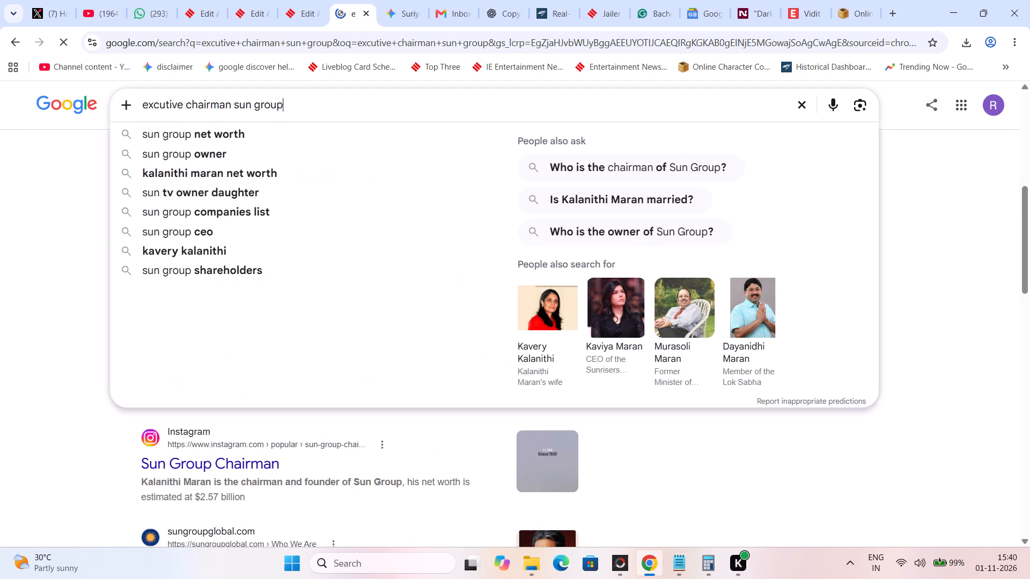
key(space)
text(kavya maran)
key(Return)
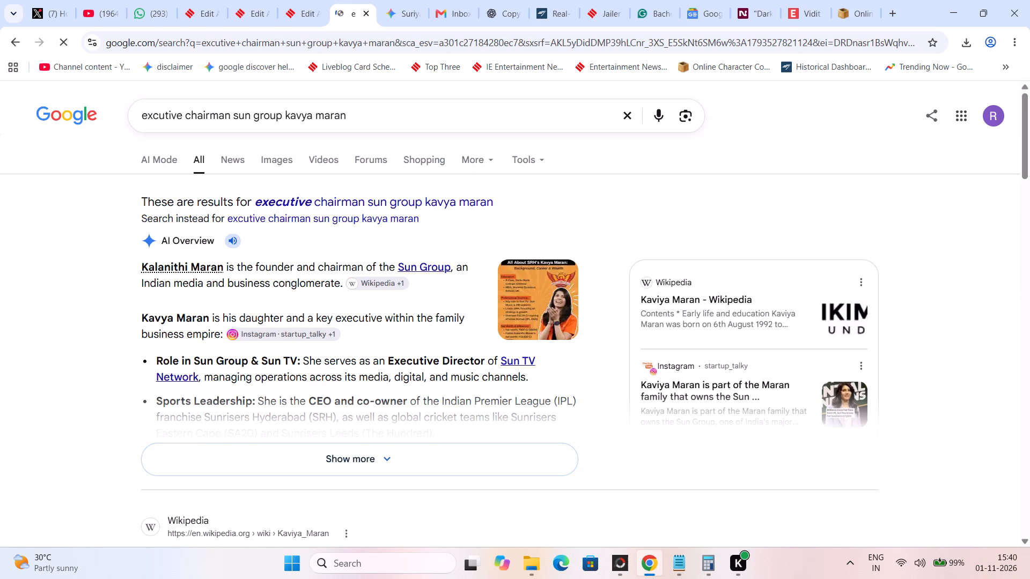
scroll(390, 444, down, 5)
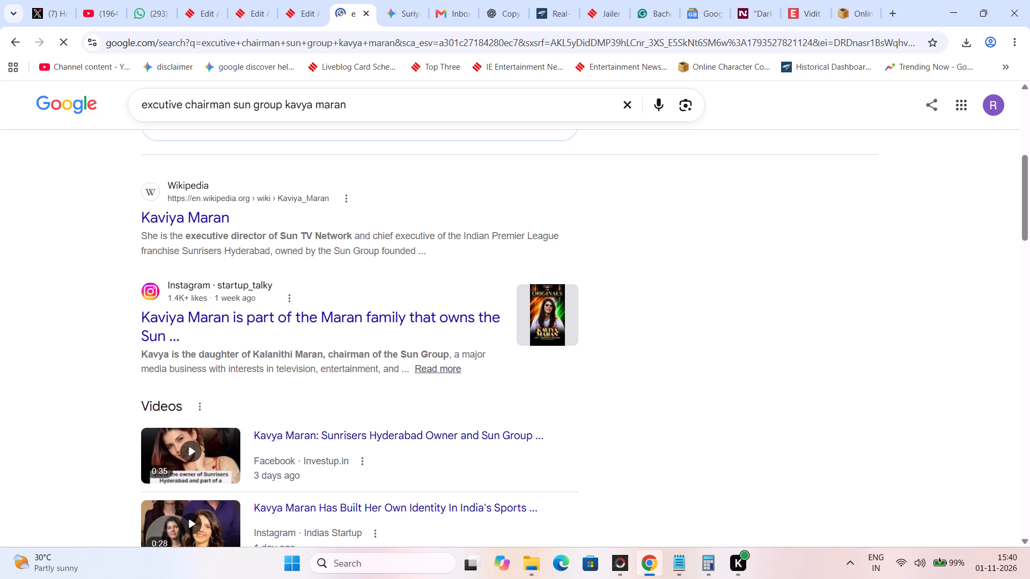
Replace "daughter of Sun Group chairman Kalanithi Maran" in the wedding paragraph with "the executive director of Sun TV Network", copying the title from the Wikipedia result.
drag(193, 234, 352, 235)
key(ctrl+c)
drag(354, 236, 183, 236)
key(ctrl+c)
click(249, 0)
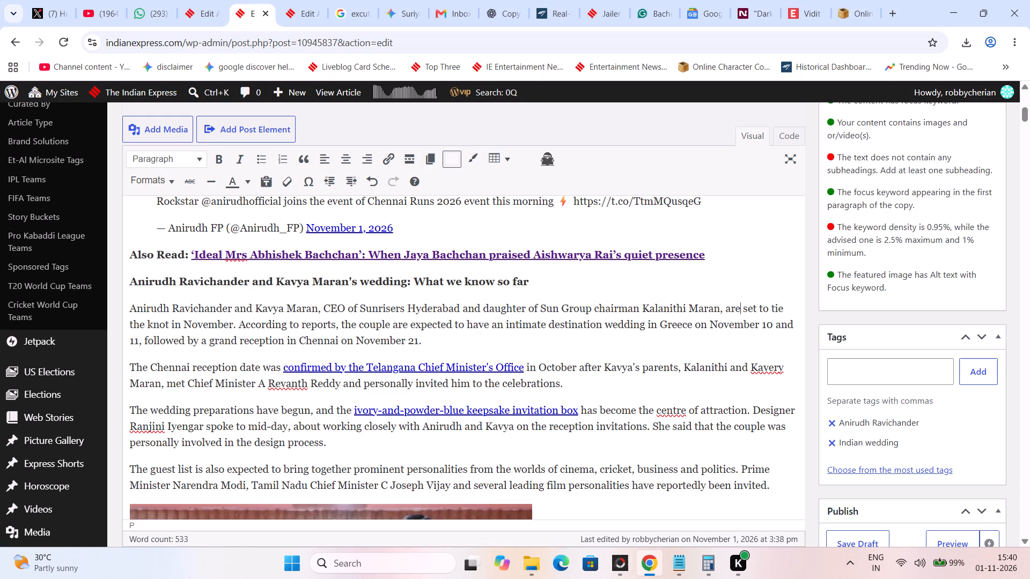
drag(483, 307, 718, 311)
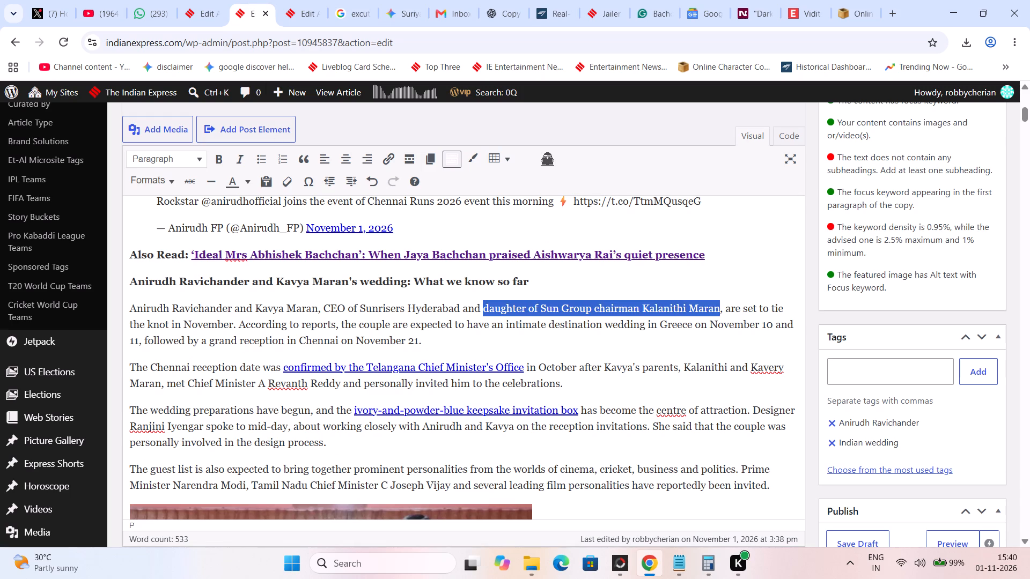
right_click(666, 309)
click(689, 329)
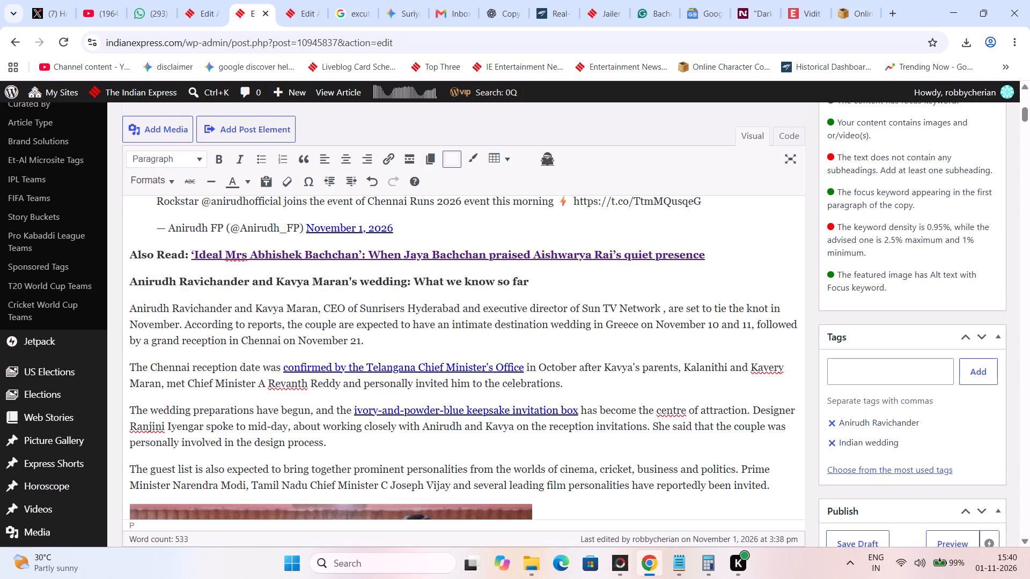
click(484, 302)
text(the)
key(space)
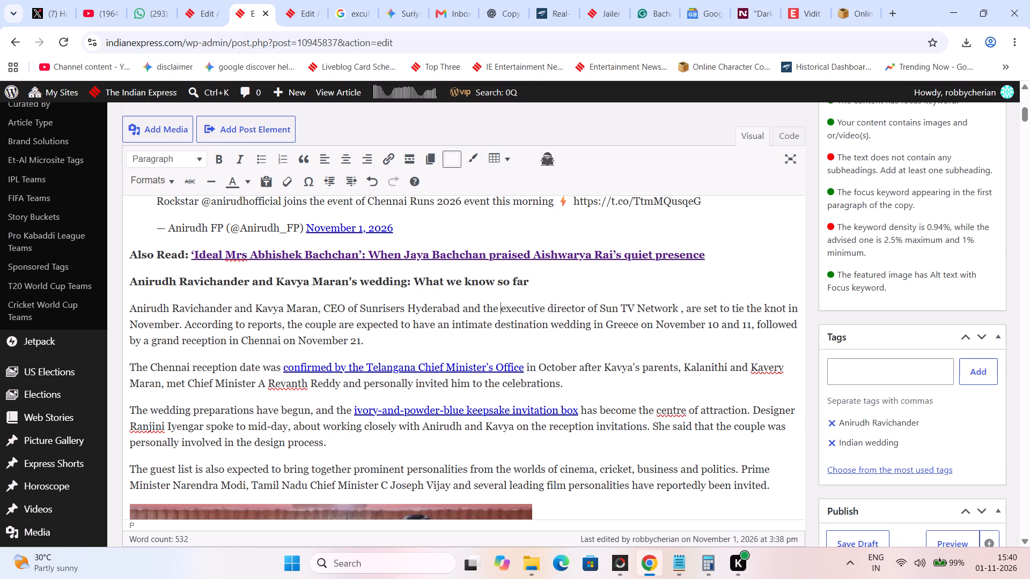
Insert "IPL team" before "Sunrisers Hyderabad" in the first sentence of the wedding paragraph.
key(Right)
key(Right)
key(Right)
key(Right)
key(Right)
key(Right)
key(Right)
key(Right)
key(Right)
key(Right)
key(Right)
key(Right)
key(Right)
key(Right)
key(Right)
key(Right)
key(Right)
key(Right)
key(Right)
key(Right)
key(Left)
key(Left)
key(Left)
key(Left)
key(Left)
key(Left)
key(Left)
key(Left)
key(Left)
key(Left)
key(Left)
key(Left)
key(Left)
key(Left)
key(Left)
key(Left)
key(Left)
key(Left)
key(Left)
key(Left)
key(Left)
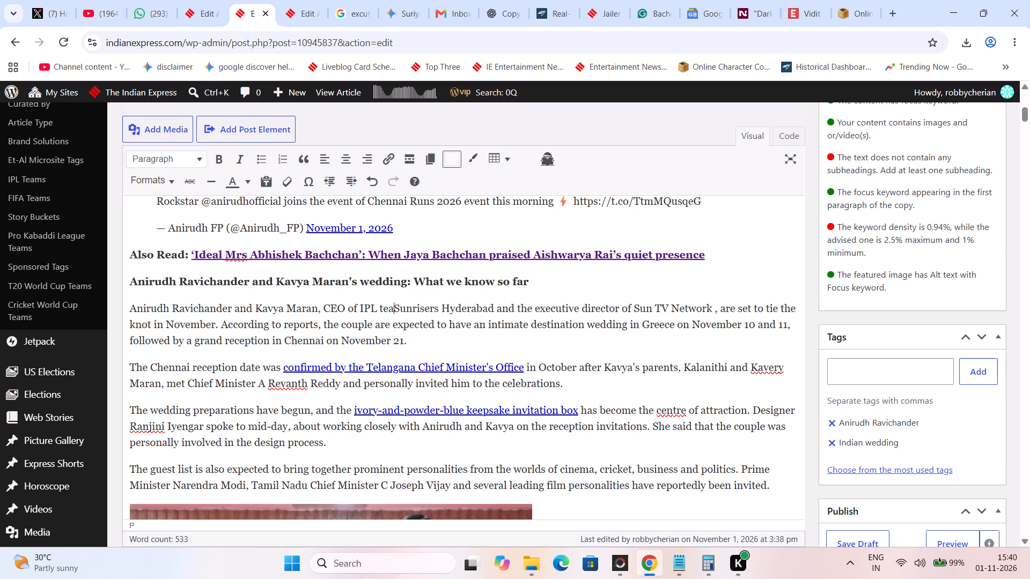
Delete the extra space before the comma following "Sun TV Network" in the same sentence.
key(Right)
key(Right)
key(Right)
key(Right)
key(Right)
key(Right)
key(Right)
key(Right)
key(Right)
key(Right)
key(Right)
key(Right)
key(Right)
key(Right)
key(Right)
key(Right)
key(Right)
key(Right)
key(Right)
key(Right)
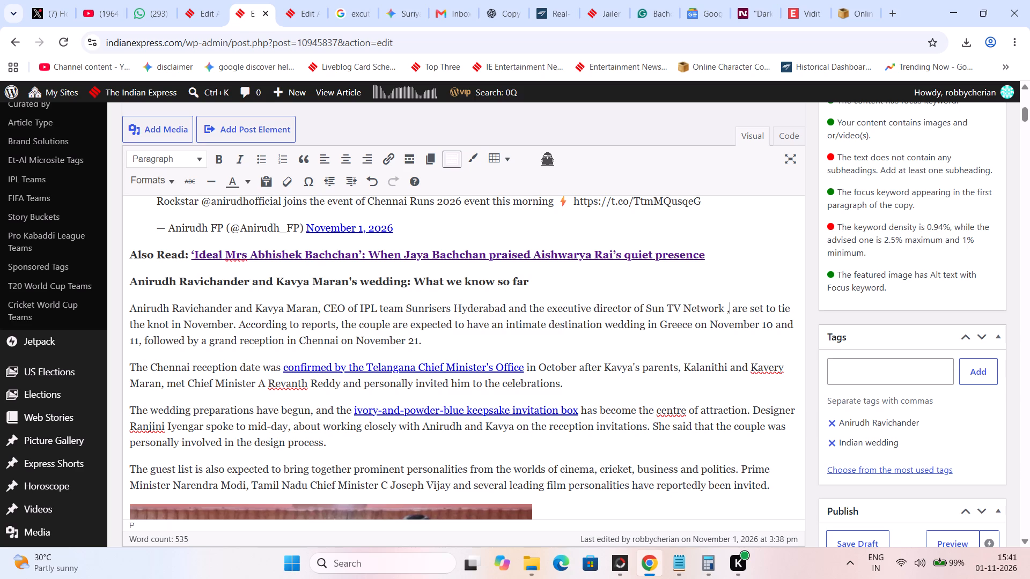
key(Left)
key(BackSpace)
Proofread the rest of the wedding paragraph, covering the Greece destination wedding and the Chennai reception dates.
key(Right)
key(Right)
key(Right)
key(Right)
key(Right)
key(Right)
key(Right)
key(Right)
key(Right)
key(Right)
key(Right)
key(Right)
key(Right)
key(Right)
key(Right)
key(Right)
key(Right)
key(Right)
key(Right)
key(Right)
key(Left)
key(Left)
key(Left)
key(Left)
key(Left)
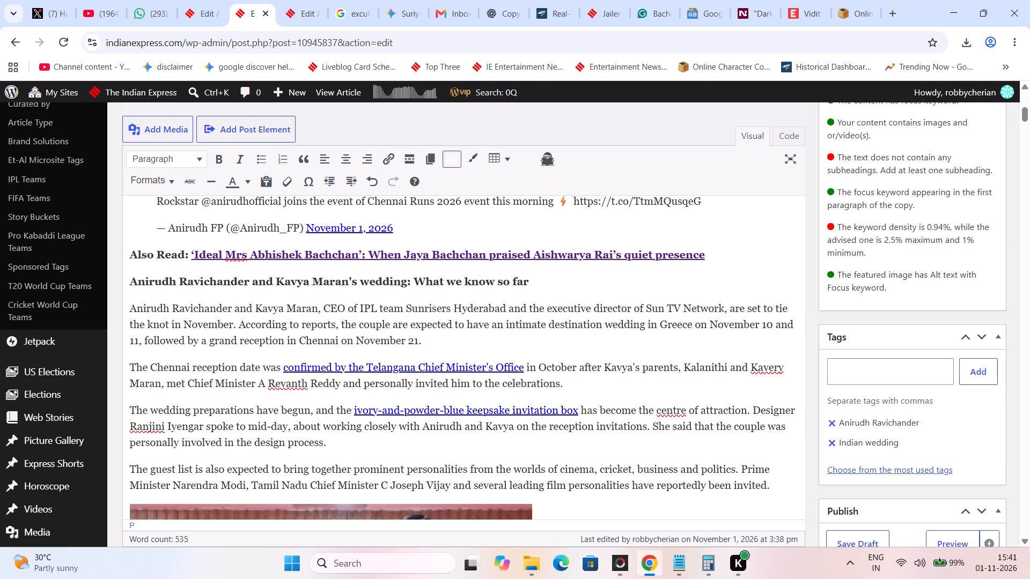
key(Right)
key(Right)
key(Right)
key(Right)
key(Right)
key(Right)
key(Right)
key(Right)
key(Right)
key(Right)
key(Right)
key(Right)
key(Right)
key(Right)
key(Right)
key(Right)
key(Right)
key(Right)
key(Right)
key(Left)
key(Right)
key(Right)
key(Right)
key(Right)
key(Right)
key(Right)
key(Right)
key(Right)
key(Right)
key(Right)
key(Right)
key(Right)
key(Right)
key(Right)
key(Right)
key(Right)
key(Right)
key(Right)
key(Right)
key(Right)
key(Up)
key(Up)
key(Right)
key(Right)
key(Right)
key(Right)
key(Right)
key(Right)
key(Right)
key(Right)
key(Right)
key(Right)
key(Right)
key(Right)
key(Right)
key(Right)
key(Right)
key(Right)
key(Right)
key(Right)
key(Right)
key(Right)
Proofread the Chennai reception paragraph and the start of the wedding preparations paragraph, up to the couple's involvement in the design.
key(Down)
key(Down)
key(Right)
key(Right)
key(Right)
key(Right)
key(Right)
key(Right)
key(Right)
key(Right)
key(Right)
key(Right)
key(Right)
key(Right)
key(Right)
key(Right)
key(Right)
key(Right)
key(Right)
key(Right)
key(Right)
key(Right)
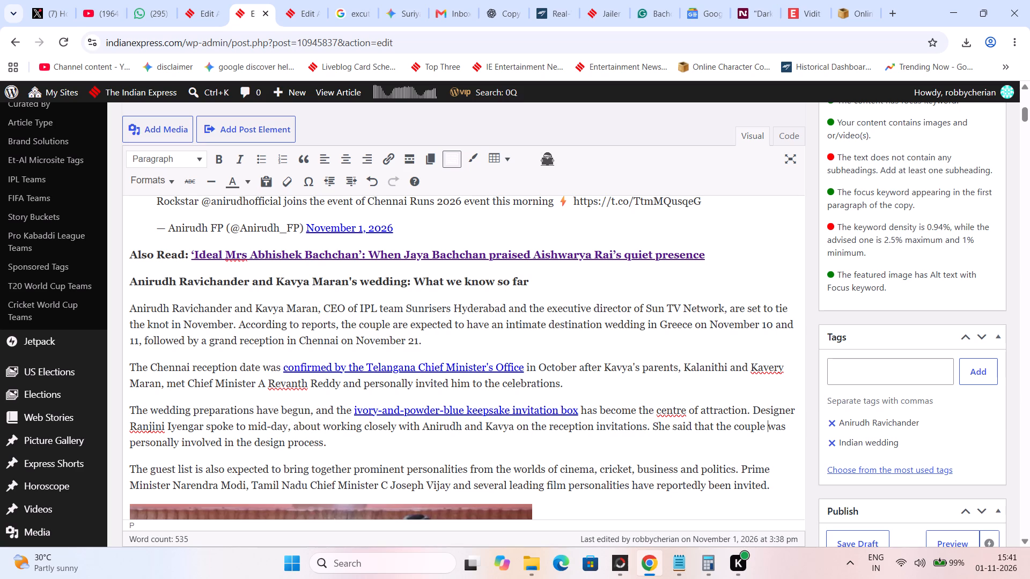
Capitalise the publication name in the wedding preparations paragraph so it reads "Mid-day".
key(Up)
key(Right)
key(Right)
key(Right)
key(Right)
key(Right)
Delete the comma after "Mid-day" in the wedding preparations paragraph.
key(Right)
key(Right)
key(Right)
key(Right)
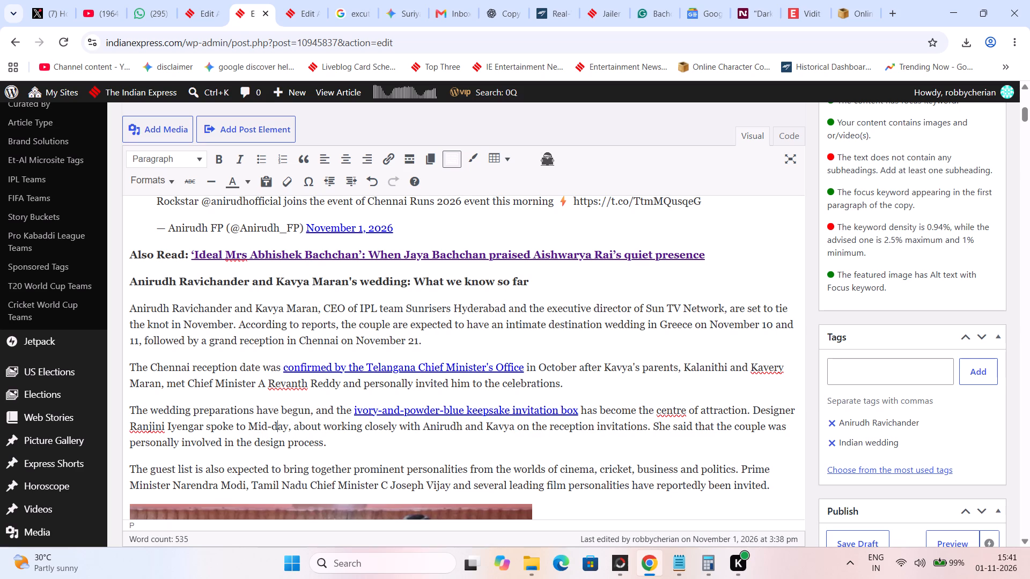
key(Right)
key(Right)
key(Right)
key(BackSpace)
Proofread the rest of the designer's sentence about working with Anirudh and Kavya on the reception invitations.
key(Right)
key(Right)
key(Right)
key(Right)
key(Right)
key(Right)
key(Right)
key(Right)
key(Right)
key(Right)
key(Right)
key(Right)
key(Right)
key(Right)
key(Right)
key(Right)
key(Right)
key(Right)
key(Right)
key(Right)
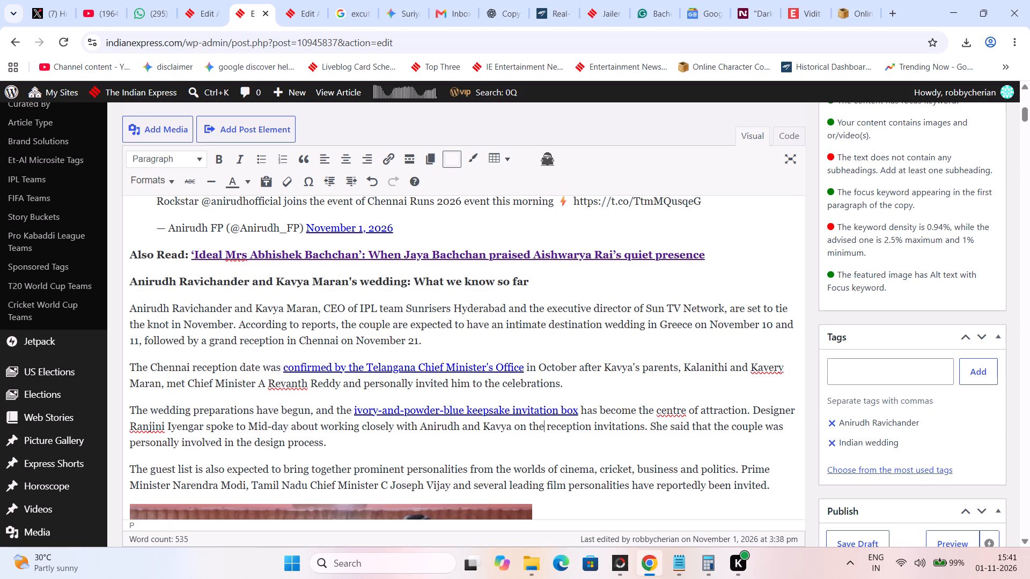
Proofread the end of the wedding preparations paragraph and the guest list paragraph, covering the invited politicians and film personalities.
key(Down)
key(Right)
key(Right)
key(Right)
key(Right)
key(Right)
key(Right)
key(Right)
key(Right)
key(Right)
key(Right)
key(Right)
key(Right)
key(Right)
key(Right)
key(Right)
key(Right)
key(Right)
key(Right)
key(Right)
key(Right)
Edit the family photo's caption: remove the full stop after the initial "C" and insert "Tamil Nadu" before "CM".
scroll(521, 326, down, 9)
scroll(510, 336, up, 2)
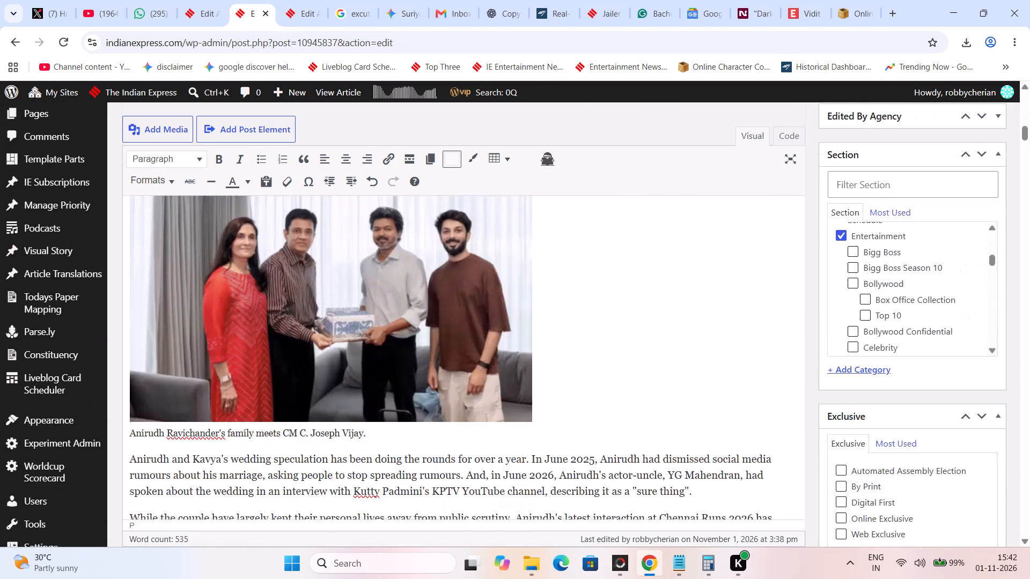
scroll(510, 336, down, 5)
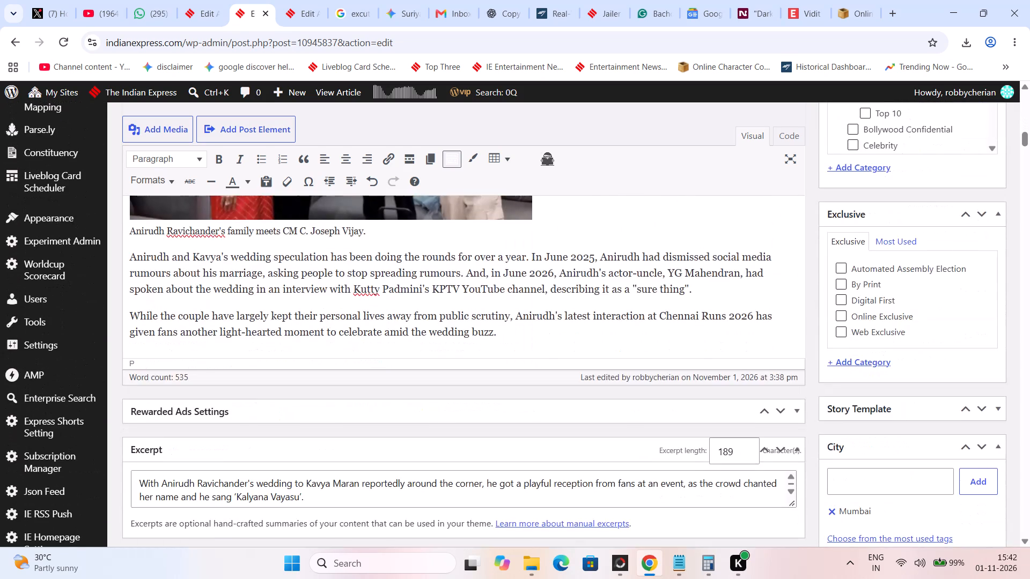
click(307, 231)
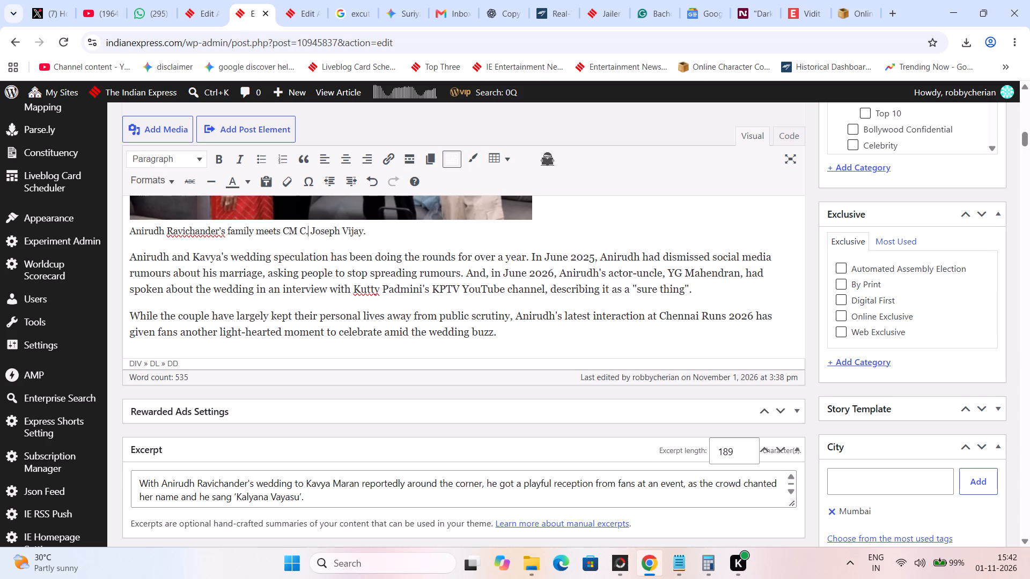
key(BackSpace)
key(Left)
key(Left)
key(Left)
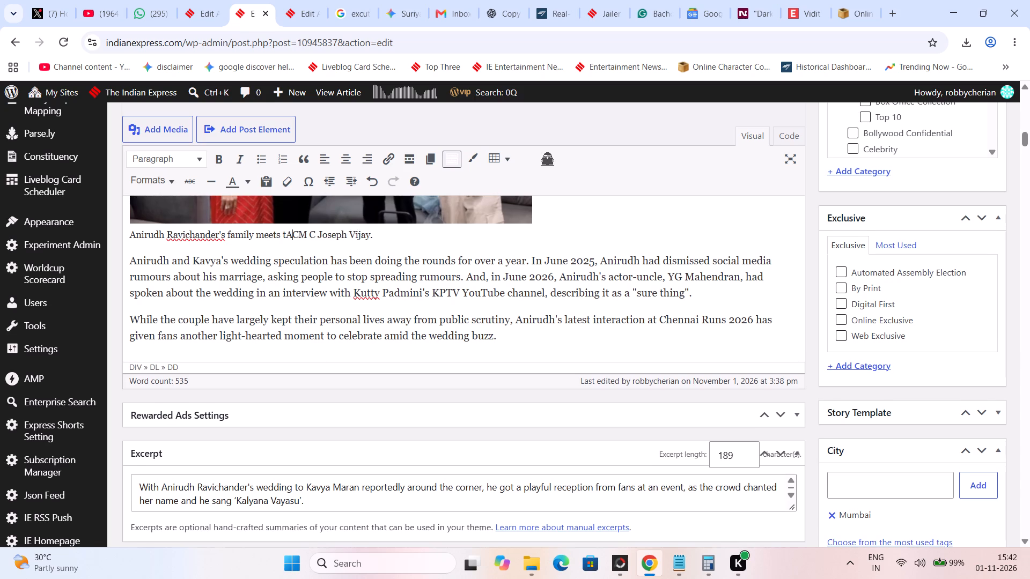
key(BackSpace)
key(BackSpace)
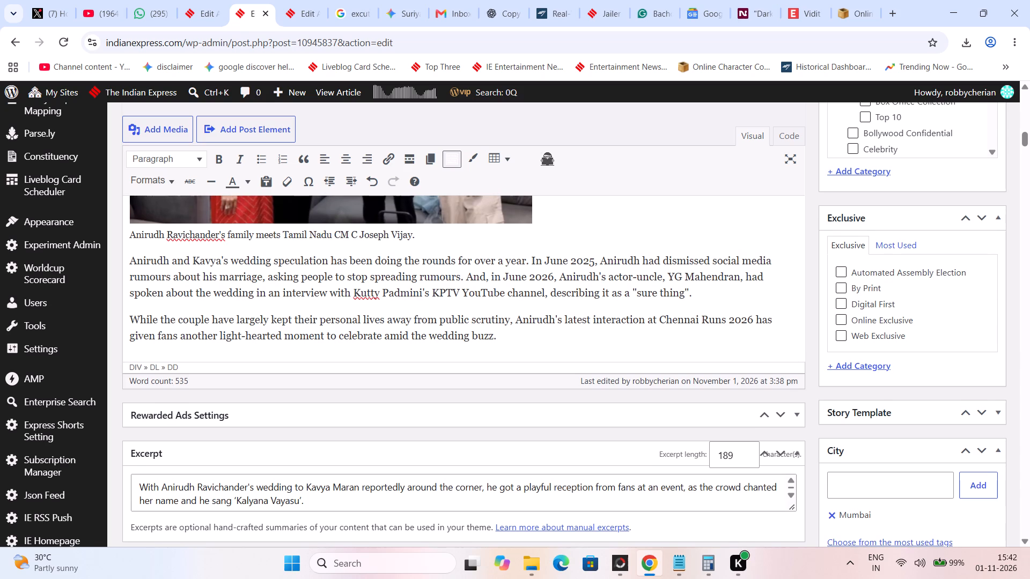
Look through the settings sections below the article body, including the app image crop previews.
triple_click(1029, 437)
click(1029, 437)
triple_click(1025, 437)
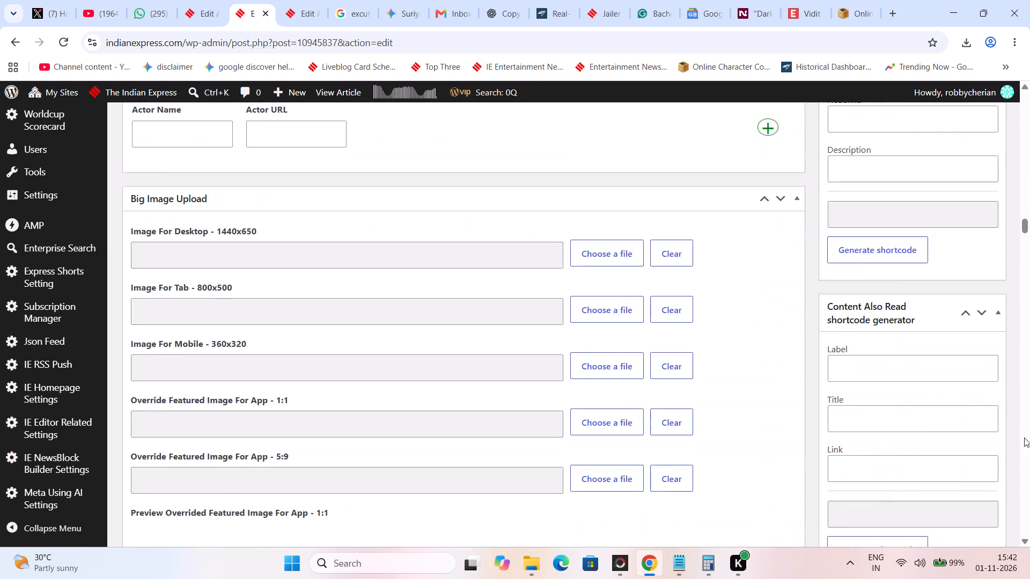
double_click(1024, 437)
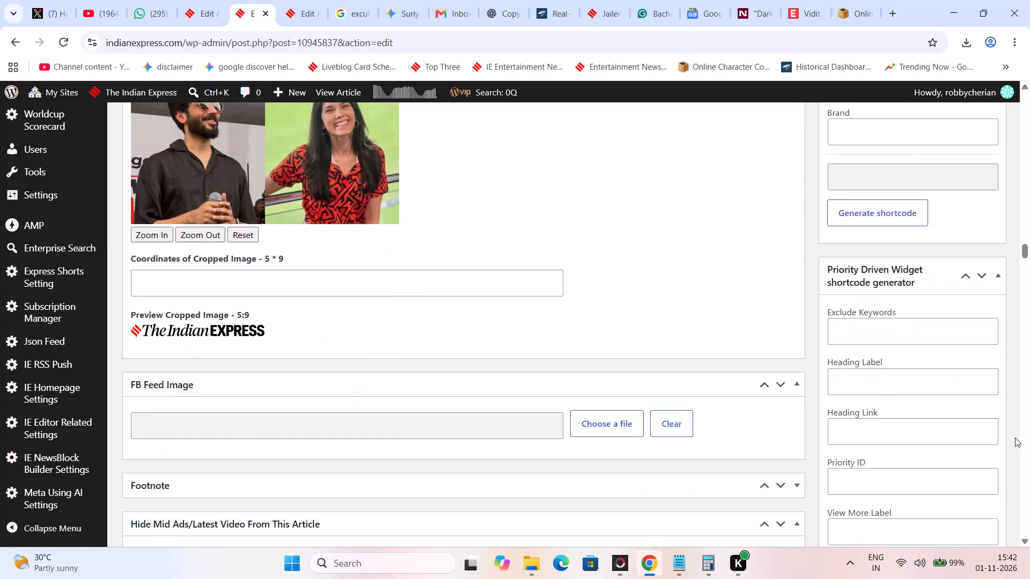
scroll(1015, 437, up, 2)
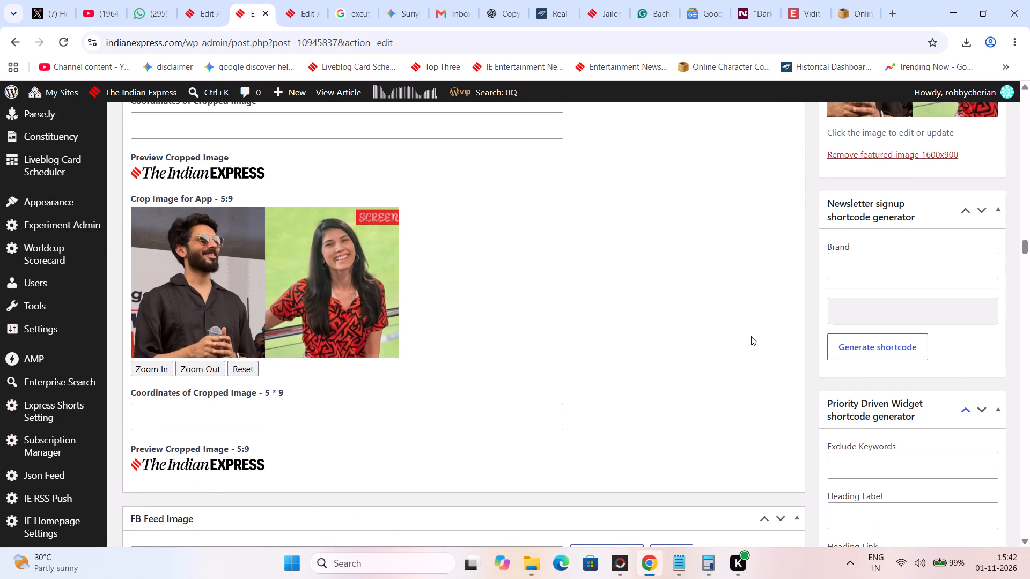
drag(1023, 248, 1029, 130)
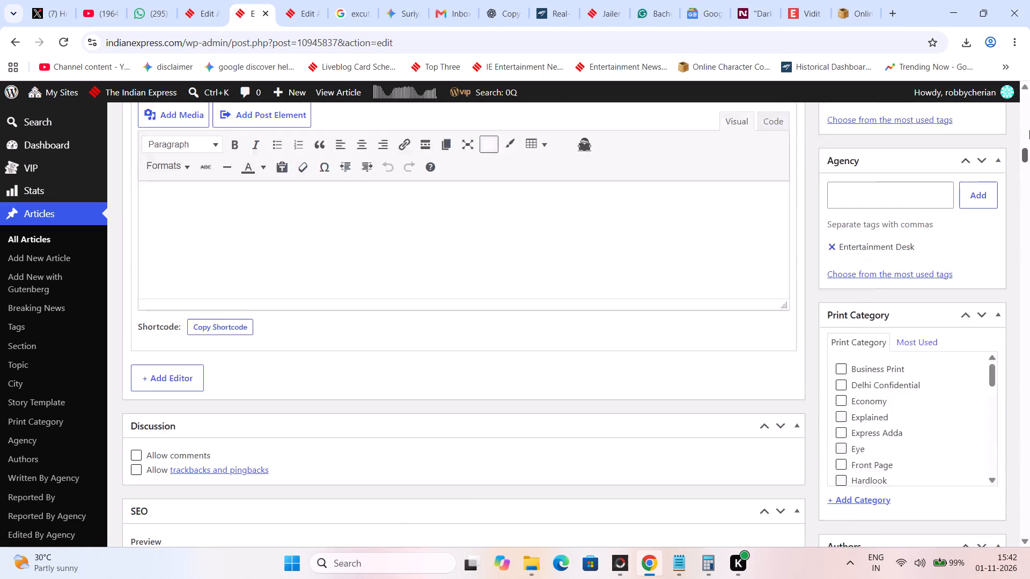
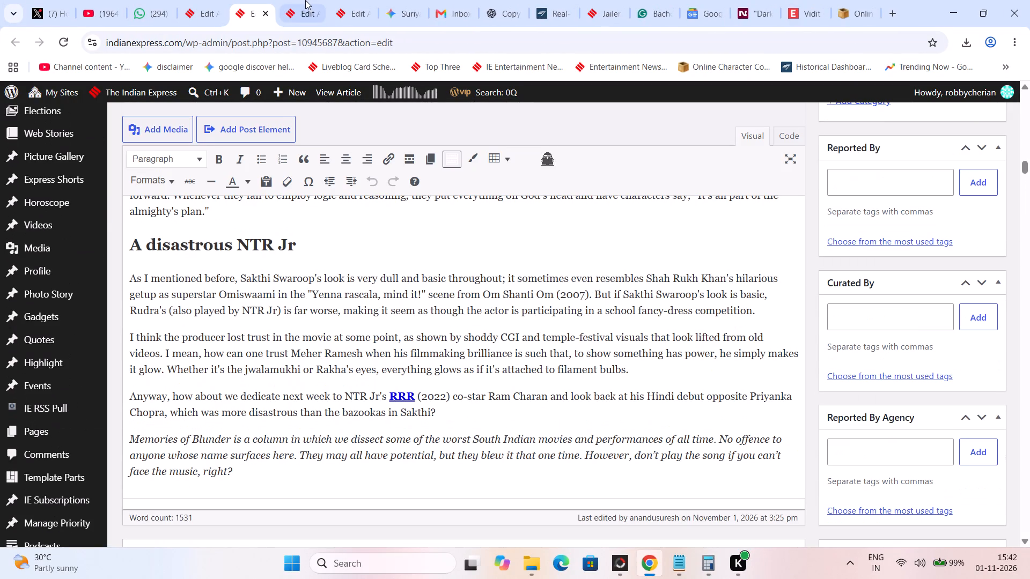
Return to the Anirudh Ravichander article draft and look over its body from the wedding preparations paragraph down.
click(301, 0)
scroll(331, 319, down, 10)
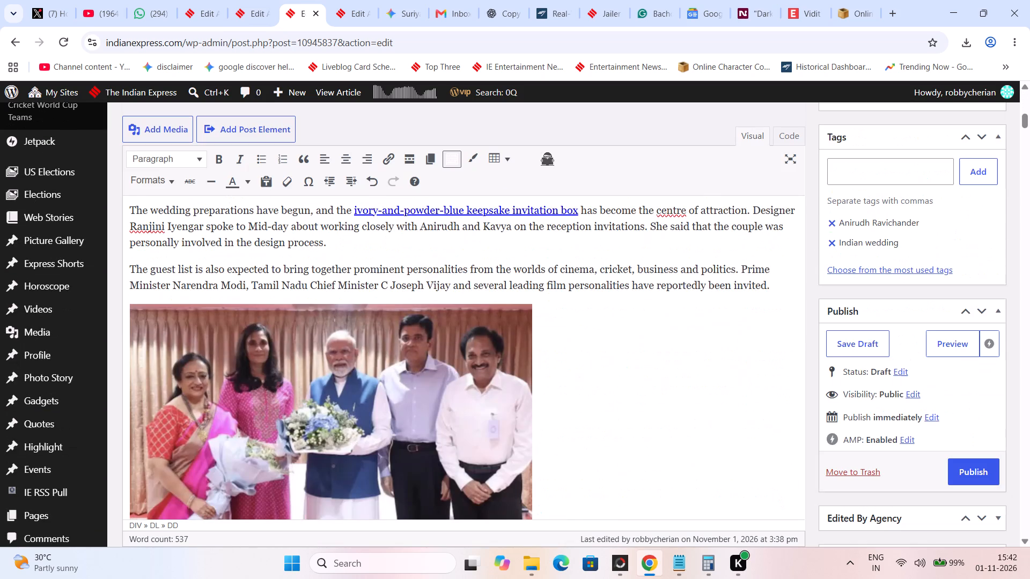
scroll(342, 344, down, 9)
Switch to the draft on Richard Gere reacting to the Kal Ho Naa Ho song Pretty Woman and skim its body.
click(183, 0)
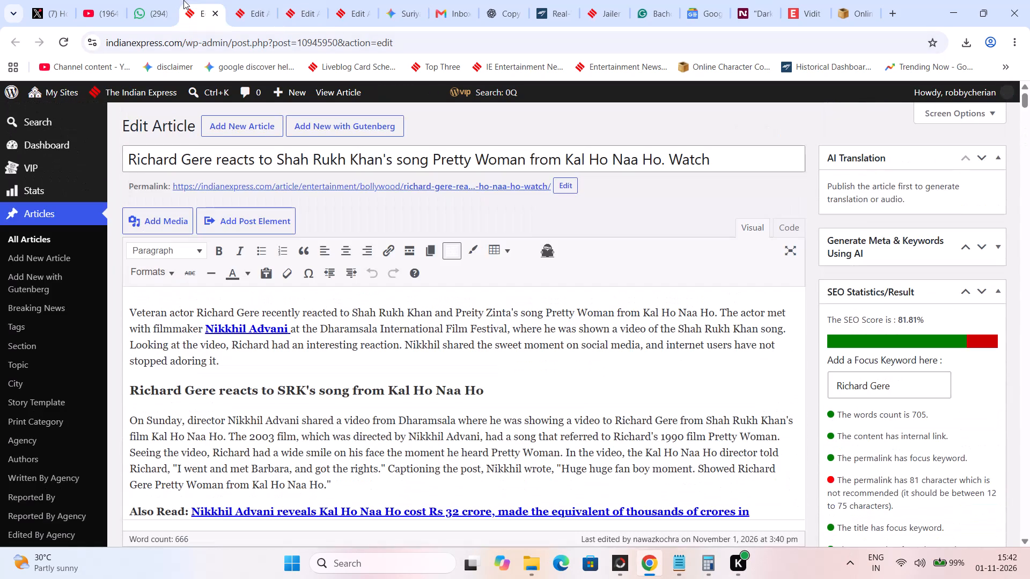
click(267, 0)
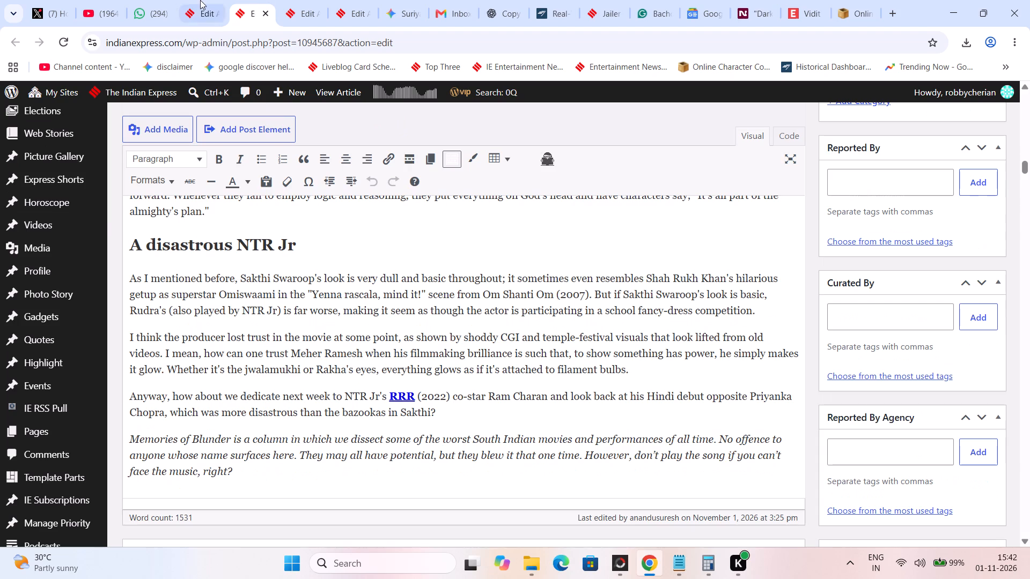
click(196, 0)
scroll(262, 342, down, 11)
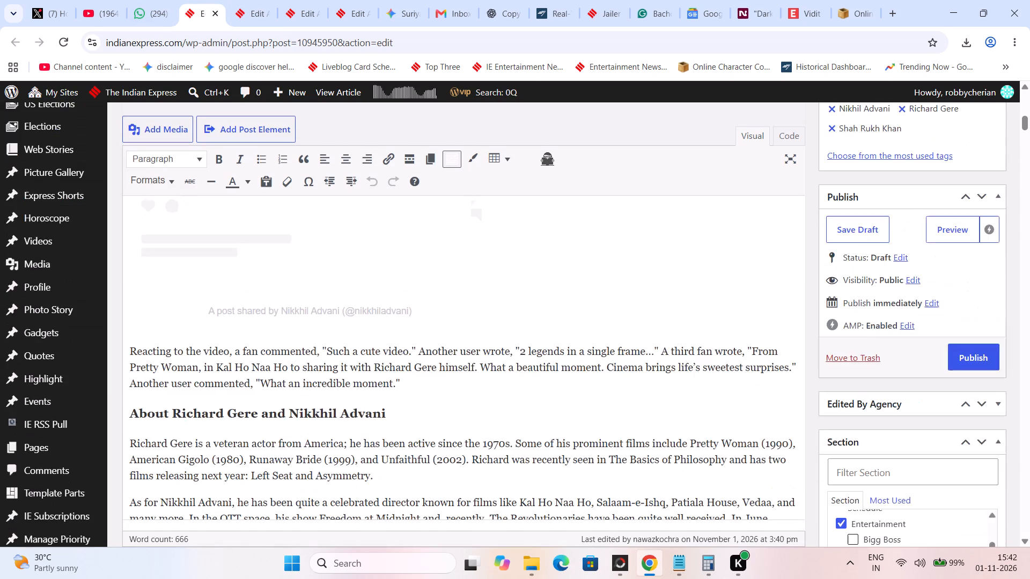
scroll(273, 358, down, 9)
scroll(273, 358, up, 7)
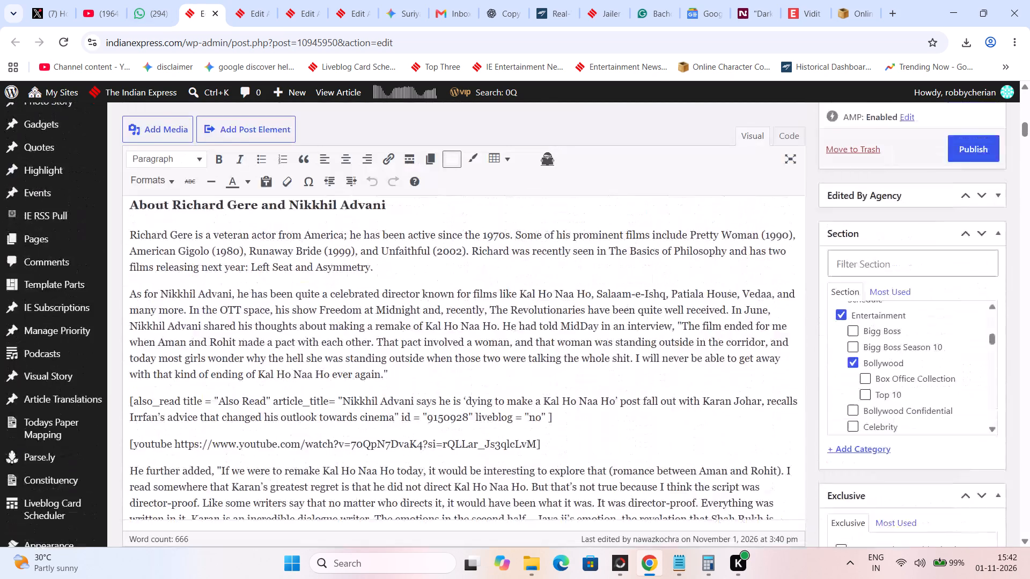
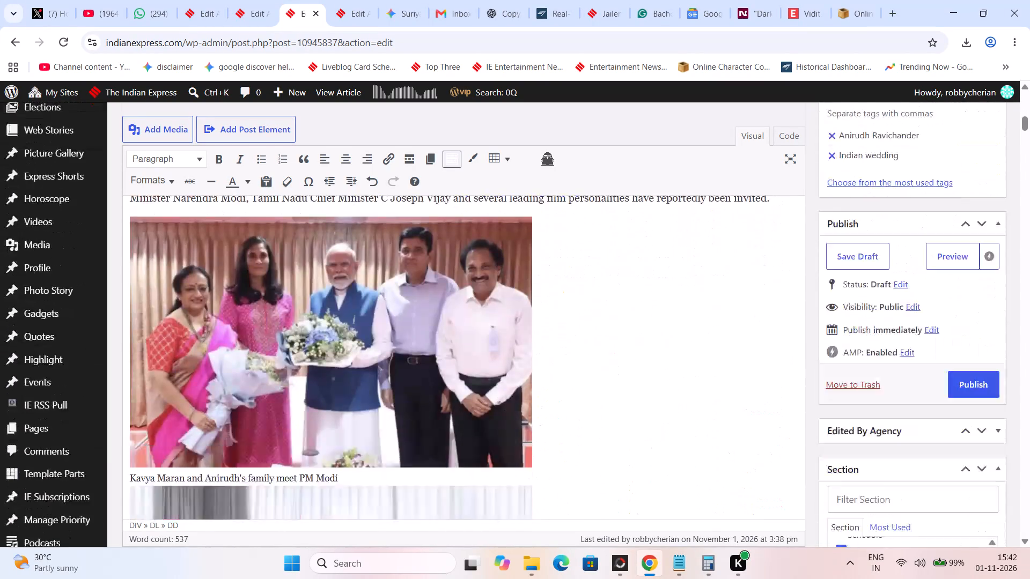
Move the guest list paragraph below the C Joseph Vijay photo caption, replacing the article's two closing paragraphs.
scroll(292, 281, down, 3)
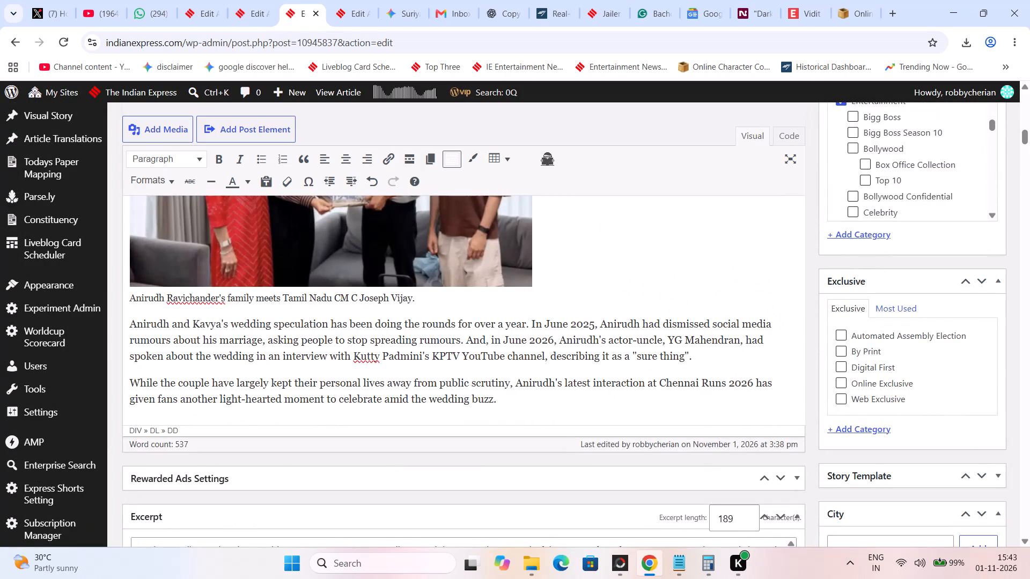
triple_click(282, 338)
scroll(282, 338, up, 3)
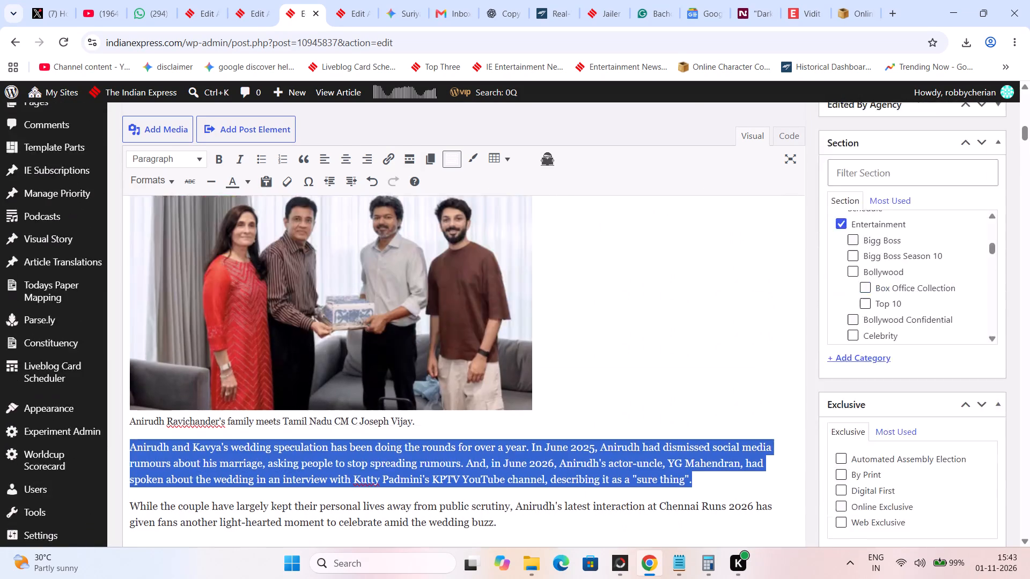
scroll(282, 338, up, 9)
scroll(282, 338, down, 3)
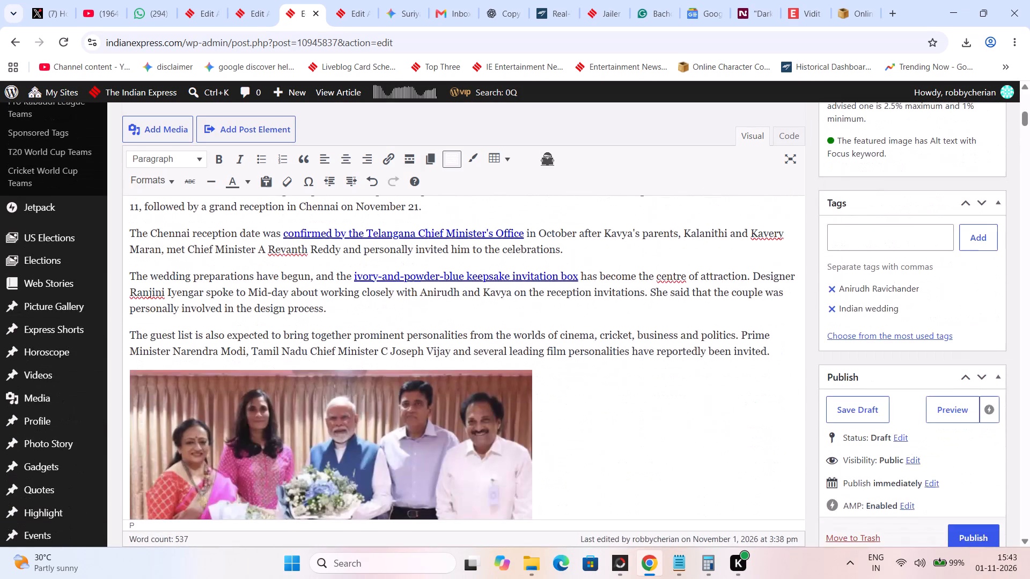
triple_click(282, 338)
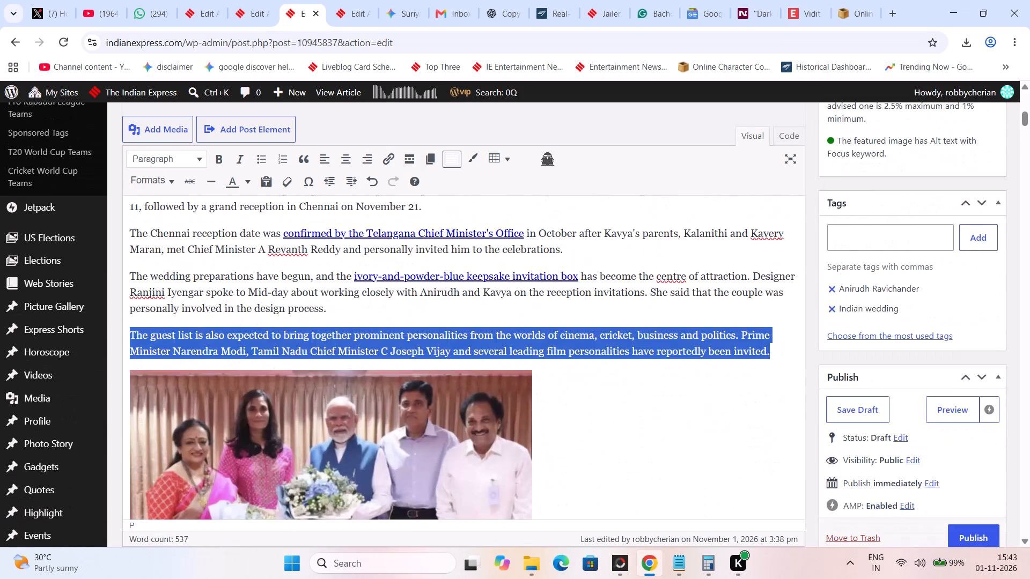
key(ctrl+x)
key(BackSpace)
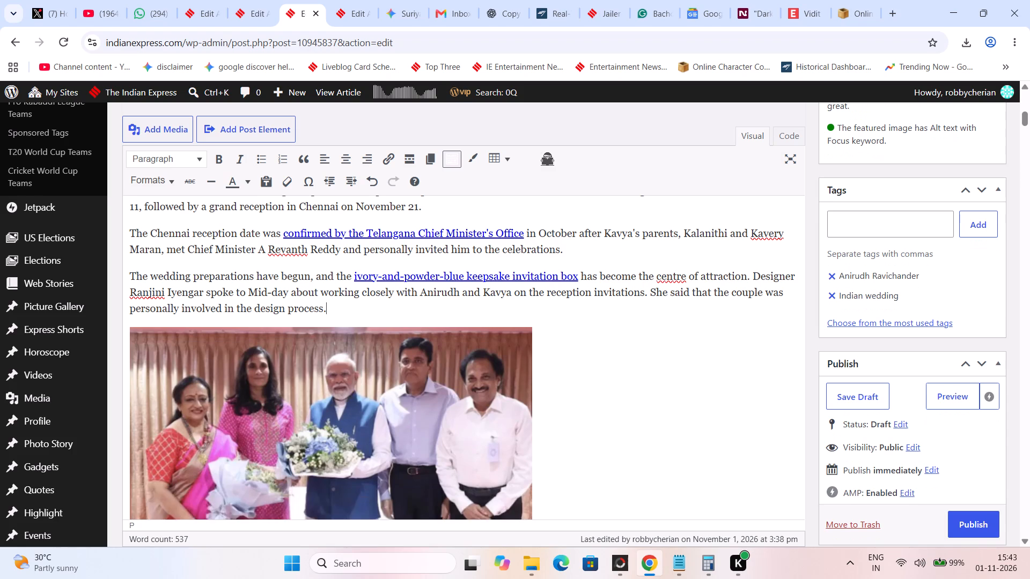
scroll(307, 353, down, 12)
scroll(320, 387, up, 3)
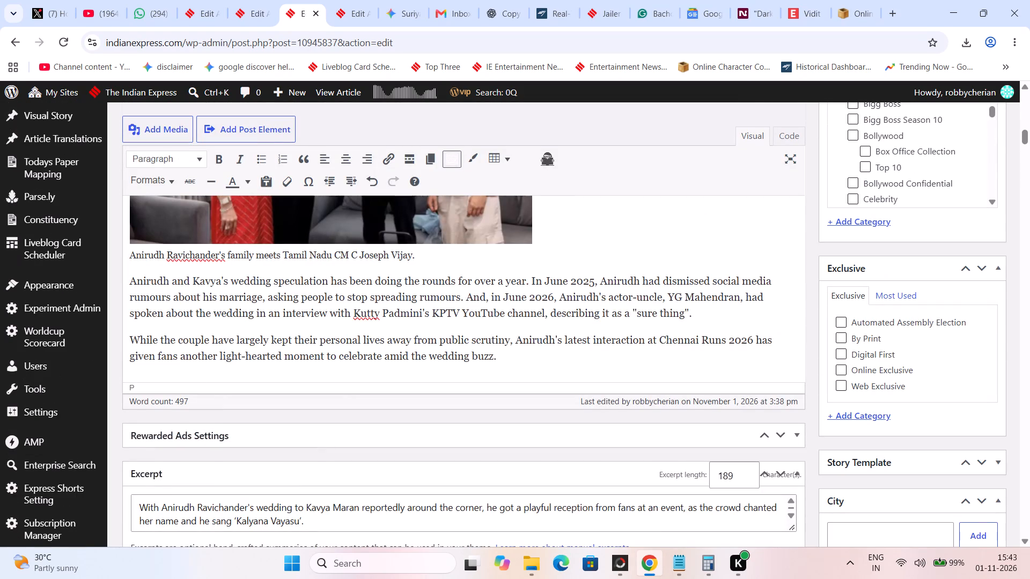
drag(533, 365, 106, 283)
key(ctrl+v)
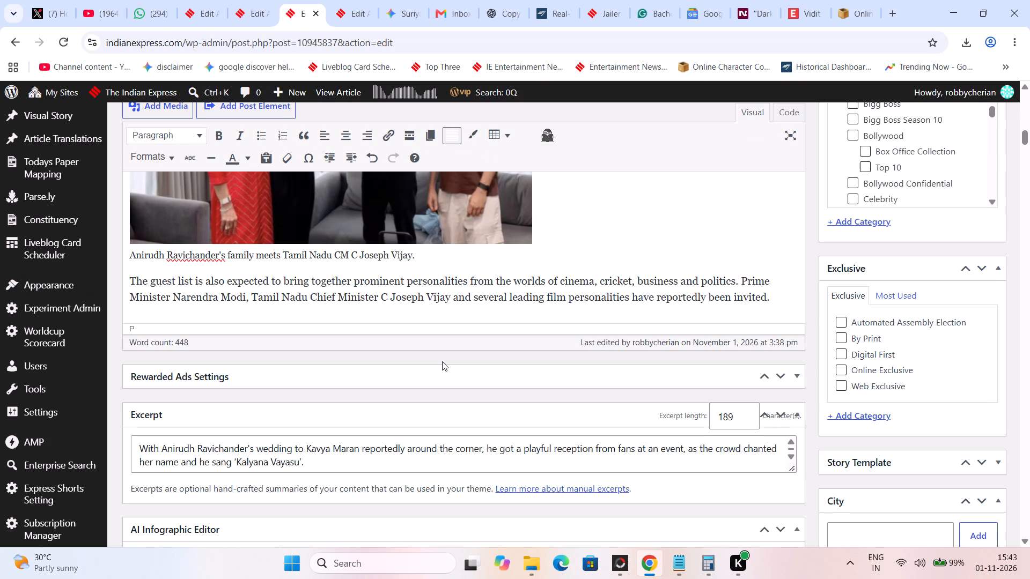
In the moved paragraph, replace "guest list" with "reception" and delete the word "also".
drag(193, 282, 152, 281)
drag(152, 281, 151, 281)
key(r)
key(e)
text(ception)
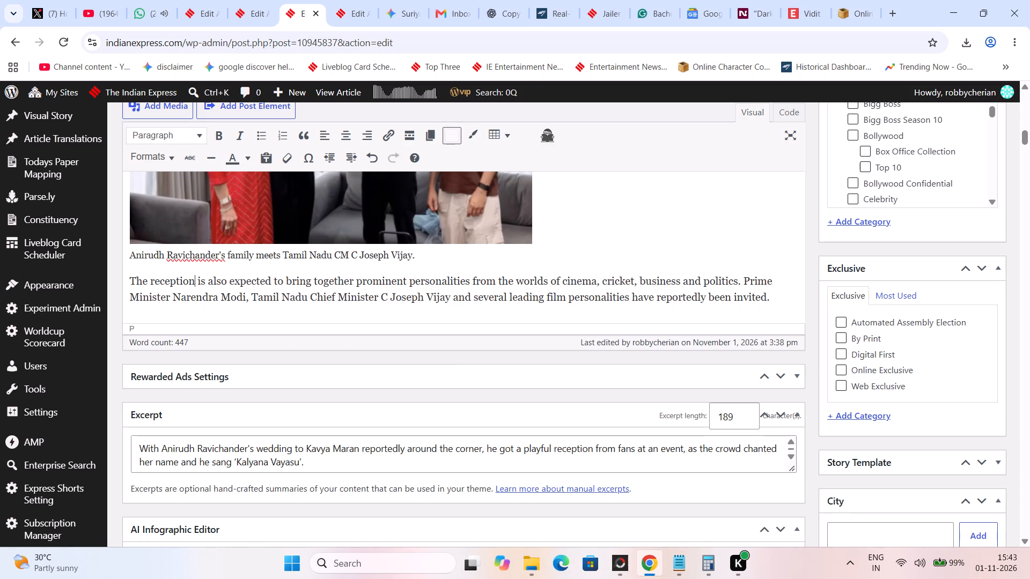
drag(228, 284, 210, 282)
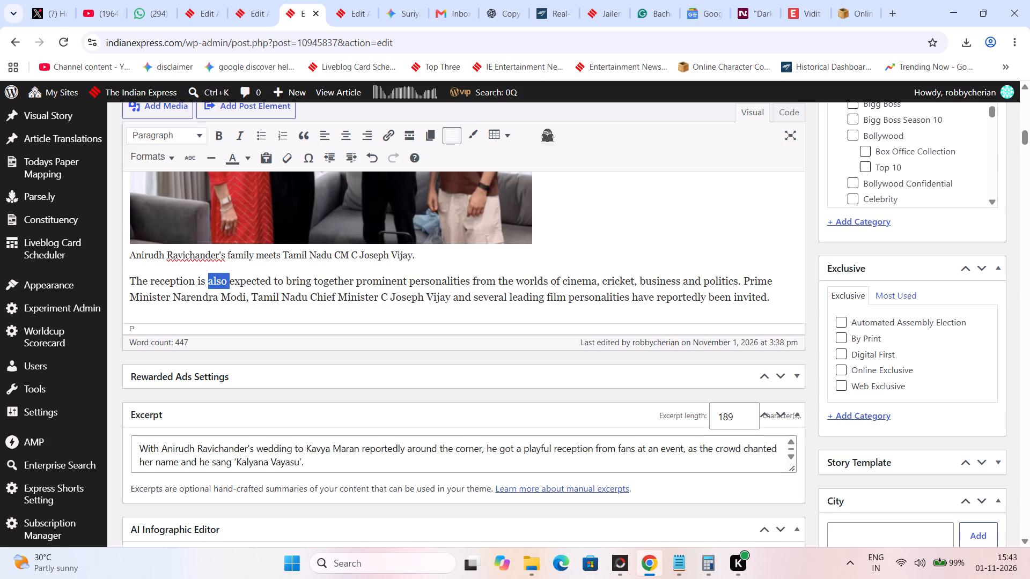
key(BackSpace)
Replace the alternate heading near the end of the edit page with a copy of the article's main headline.
scroll(477, 434, up, 20)
scroll(477, 434, up, 11)
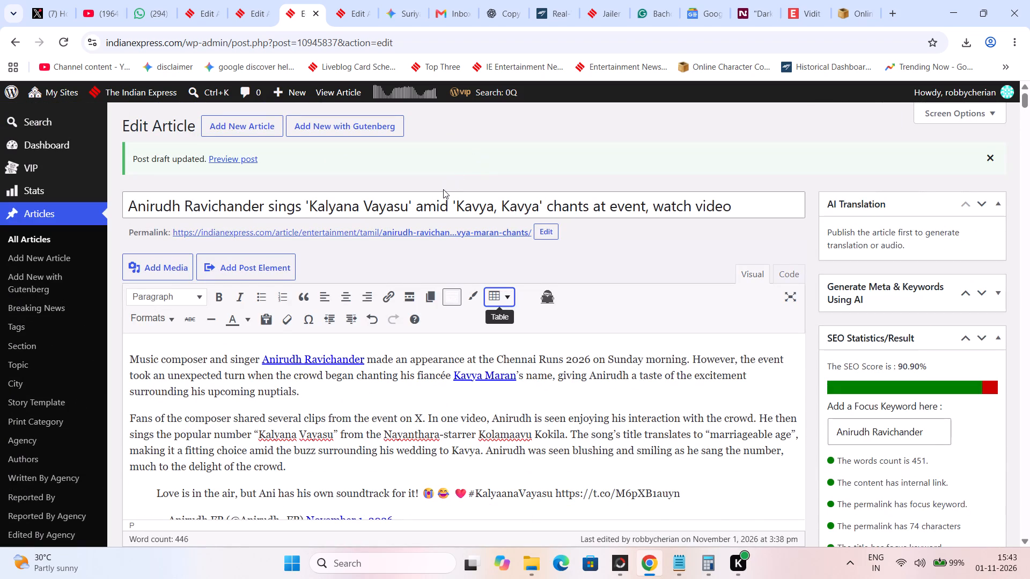
triple_click(443, 189)
triple_click(442, 202)
key(ctrl+c)
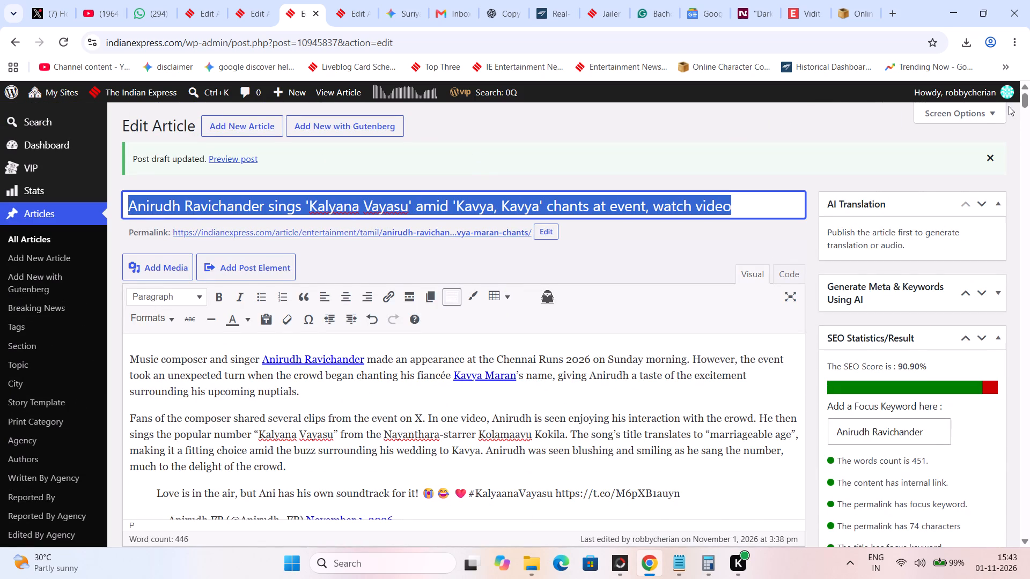
drag(1024, 101, 1029, 575)
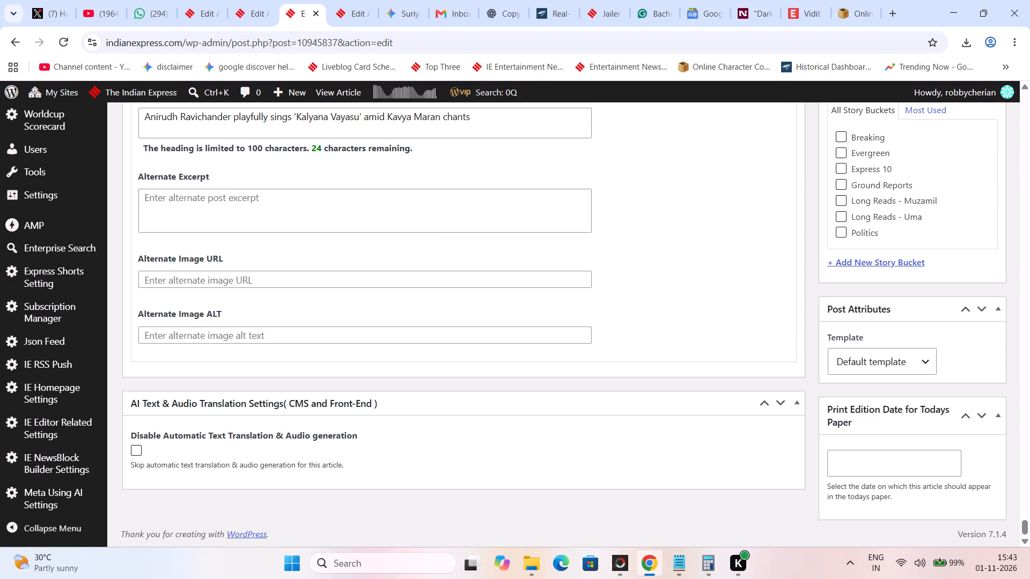
triple_click(272, 135)
key(ctrl+v)
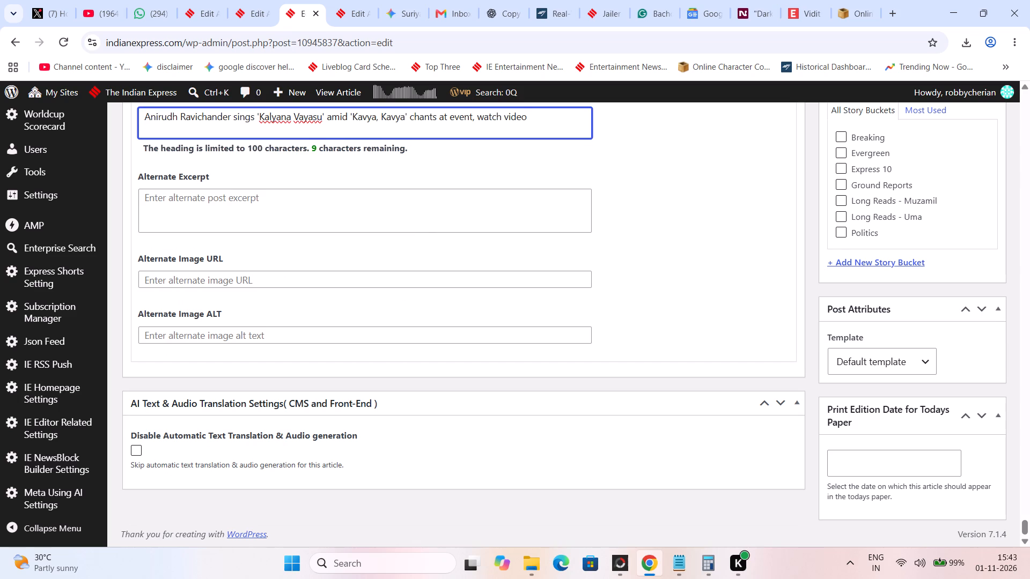
Shorten the alternate heading by removing "Ravichander" and changing its ending from ", watch video" to ", watch".
drag(473, 119, 583, 138)
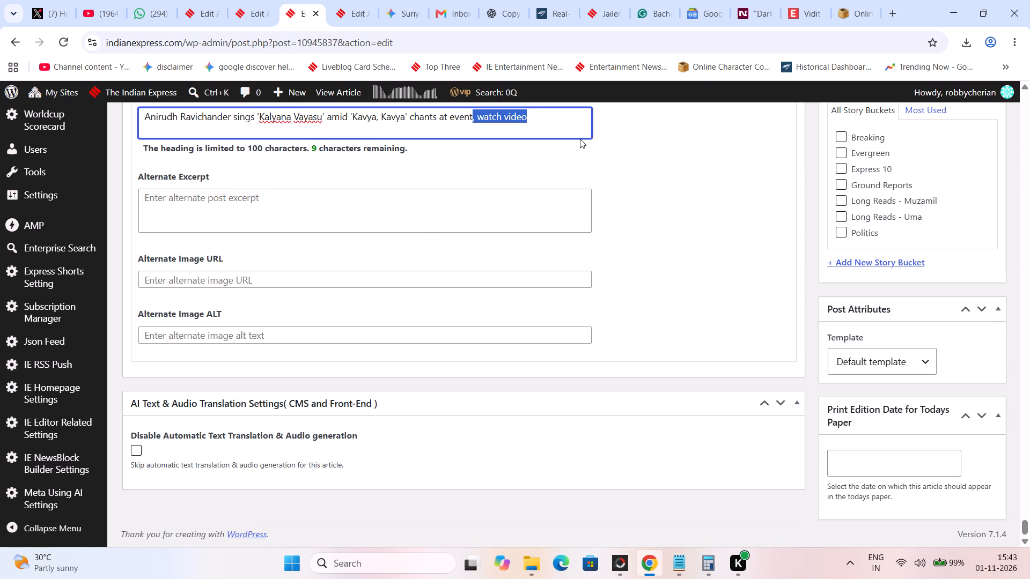
key(BackSpace)
drag(181, 116, 232, 117)
key(BackSpace)
key(BackSpace)
click(473, 128)
text(, watch)
Switch to the browser tab with the Jailer 2 box office article and open the site's media library there via the dashboard.
scroll(440, 129, up, 20)
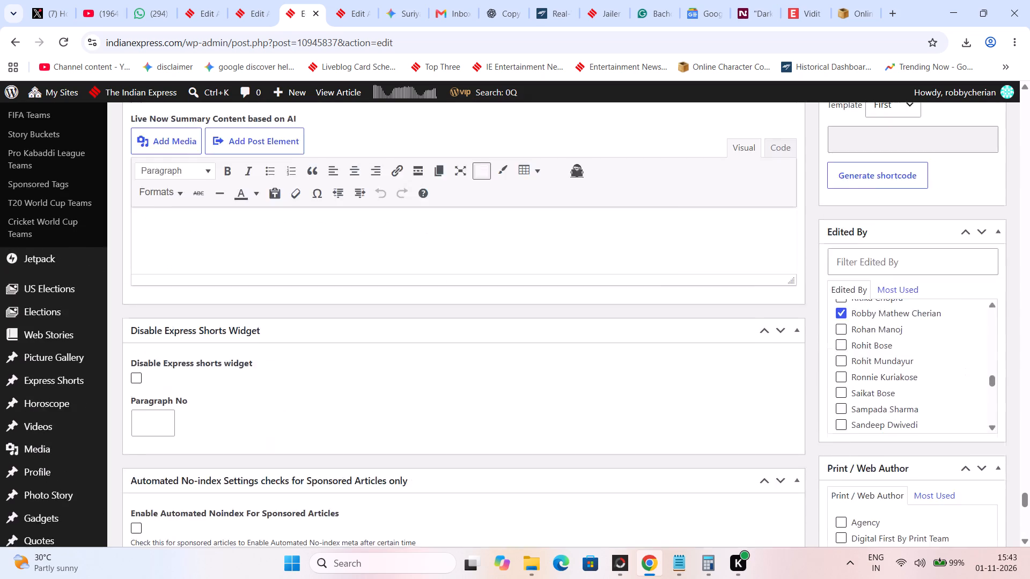
scroll(417, 270, up, 20)
scroll(417, 270, up, 20)
scroll(417, 270, up, 20)
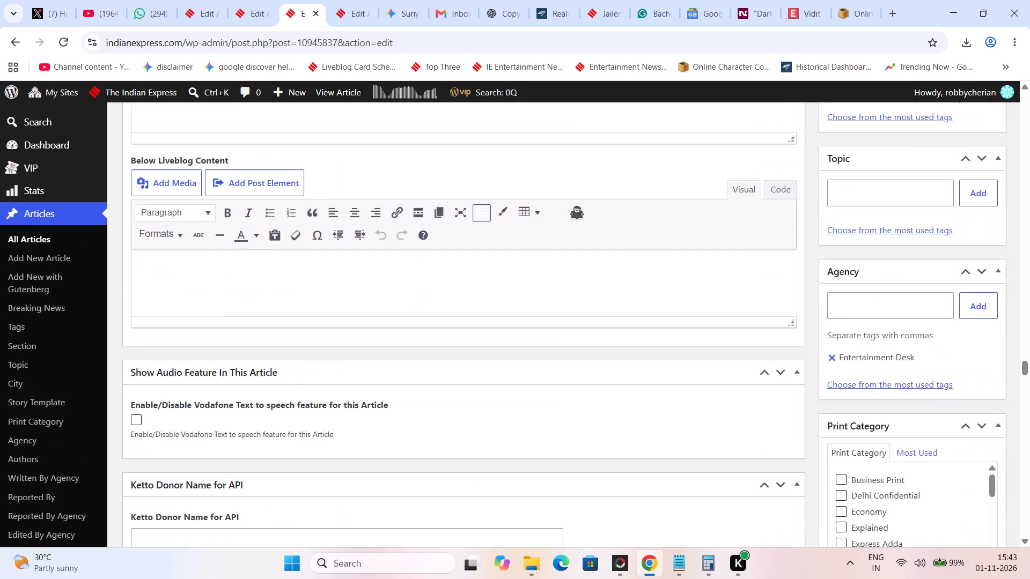
scroll(417, 270, up, 20)
scroll(417, 270, up, 8)
click(364, 0)
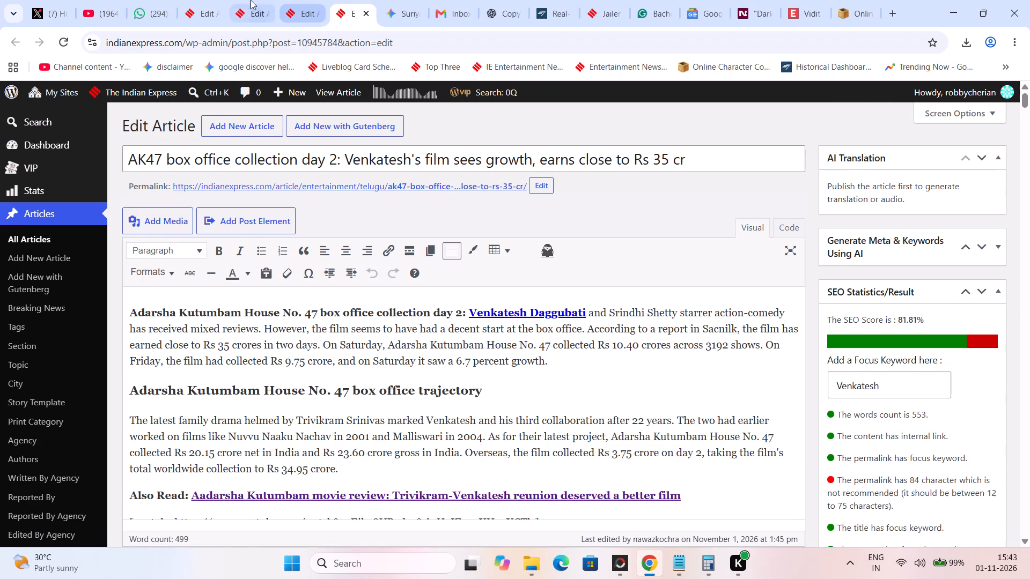
click(248, 0)
click(606, 0)
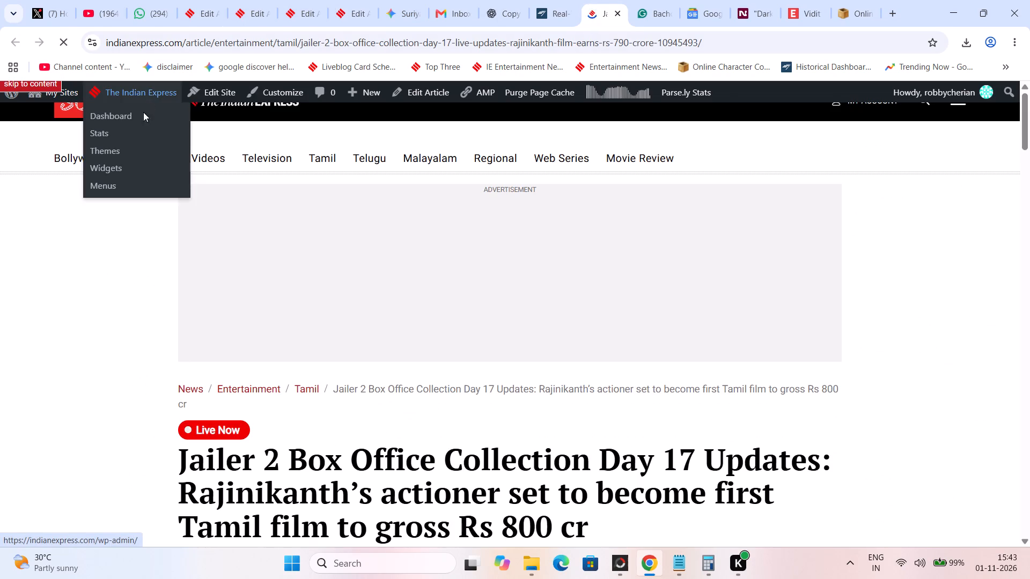
click(141, 122)
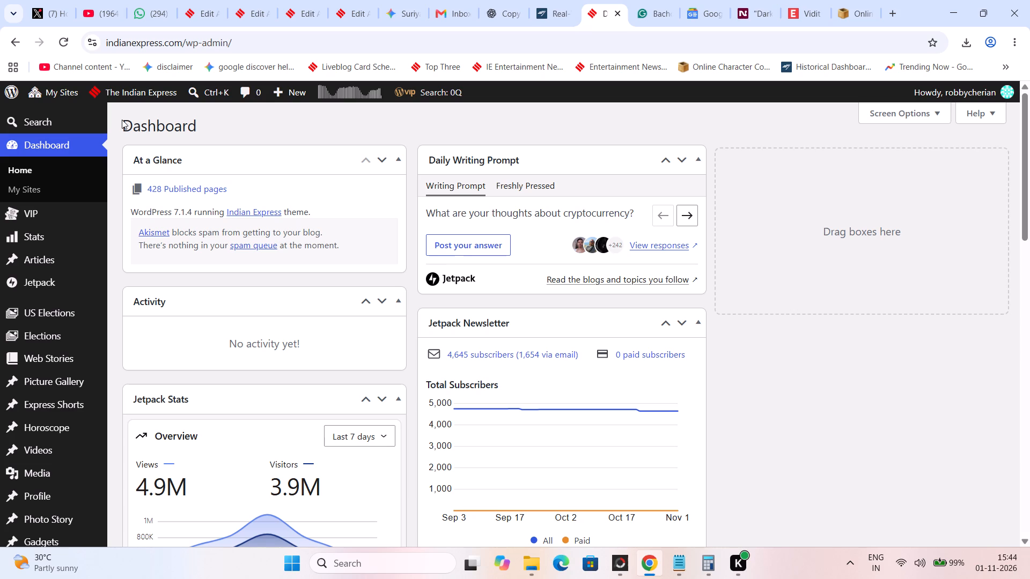
scroll(38, 339, down, 2)
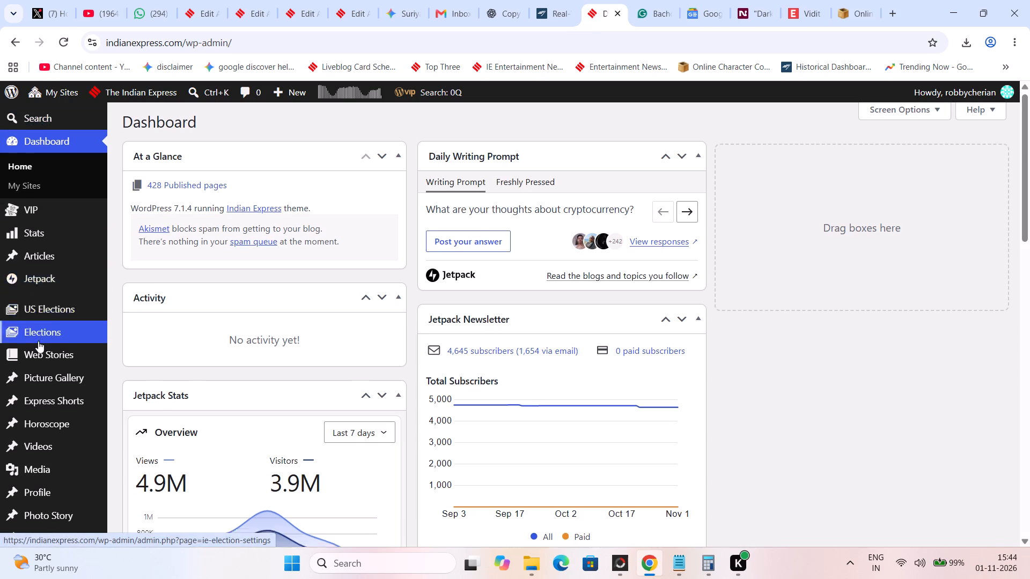
scroll(38, 341, down, 1)
click(69, 270)
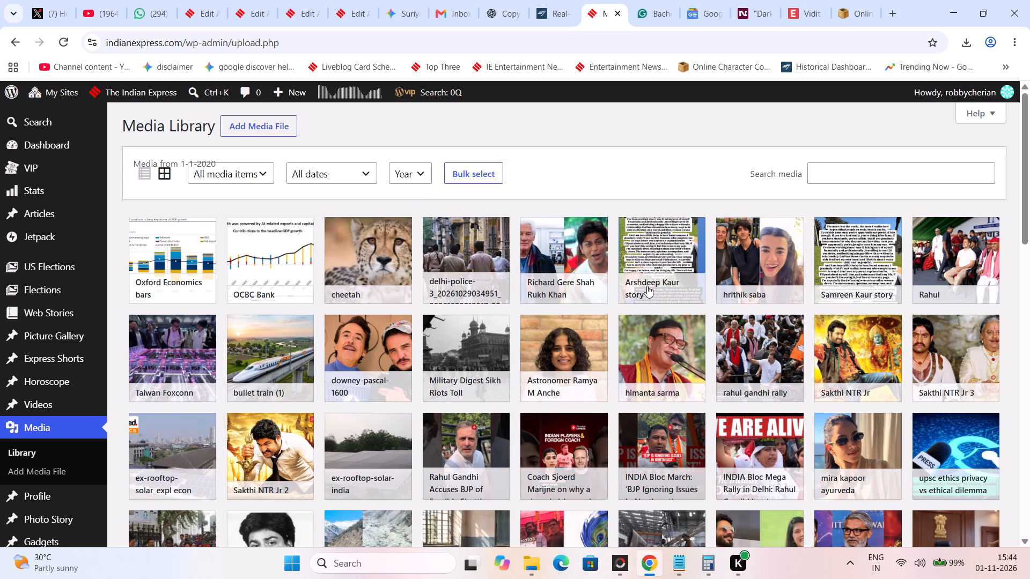
Browse the media library for the Anirudh Ravichander and Kavya Maran image and check its attachment details.
scroll(626, 300, down, 2)
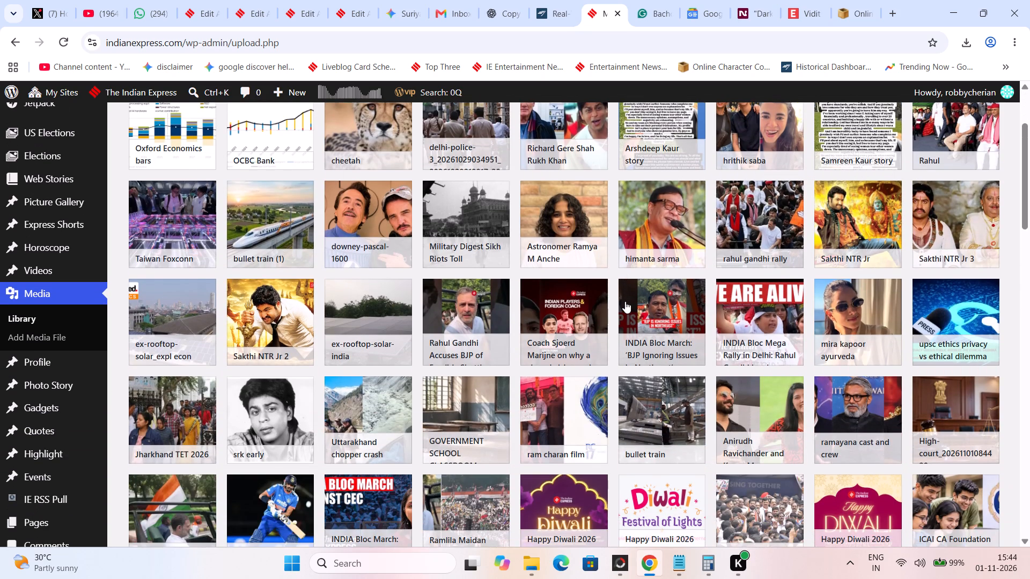
scroll(625, 301, down, 3)
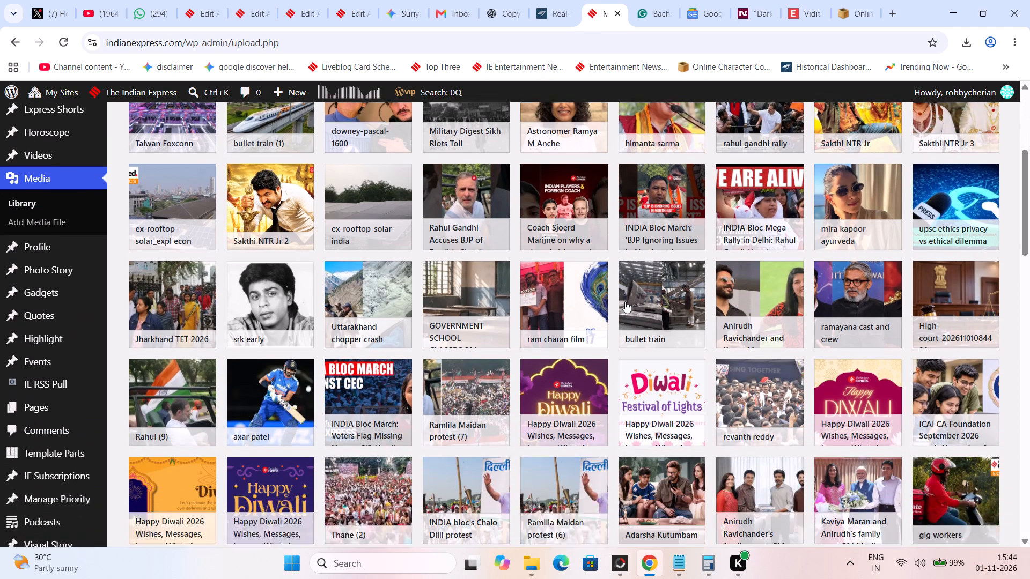
scroll(626, 301, down, 1)
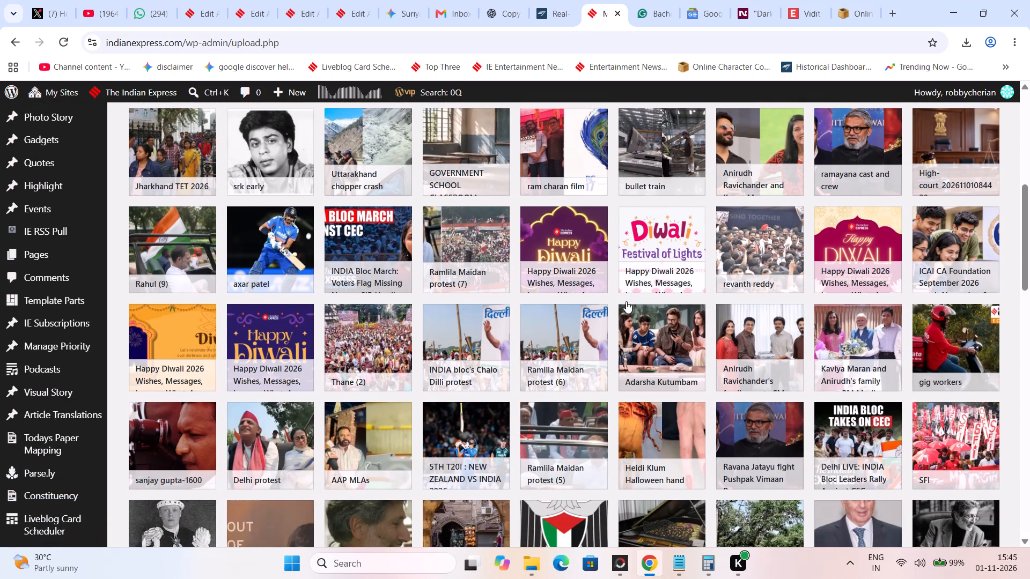
scroll(626, 301, down, 2)
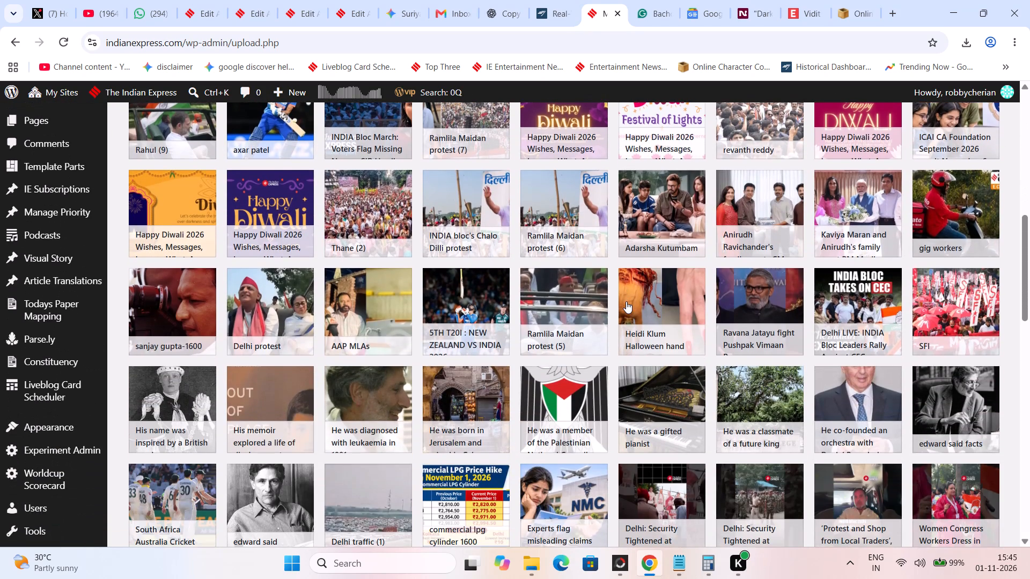
scroll(626, 301, up, 3)
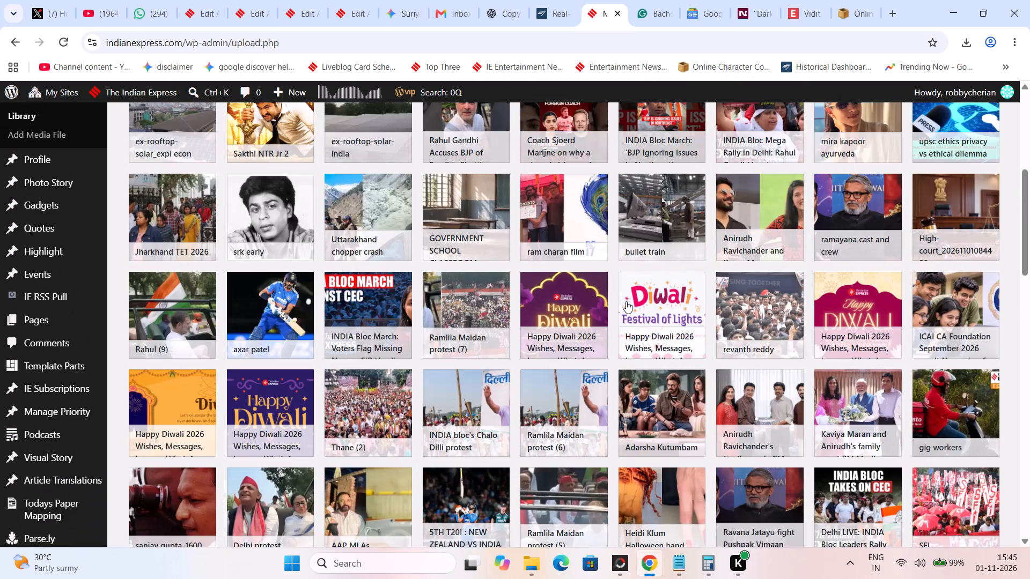
scroll(626, 301, up, 4)
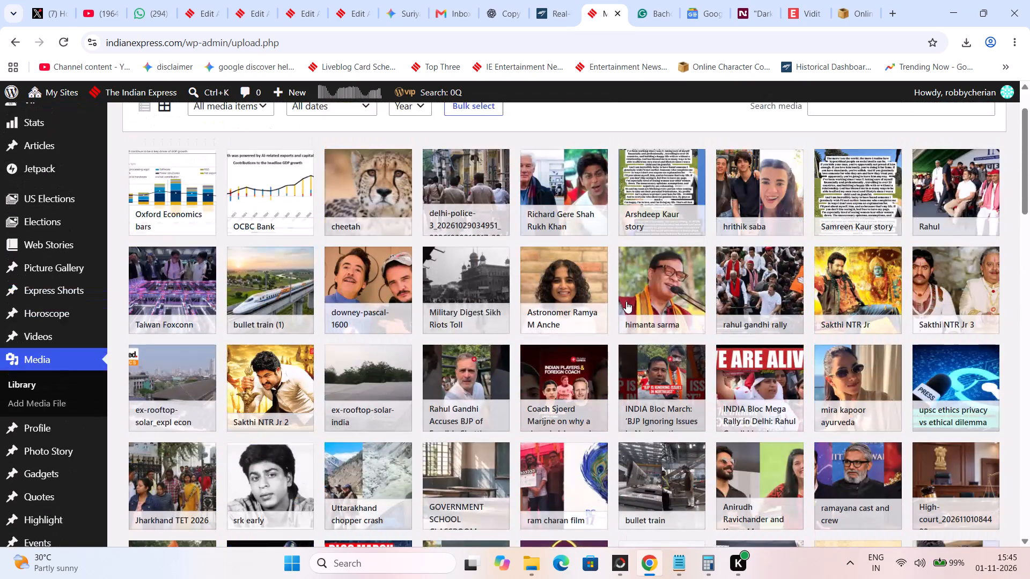
scroll(626, 301, down, 1)
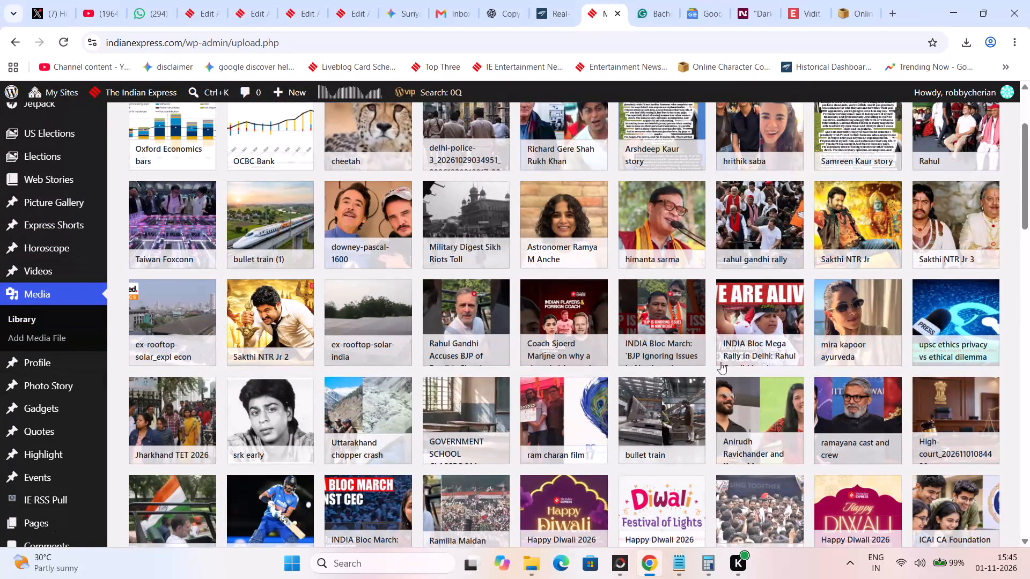
click(732, 377)
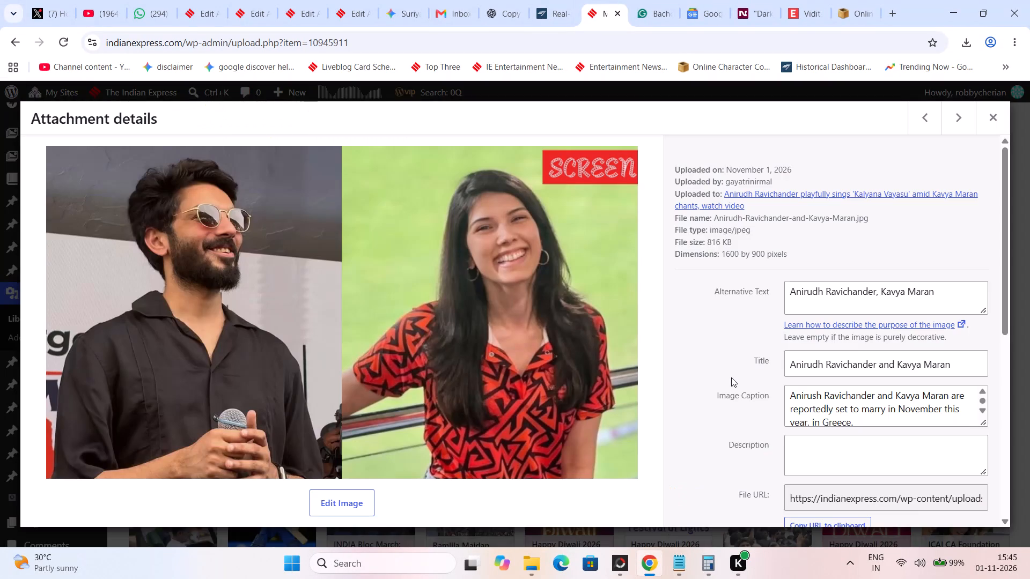
click(994, 122)
In the Anirudh Ravichander article's tab, shorten the SEO keyword "anirudh kavya wedding guests" to "anirudh wedding" and add a space after its comma.
click(312, 0)
click(366, 0)
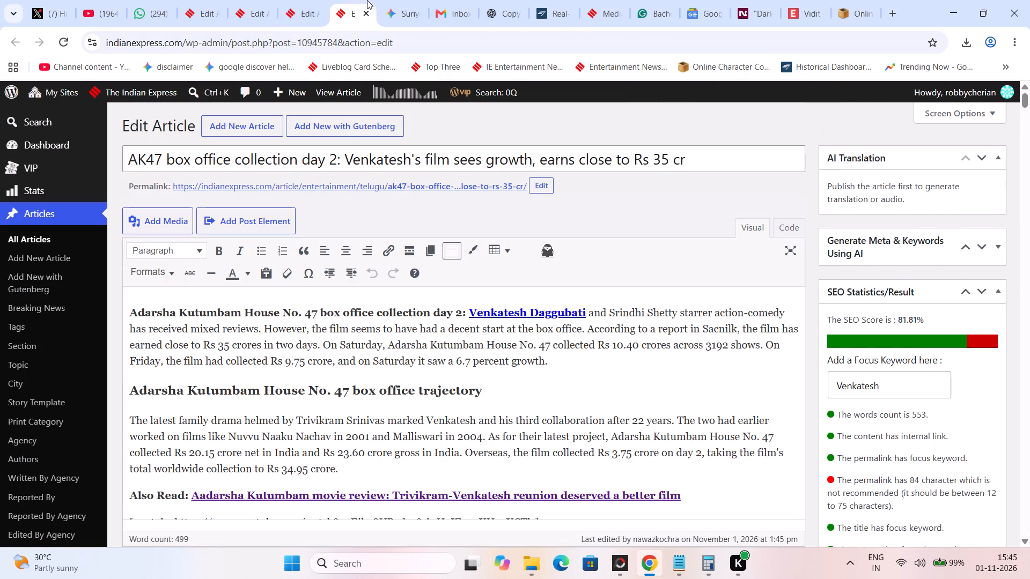
click(273, 0)
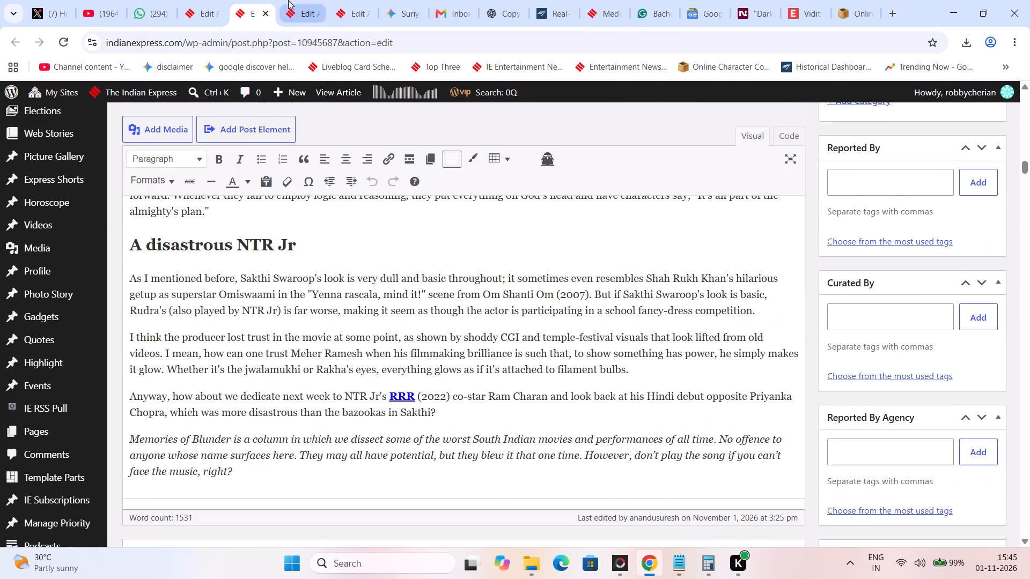
click(288, 0)
scroll(347, 196, up, 20)
scroll(347, 196, up, 11)
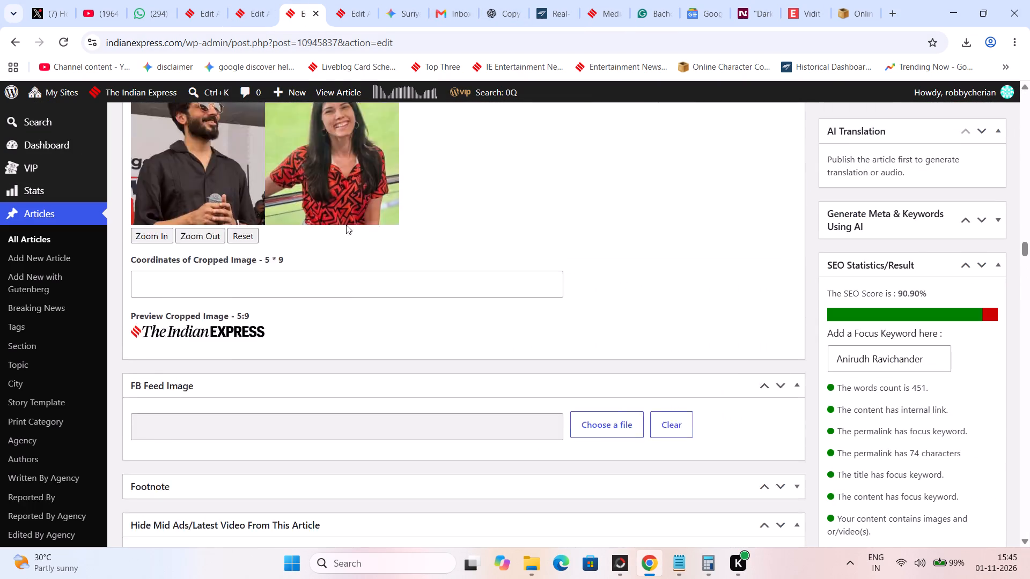
scroll(346, 225, up, 1)
scroll(376, 221, up, 20)
scroll(376, 221, up, 18)
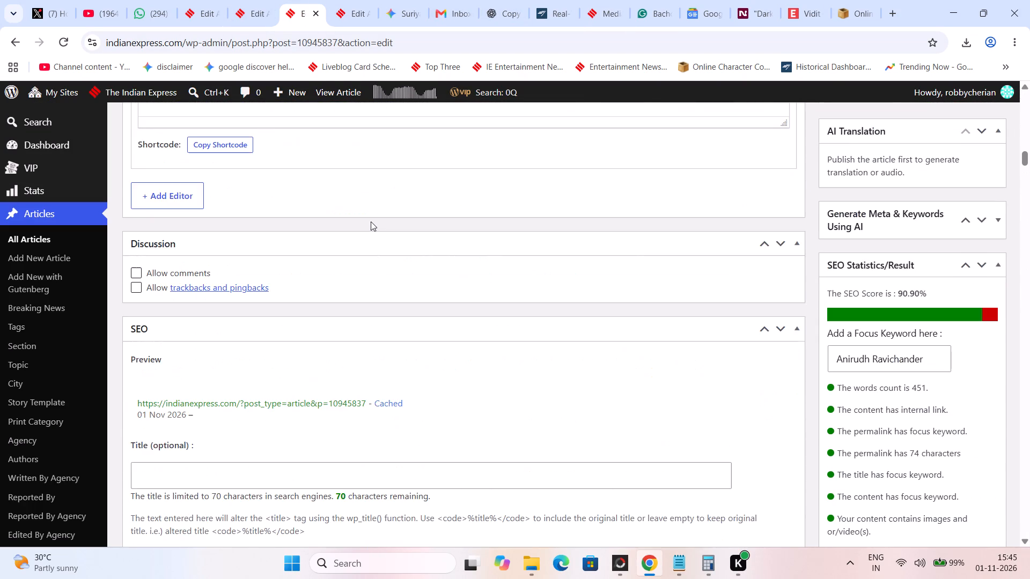
scroll(370, 221, down, 6)
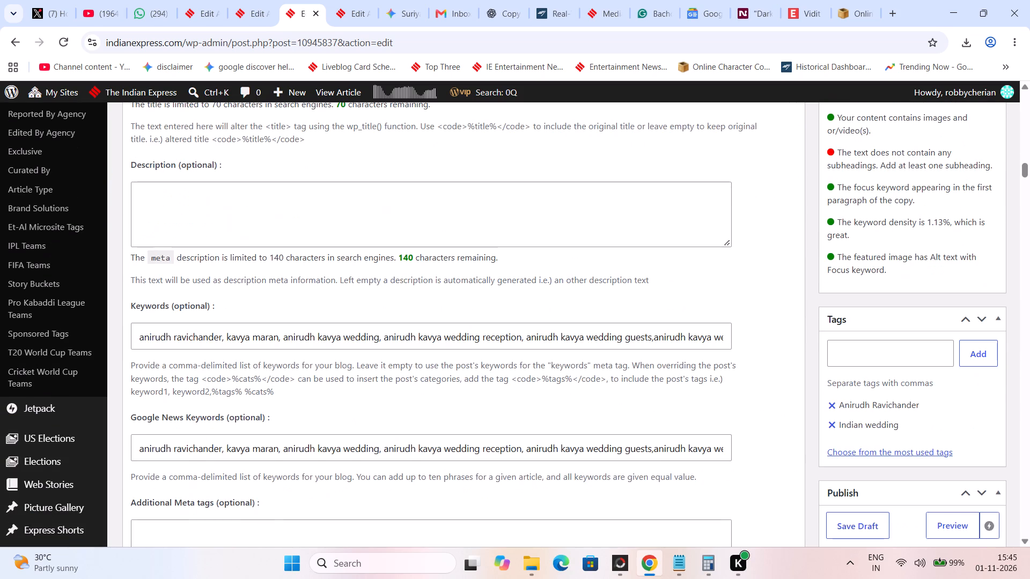
drag(316, 341, 339, 341)
click(372, 337)
drag(419, 337, 426, 337)
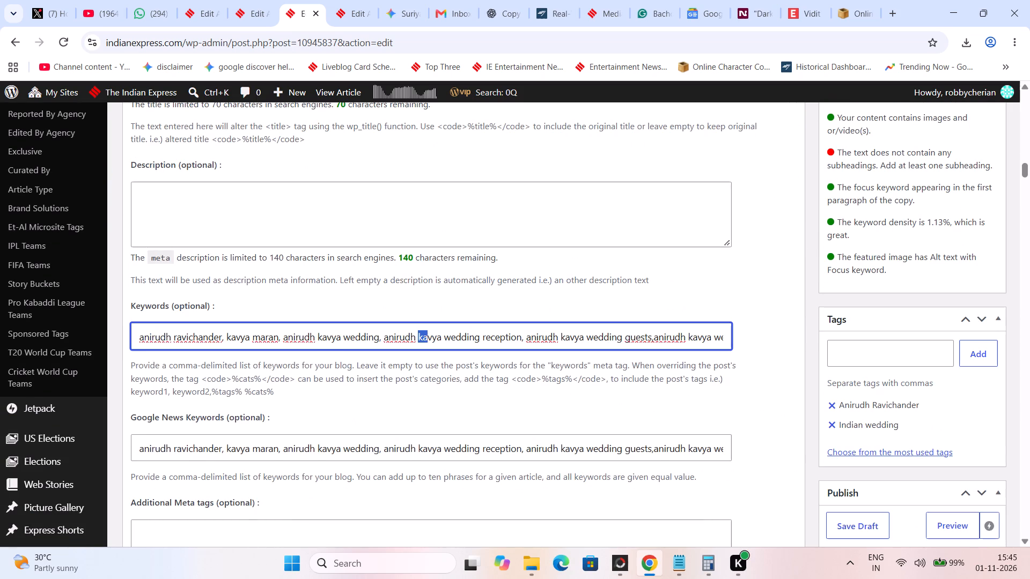
drag(426, 337, 440, 337)
drag(560, 343, 579, 342)
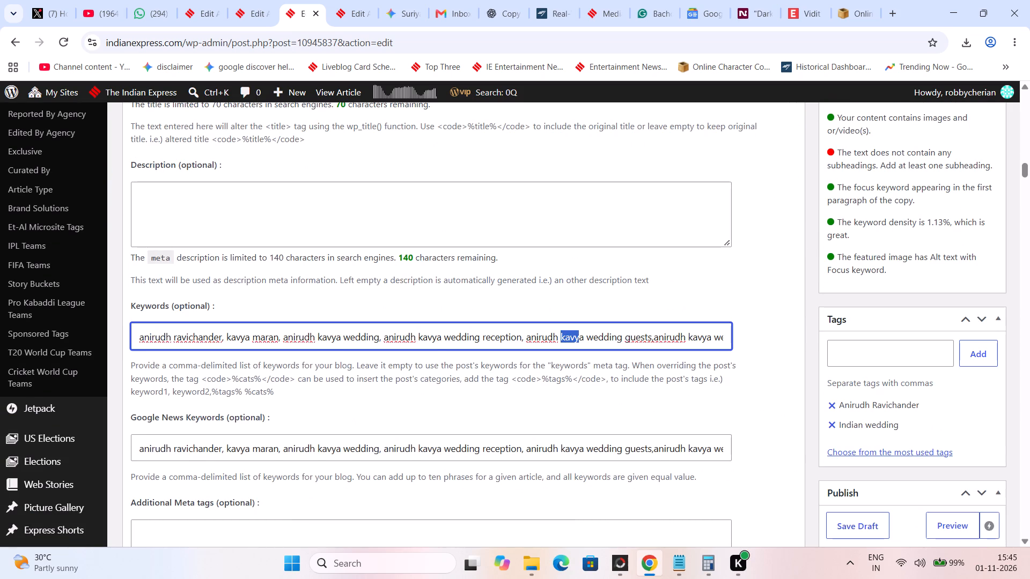
drag(579, 342, 588, 343)
key(BackSpace)
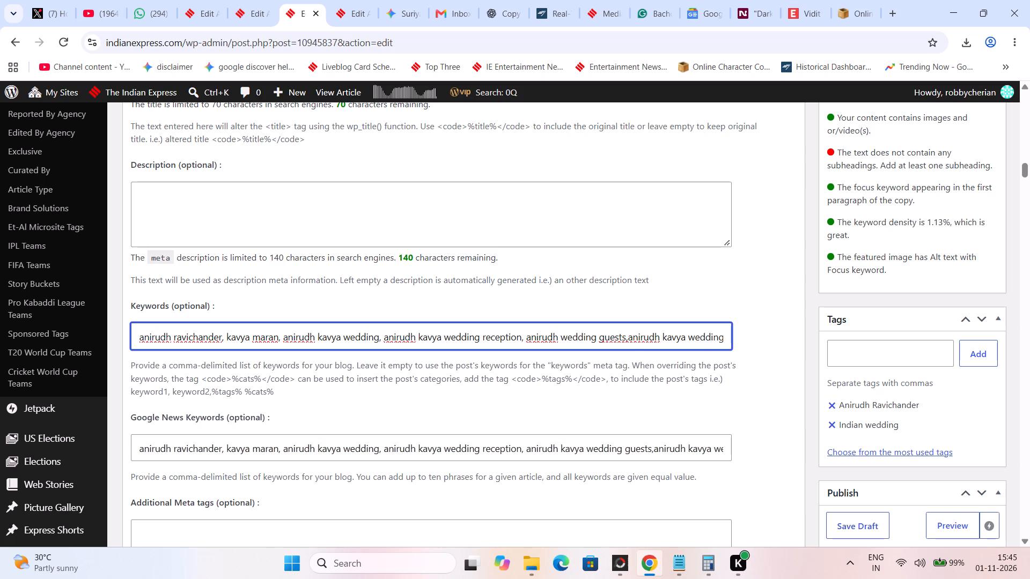
drag(596, 337, 626, 343)
key(BackSpace)
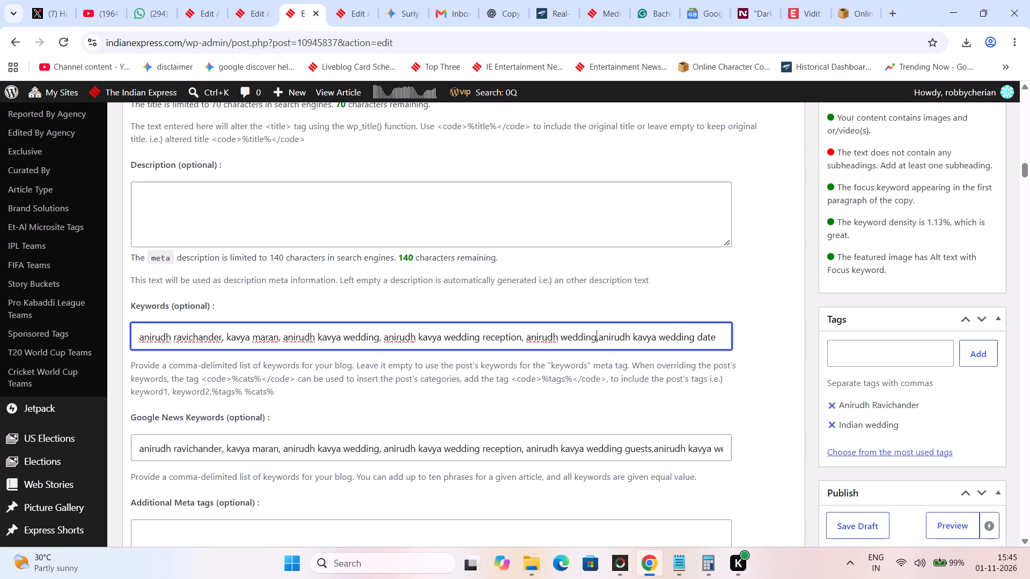
key(space)
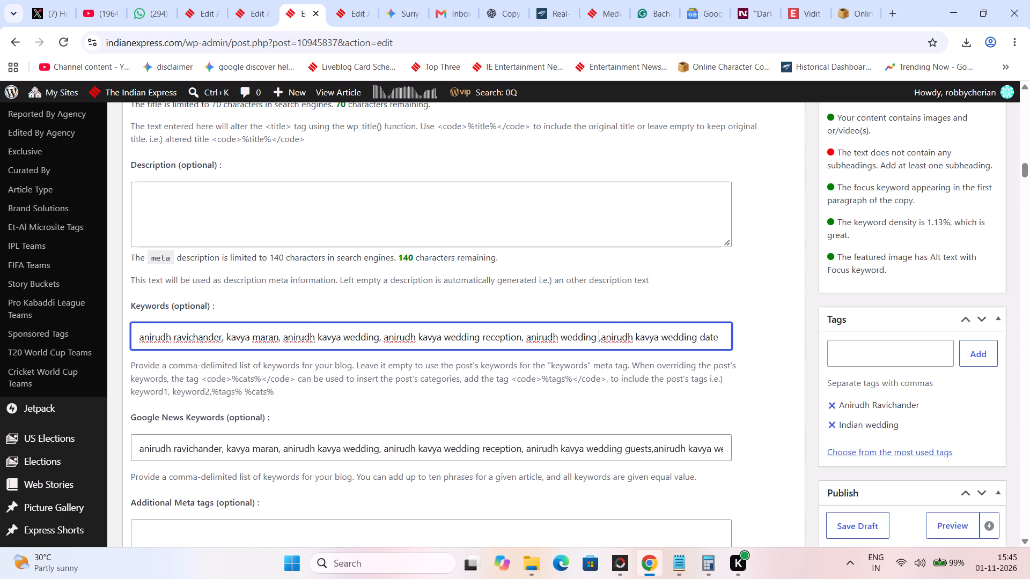
key(BackSpace)
key(Right)
key(space)
key(Down)
Replace the last SEO keyword, "anirudh kavya wedding date", with "anirudh marriage" followed by a comma.
key(BackSpace)
key(BackSpace)
key(BackSpace)
key(BackSpace)
key(BackSpace)
key(BackSpace)
key(BackSpace)
key(BackSpace)
key(BackSpace)
key(BackSpace)
key(BackSpace)
key(BackSpace)
key(BackSpace)
key(BackSpace)
key(BackSpace)
key(BackSpace)
key(BackSpace)
key(BackSpace)
key(BackSpace)
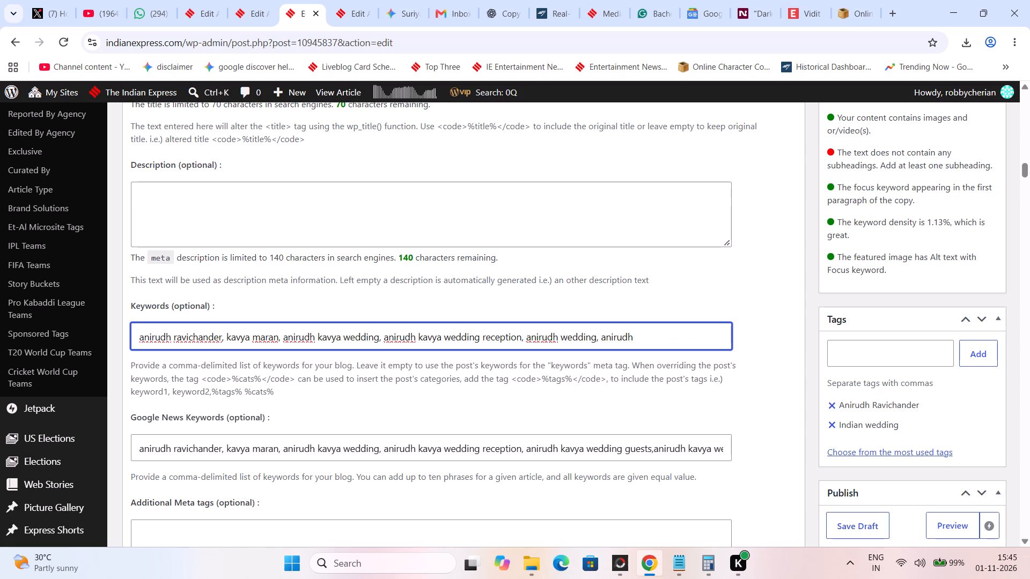
text(,ar)
key(BackSpace)
key(BackSpace)
key(BackSpace)
key(space)
text(marrage)
key(BackSpace)
key(BackSpace)
key(BackSpace)
text(iage,)
key(space)
Append "anirudh ravichander wedding anirudh ravichander marriage" to the SEO keywords, reusing the name from the first keyword.
drag(223, 333, 102, 330)
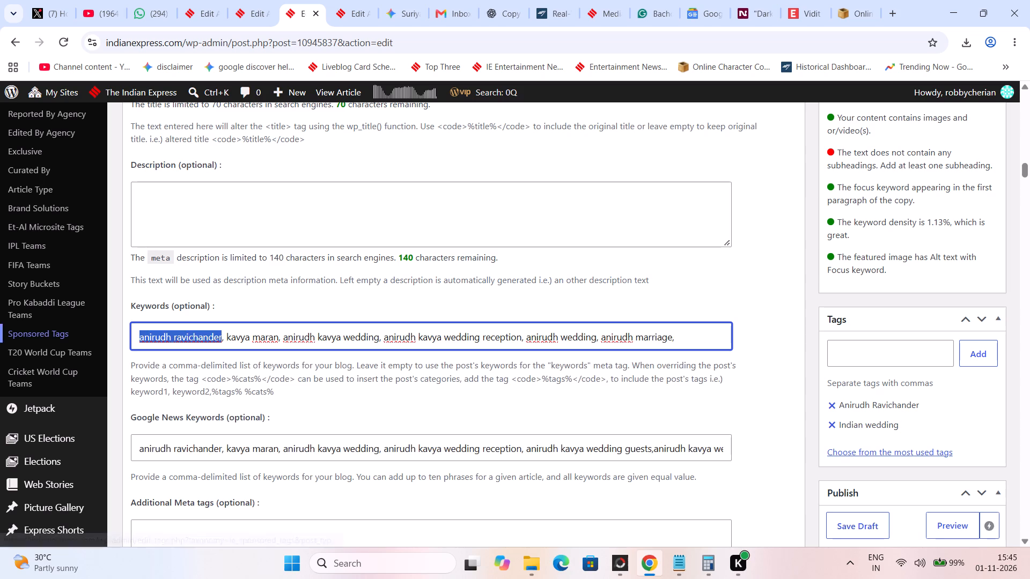
key(ctrl+c)
click(700, 328)
key(ctrl+v)
text(we)
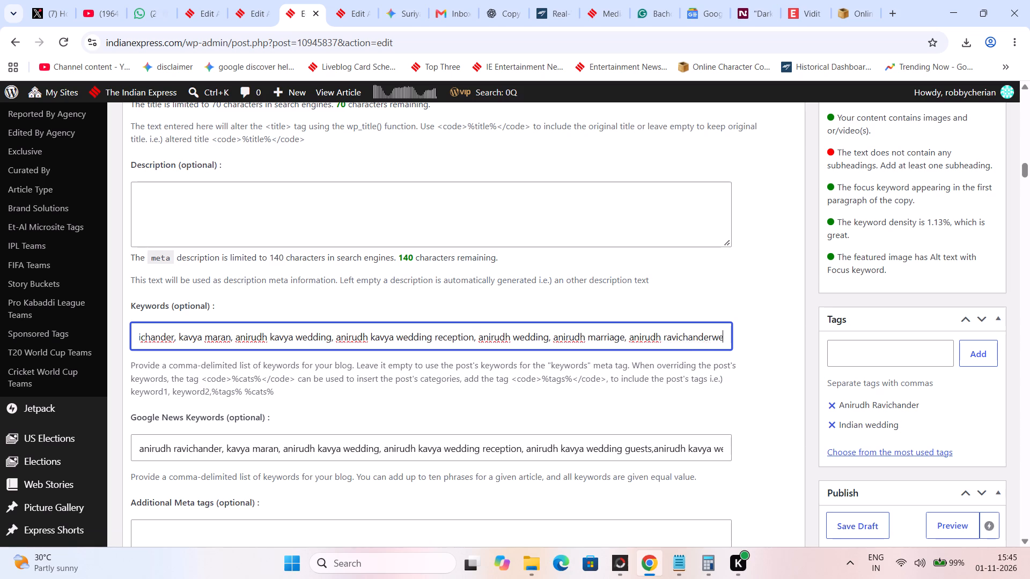
key(BackSpace)
key(BackSpace)
key(space)
text(wedding)
key(space)
key(ctrl+v)
key(space)
text(marriage)
Replace the Google News keywords with a copy of the full SEO keyword list.
key(ctrl+a)
key(ctrl+c)
key(Tab)
key(ctrl+v)
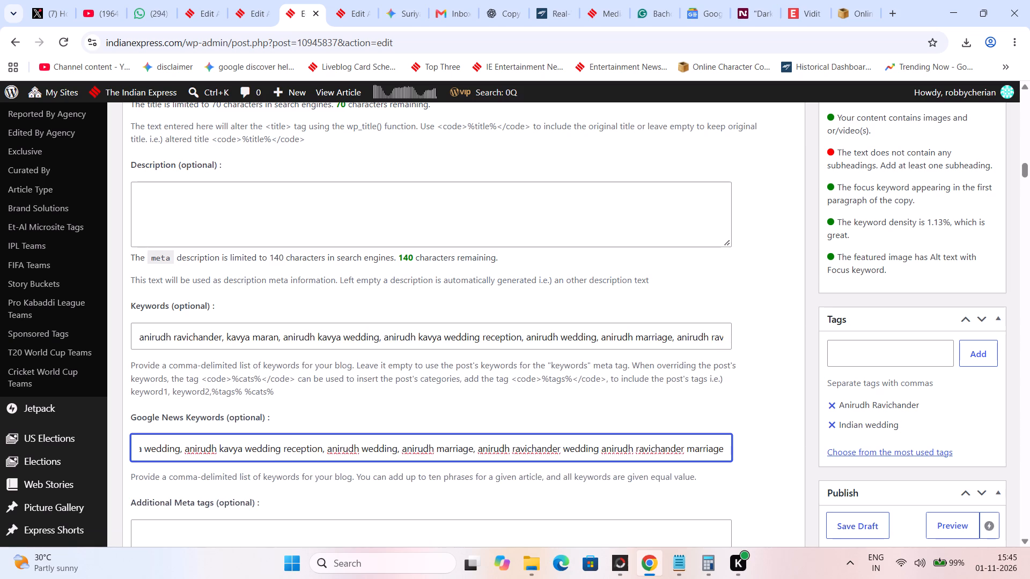
Remove the "Indian wedding" tag from the article.
scroll(683, 329, up, 2)
scroll(683, 329, down, 2)
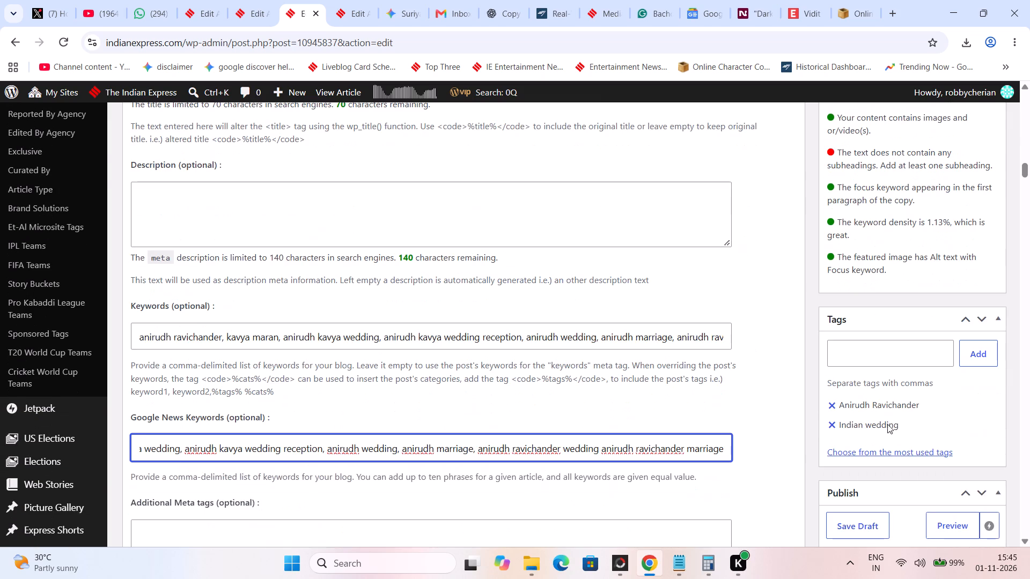
click(834, 429)
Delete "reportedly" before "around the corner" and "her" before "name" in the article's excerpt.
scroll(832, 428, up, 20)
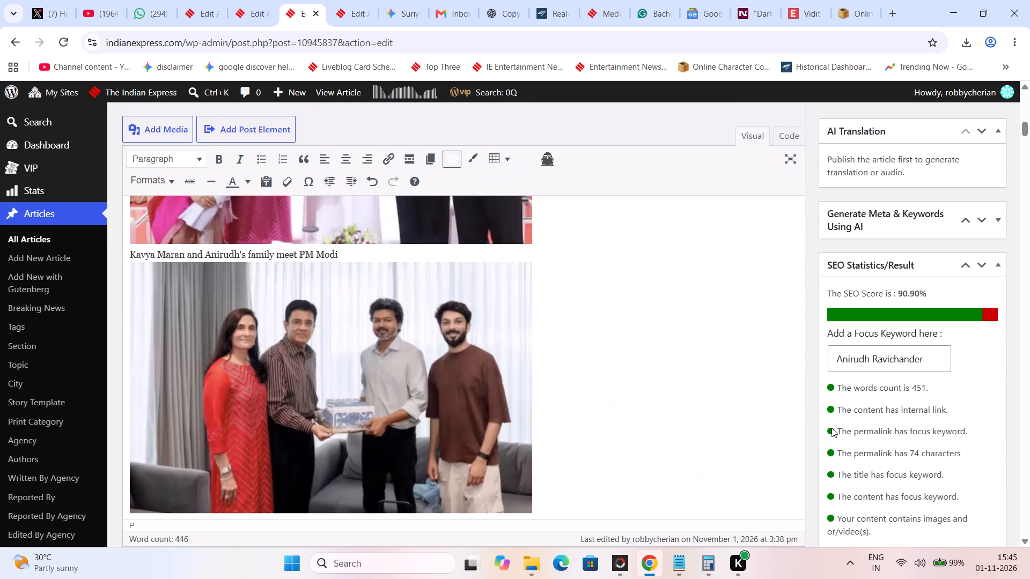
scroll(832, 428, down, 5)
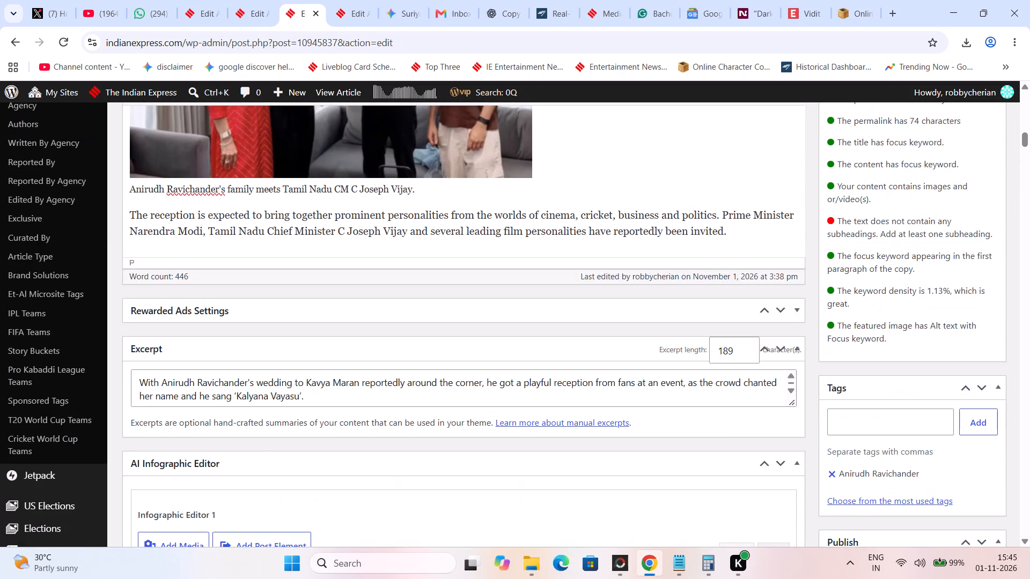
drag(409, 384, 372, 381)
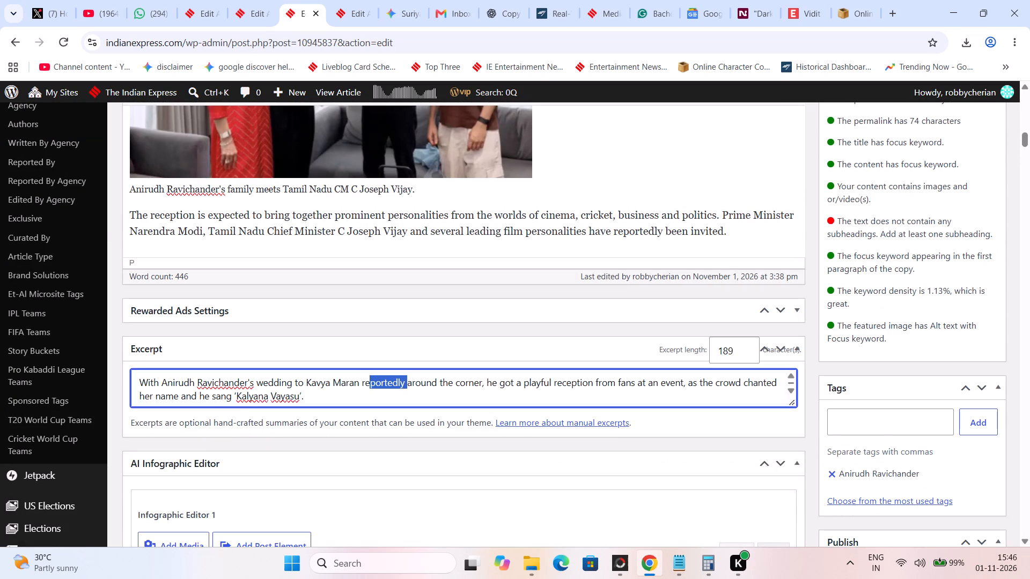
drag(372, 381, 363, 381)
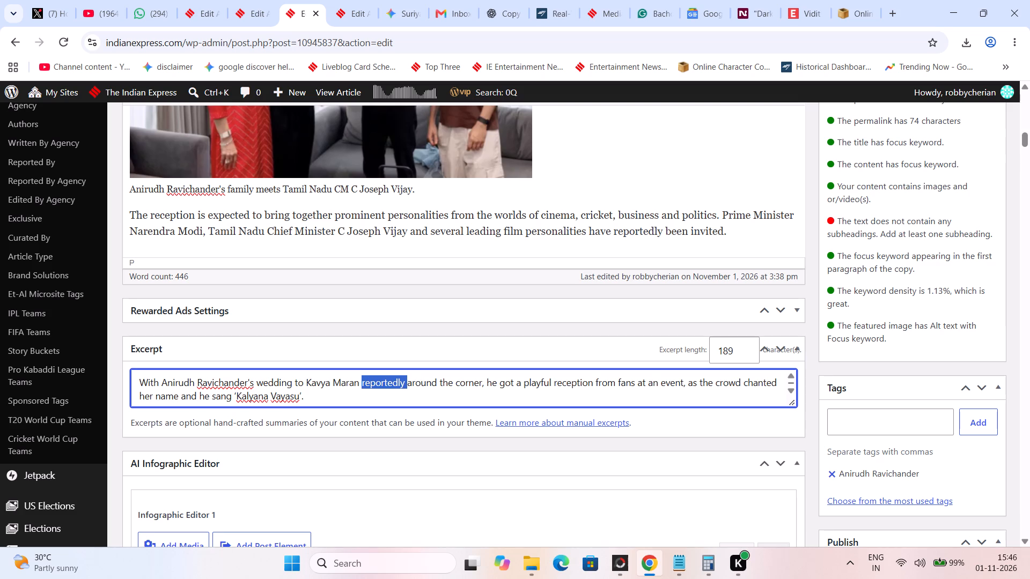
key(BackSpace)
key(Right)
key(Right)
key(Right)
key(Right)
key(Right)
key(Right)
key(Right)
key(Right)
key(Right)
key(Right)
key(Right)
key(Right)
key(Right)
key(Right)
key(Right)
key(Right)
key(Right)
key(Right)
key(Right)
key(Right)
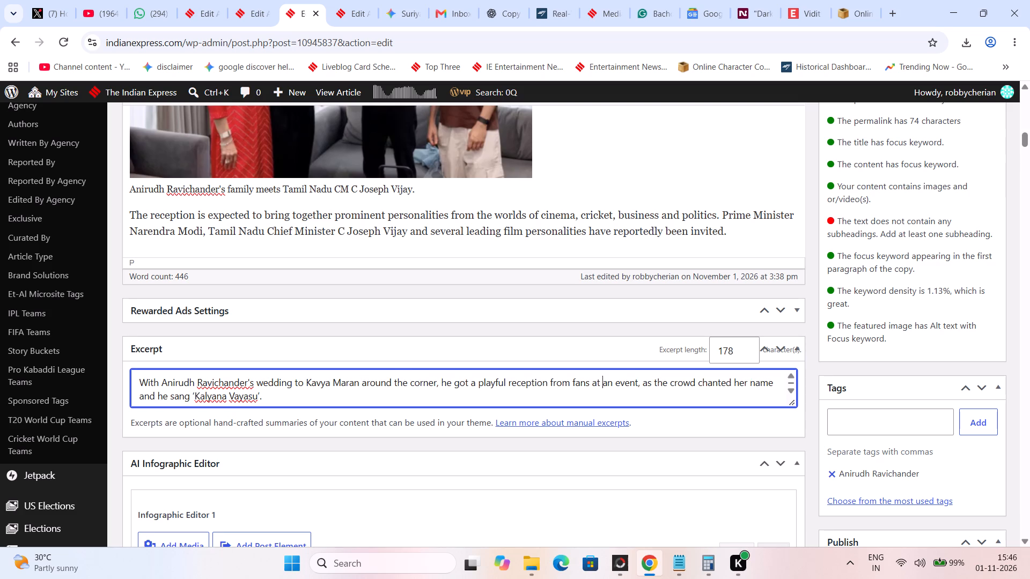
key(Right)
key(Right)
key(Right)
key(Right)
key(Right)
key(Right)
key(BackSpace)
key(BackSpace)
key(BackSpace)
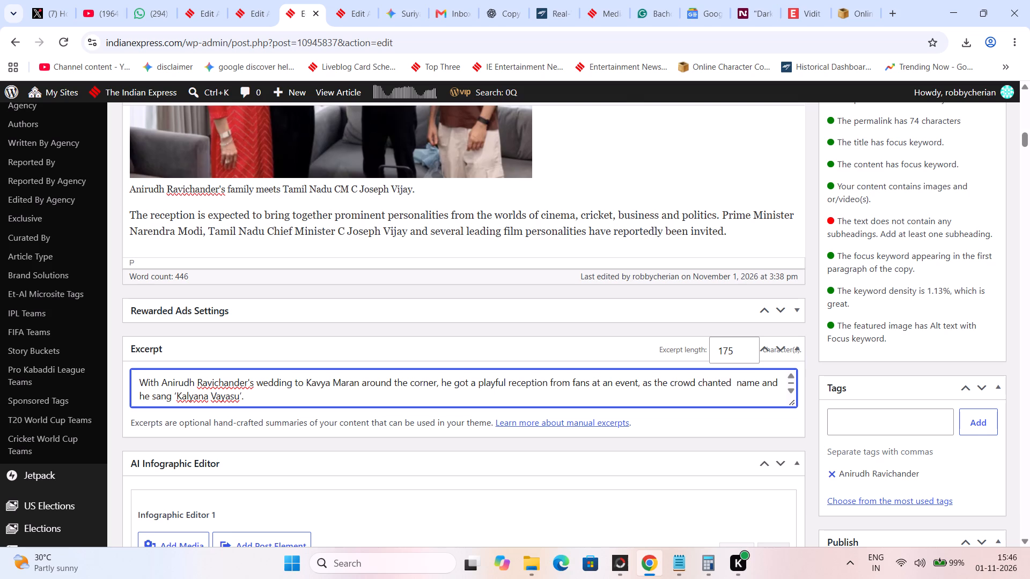
Replace the excerpt with a copy of the body paragraph about the couple's November wedding and Chennai reception.
scroll(437, 390, up, 14)
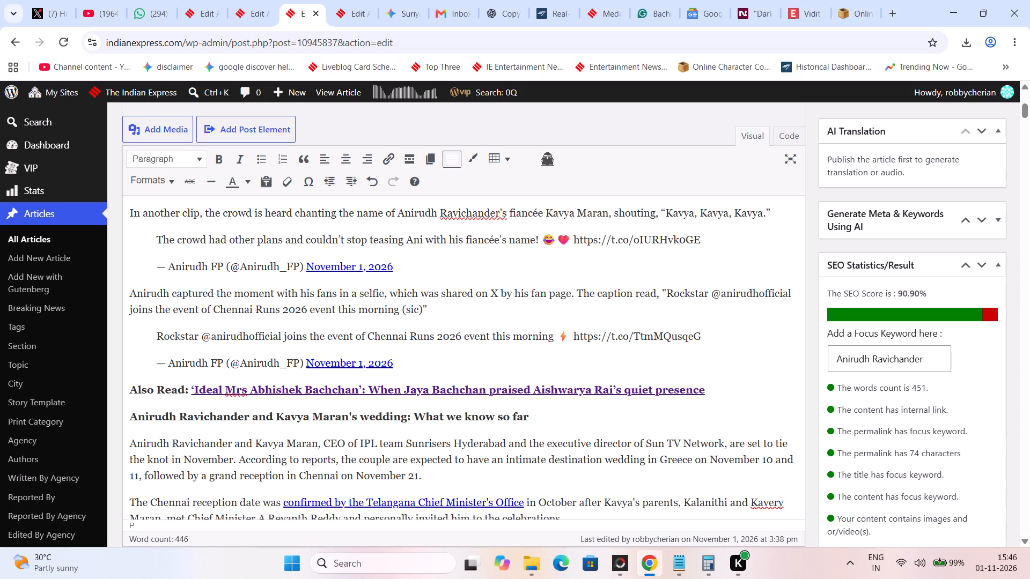
triple_click(418, 478)
key(ctrl+c)
scroll(418, 478, down, 16)
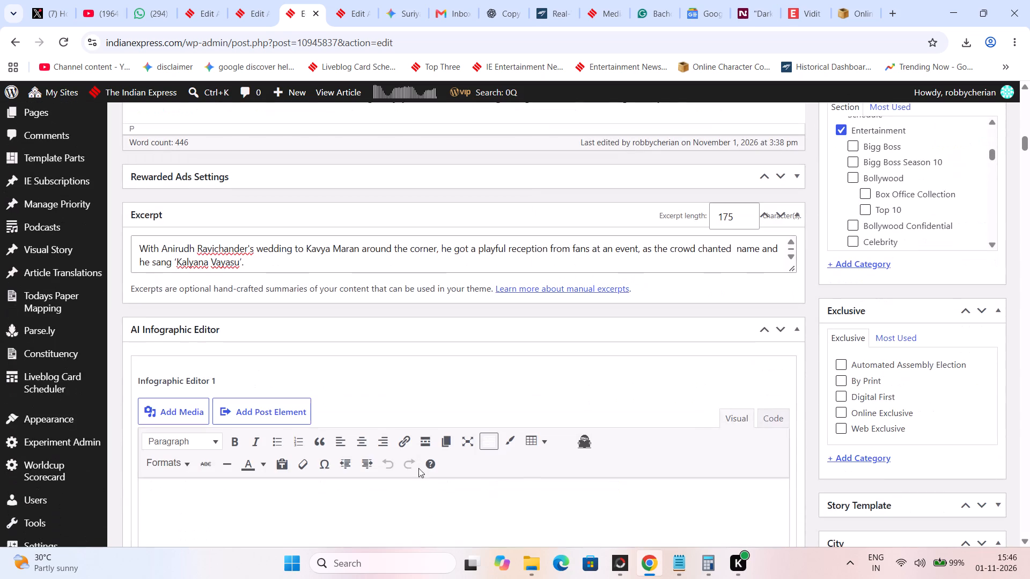
triple_click(207, 261)
key(ctrl+v)
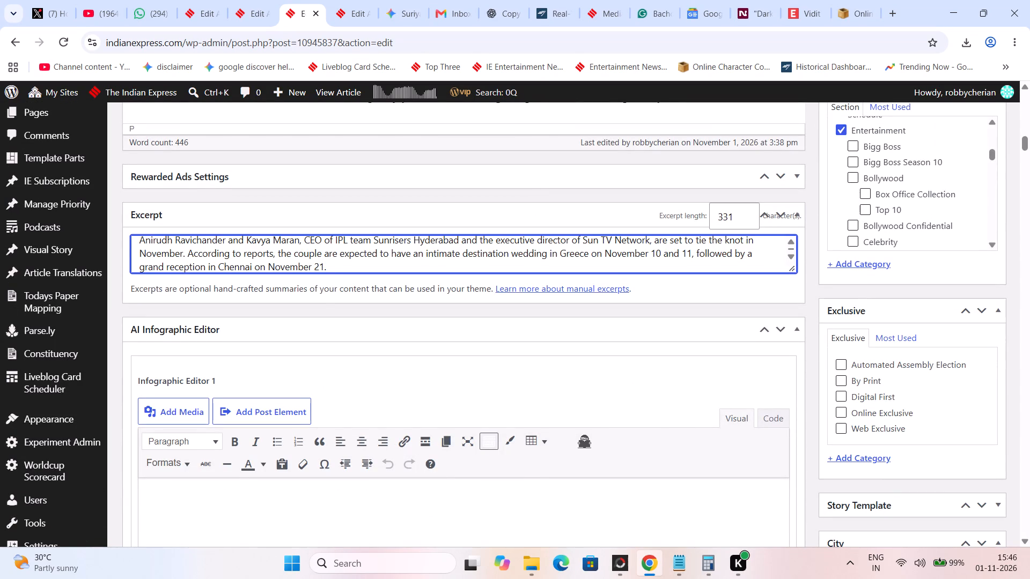
Cut Kavya Maran's job description and "According to reports," from the excerpt, starting the second sentence with "The couple".
drag(299, 243, 654, 244)
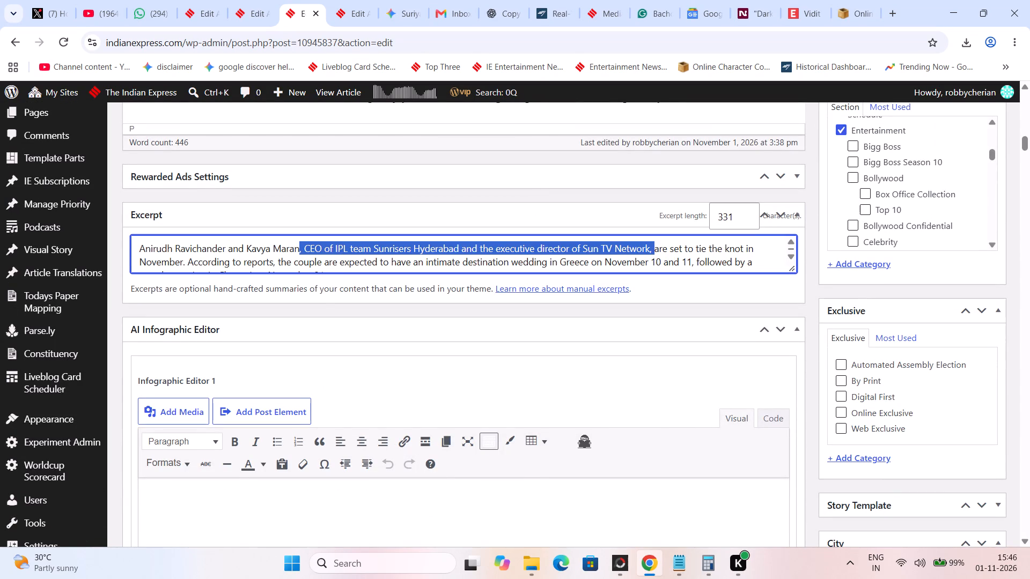
key(BackSpace)
key(space)
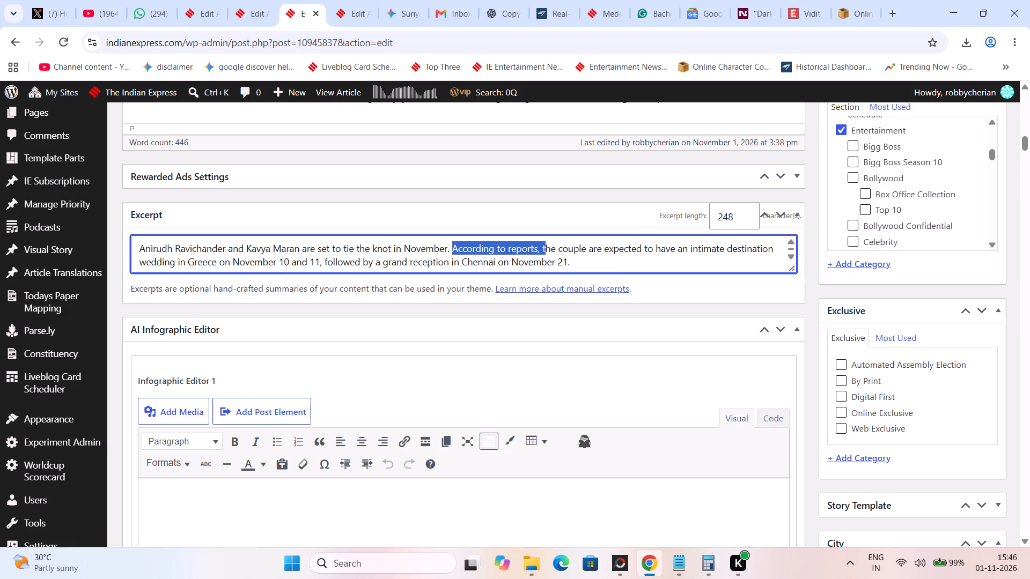
key(t)
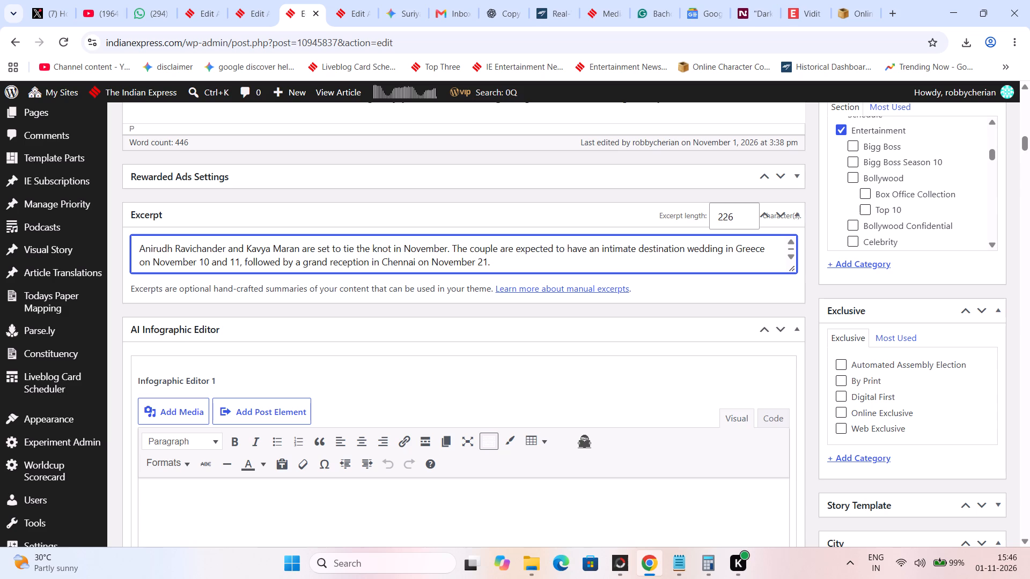
Remove "on November 10 and 11" and "on November 21" from the excerpt so it ends with "a grand reception in Chennai.".
drag(238, 266, 134, 268)
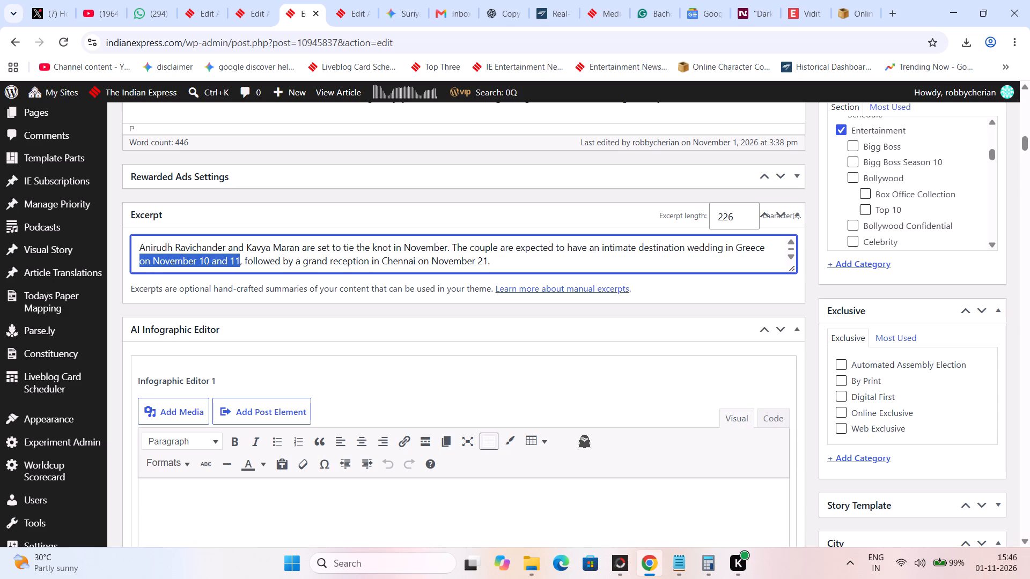
key(BackSpace)
key(BackSpace)
key(Down)
key(Left)
key(BackSpace)
key(BackSpace)
key(BackSpace)
key(BackSpace)
key(BackSpace)
key(BackSpace)
key(BackSpace)
key(BackSpace)
key(BackSpace)
key(BackSpace)
key(BackSpace)
key(BackSpace)
key(BackSpace)
key(BackSpace)
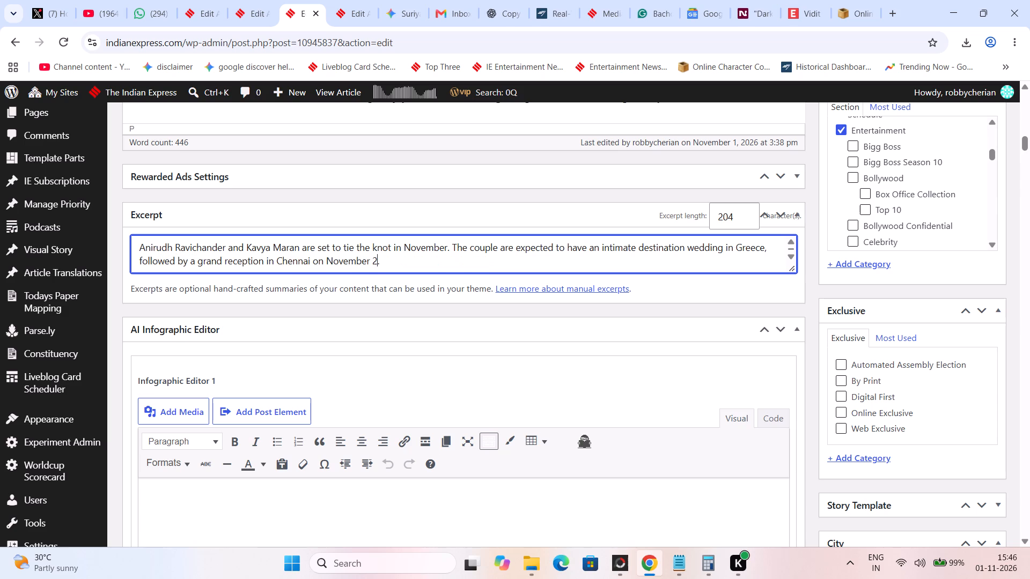
key(BackSpace)
Replace "in November" with "this month" in the first sentence of the article's excerpt.
drag(447, 253, 393, 247)
text(TH)
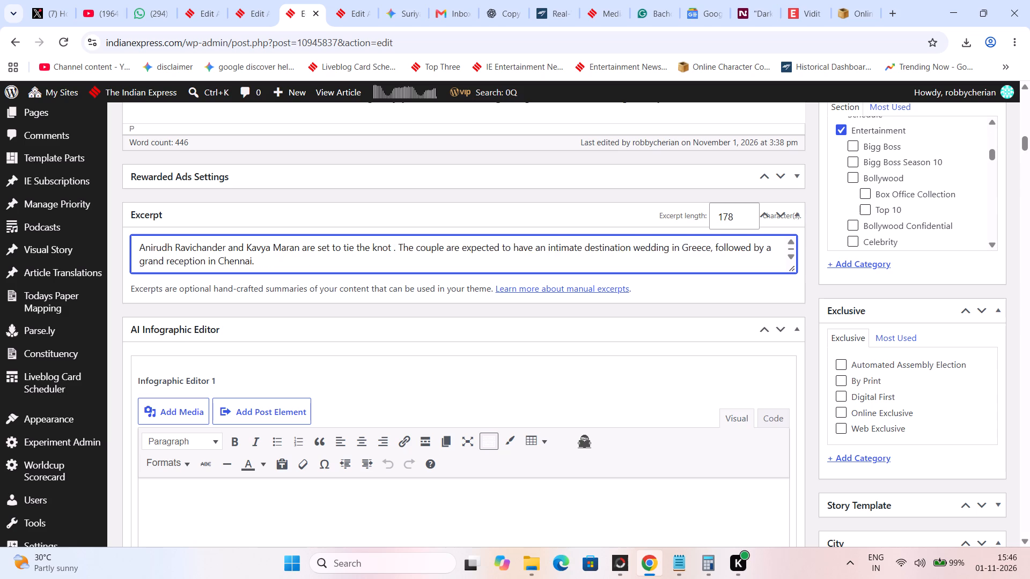
text(this m)
text(onth)
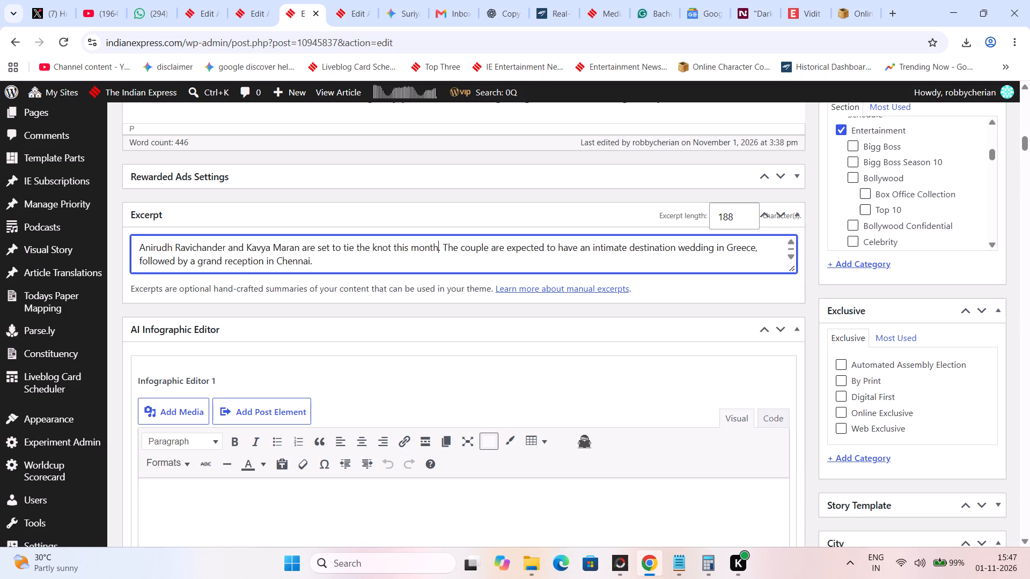
Replace "are expected to" with "will" in the excerpt's second sentence so it reads "The couple will have".
click(496, 265)
drag(489, 254, 543, 247)
click(548, 252)
drag(553, 247, 491, 242)
key(w)
key(Delete)
text(ill)
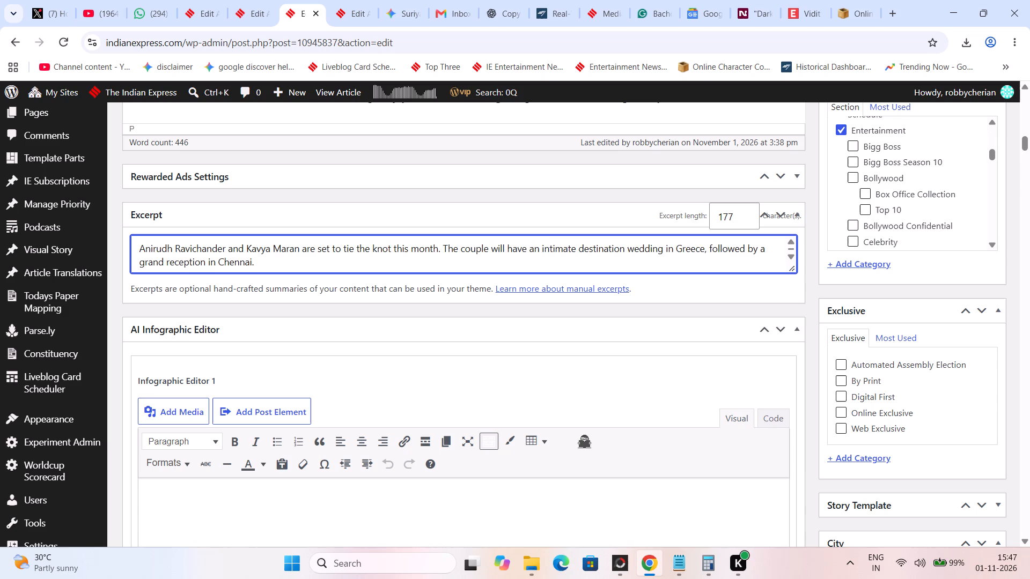
Open the featured image's details and delete "reportedly" from its image caption.
triple_click(1029, 337)
triple_click(1029, 337)
double_click(1029, 337)
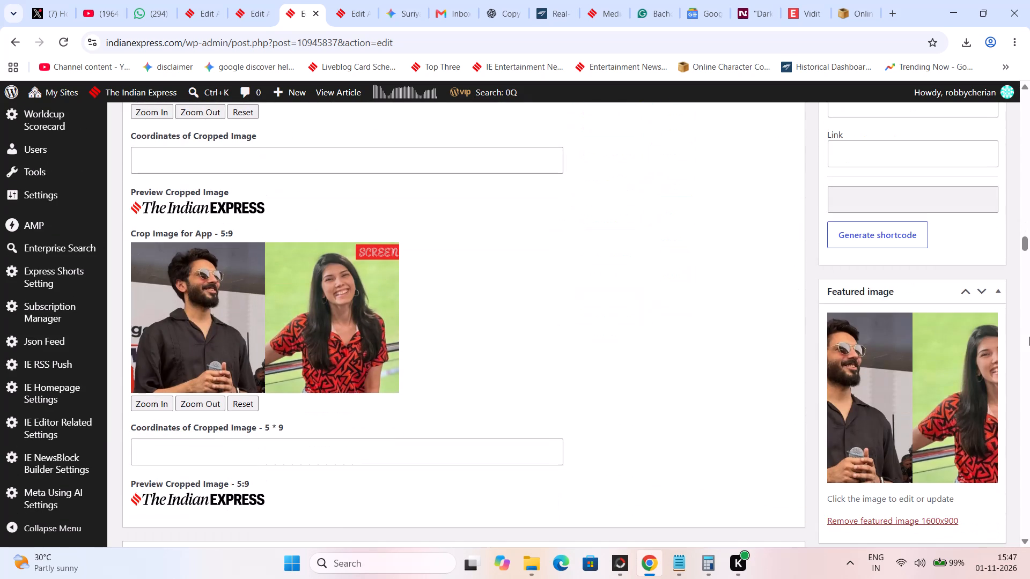
click(954, 328)
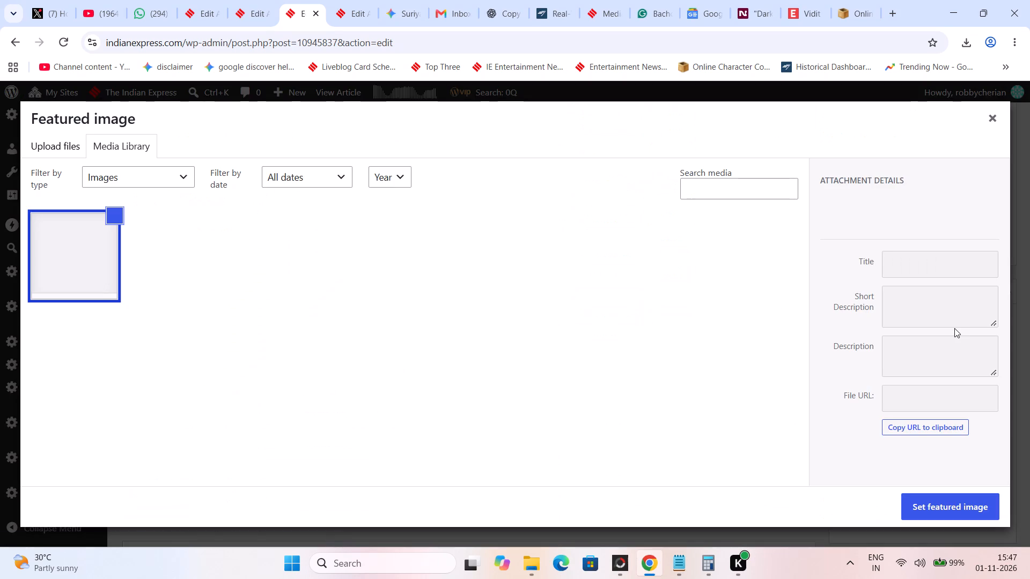
scroll(942, 378, down, 3)
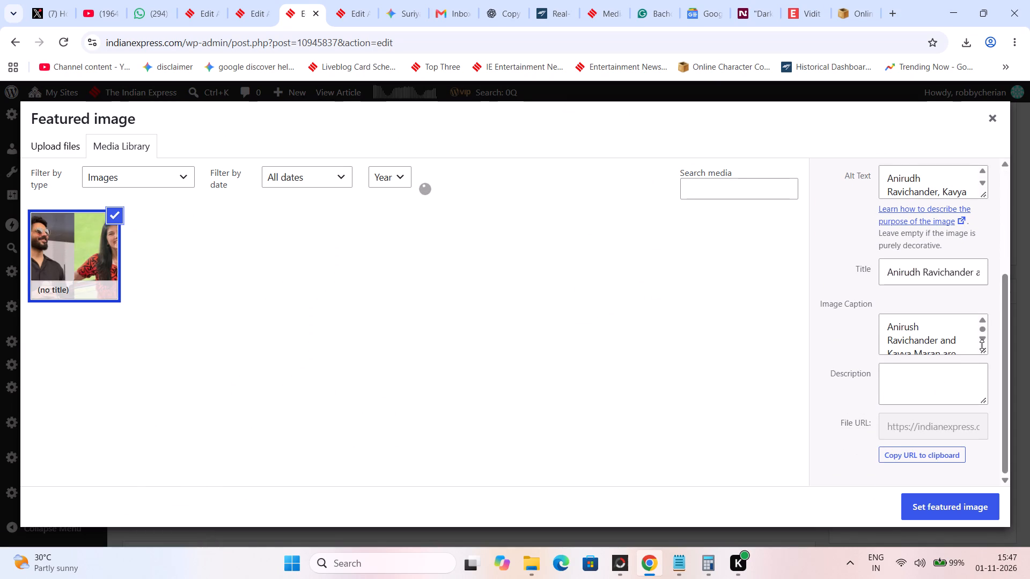
drag(983, 345, 994, 461)
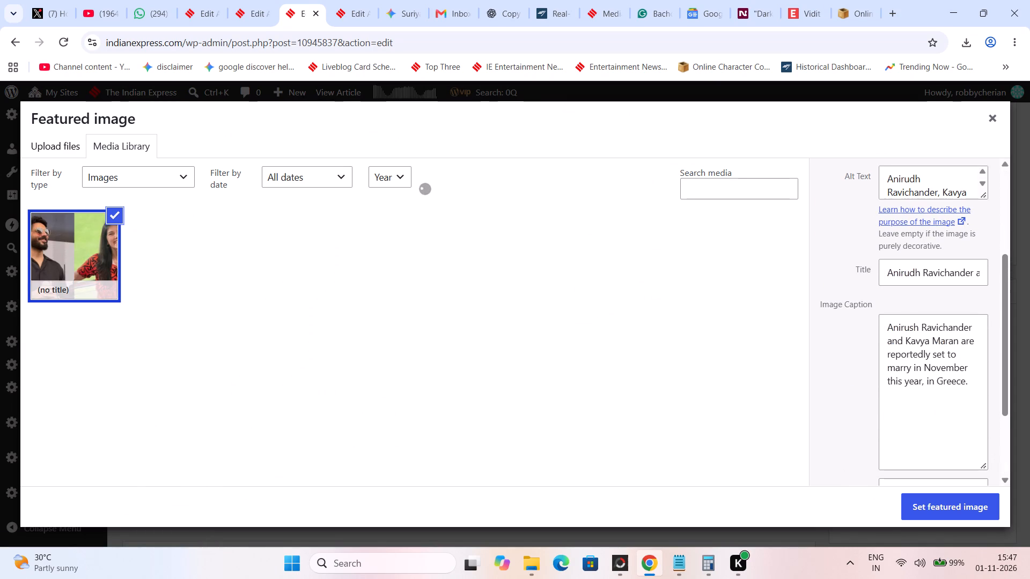
drag(932, 354, 872, 353)
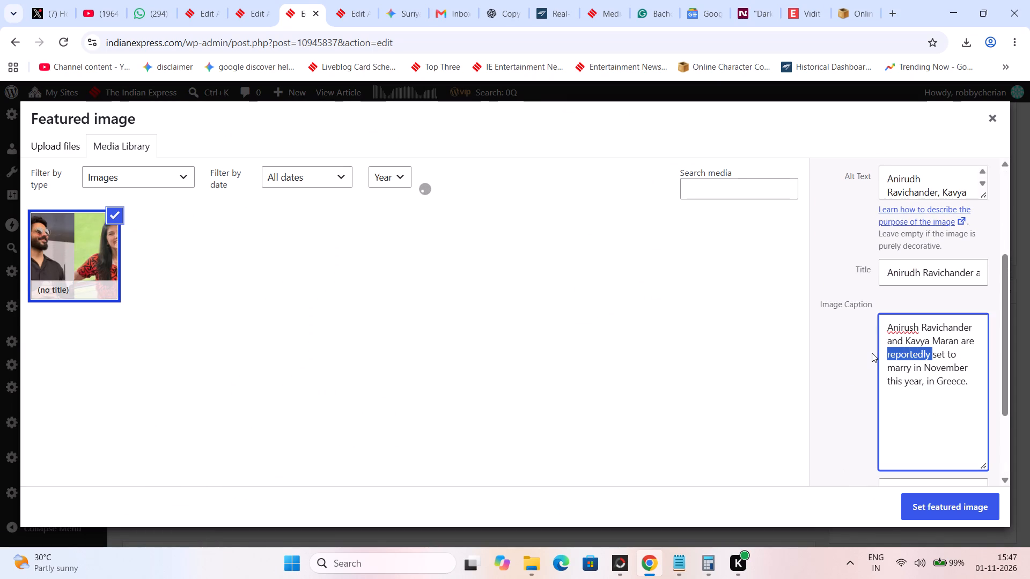
key(BackSpace)
Replace "November this year," with "this month" in the featured image's caption, before "in Greece".
key(Down)
key(Down)
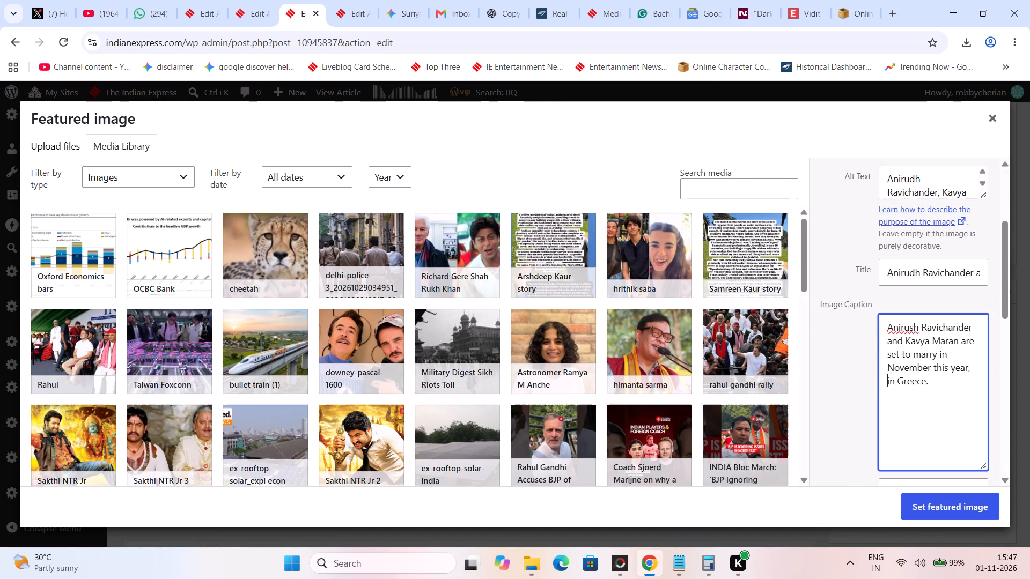
key(Right)
key(Up)
key(Right)
key(Right)
key(Right)
key(Right)
key(Right)
key(Right)
key(Right)
key(Right)
key(Right)
key(Right)
key(Right)
key(Right)
key(Right)
key(Right)
key(Right)
key(Right)
key(Right)
key(Right)
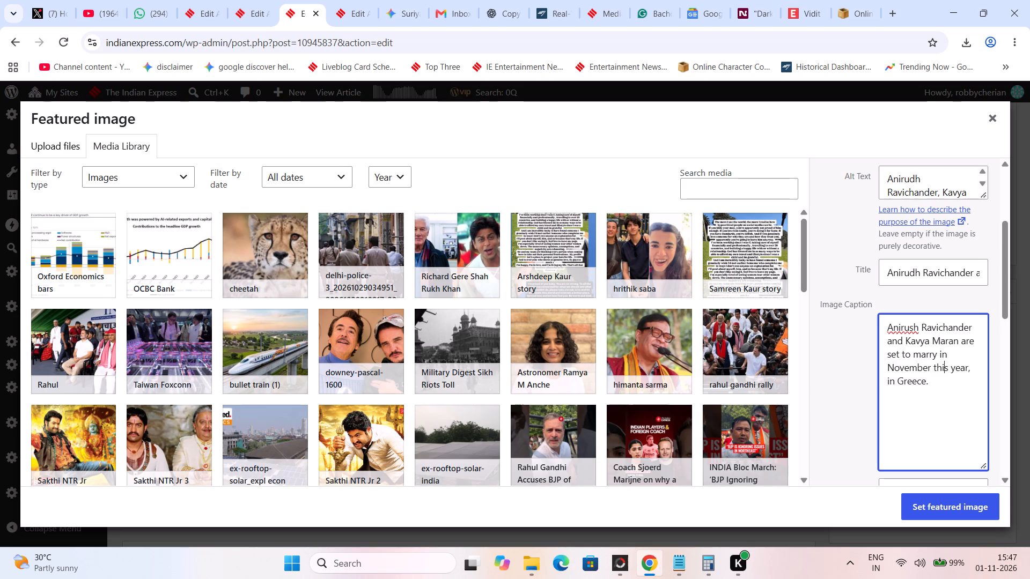
key(Right)
key(BackSpace)
key(BackSpace)
key(BackSpace)
key(BackSpace)
key(BackSpace)
key(BackSpace)
key(BackSpace)
key(BackSpace)
key(BackSpace)
key(BackSpace)
key(BackSpace)
key(BackSpace)
key(BackSpace)
key(BackSpace)
key(BackSpace)
key(BackSpace)
key(BackSpace)
key(BackSpace)
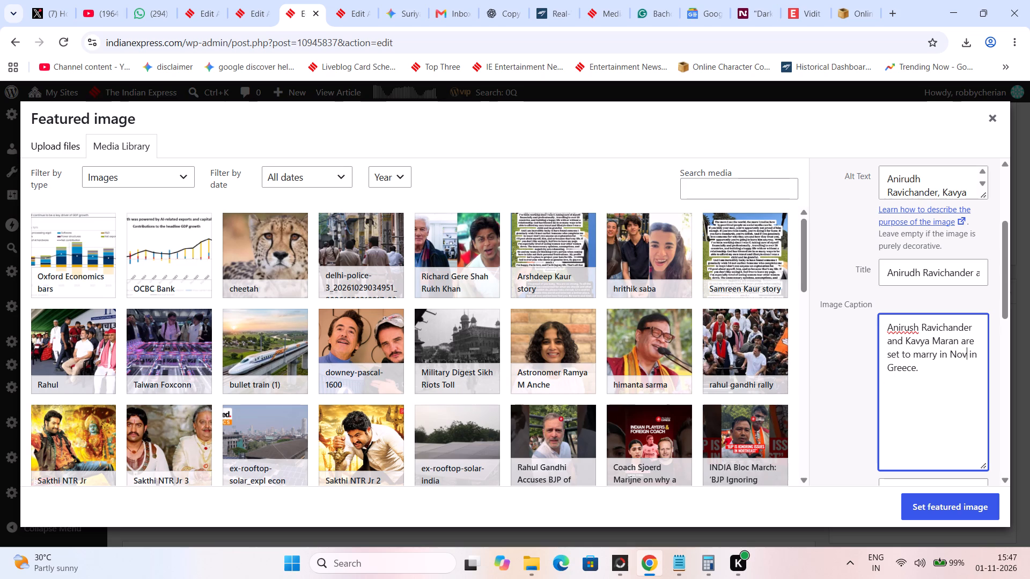
key(BackSpace)
key(BackSpace)
key(space)
text(this month)
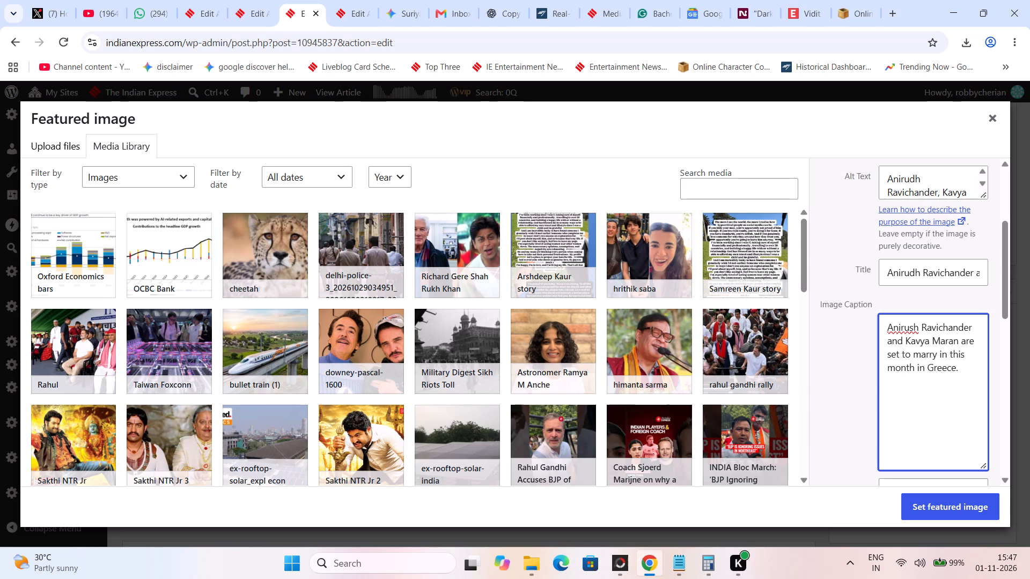
Correct the misspelt "Anirush" to "Anirudh" in the image caption and set the featured image.
right_click(898, 328)
click(836, 46)
click(930, 511)
Reopen the featured image, delete the stray "in" before "this month" in its caption, and set the image again.
click(921, 415)
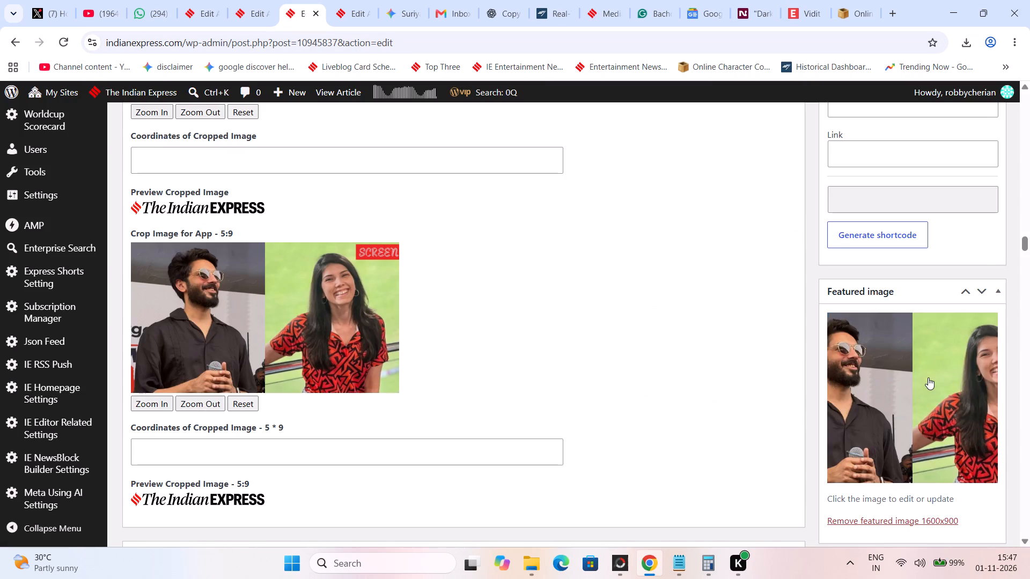
scroll(939, 375, down, 3)
scroll(950, 311, down, 3)
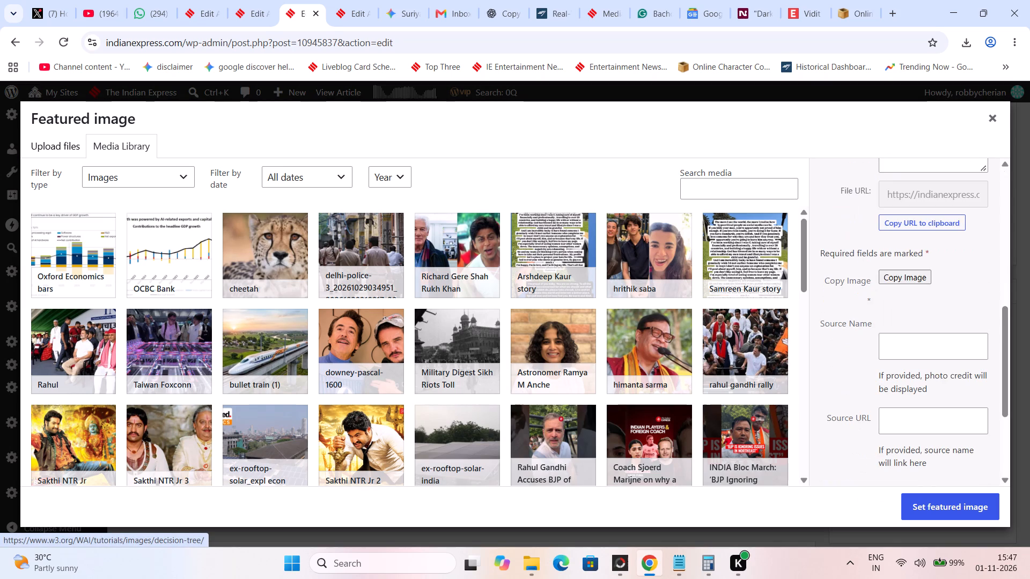
scroll(937, 295, up, 2)
scroll(927, 239, down, 3)
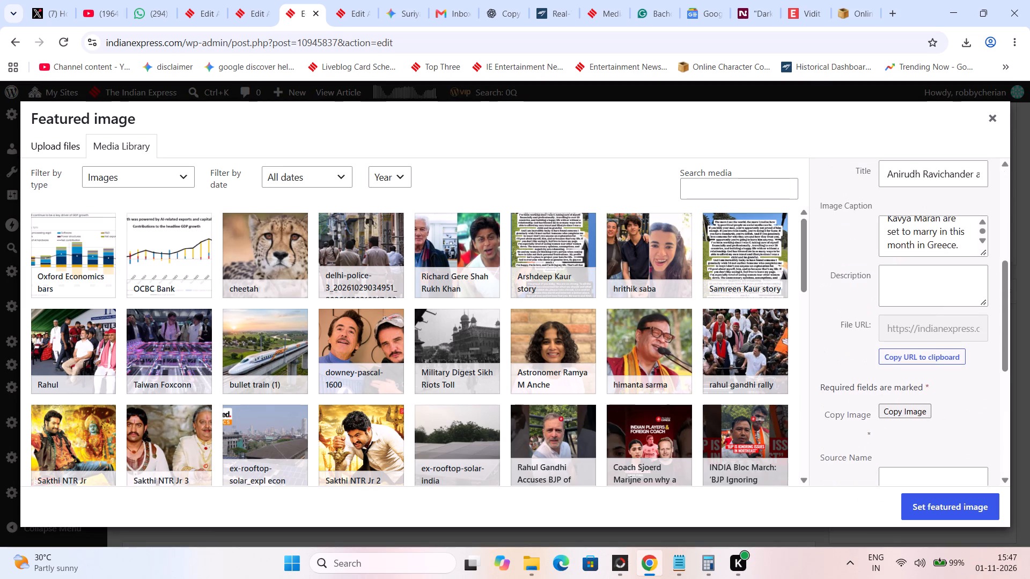
drag(943, 232, 950, 232)
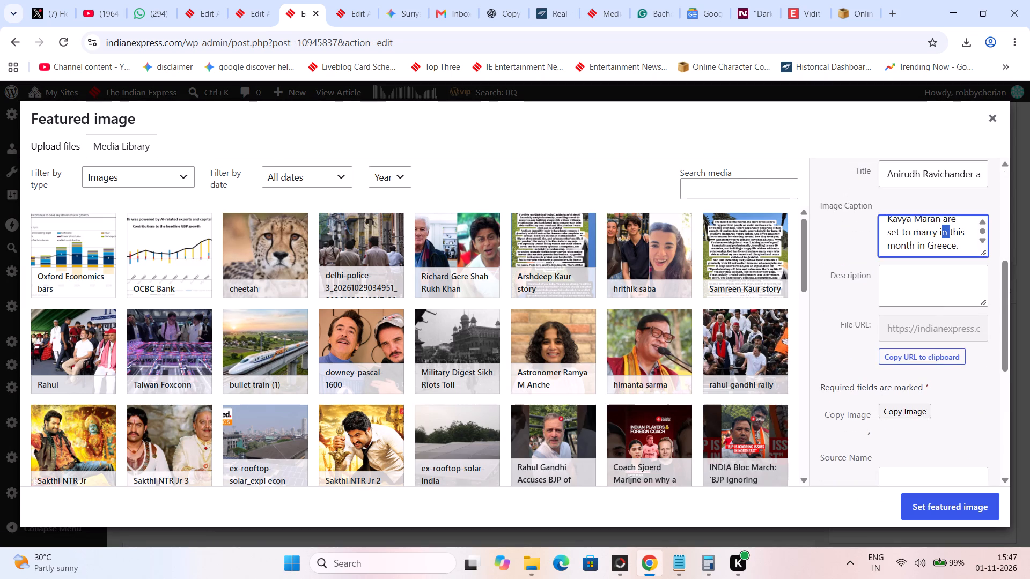
key(BackSpace)
key(BackSpace)
click(930, 510)
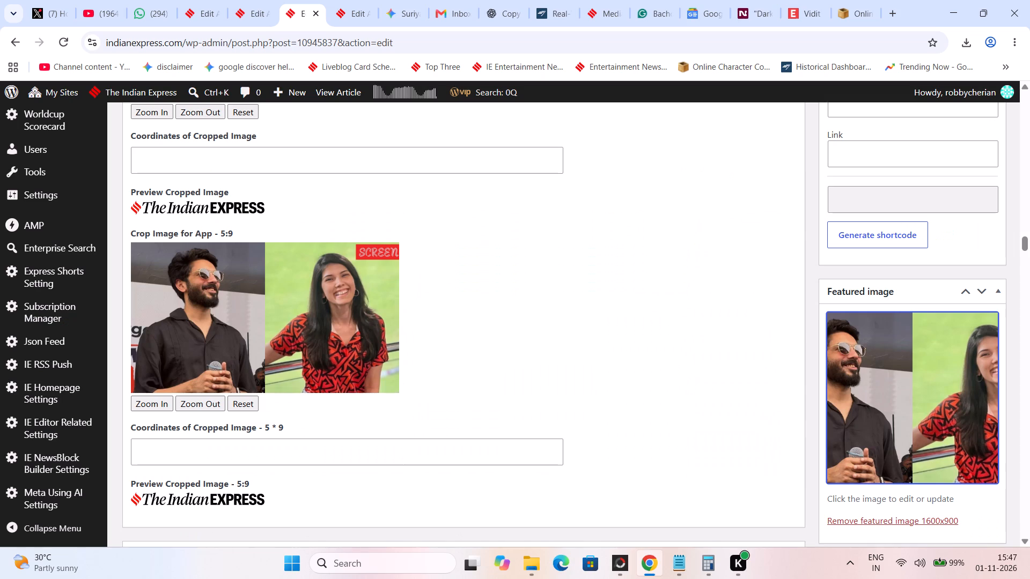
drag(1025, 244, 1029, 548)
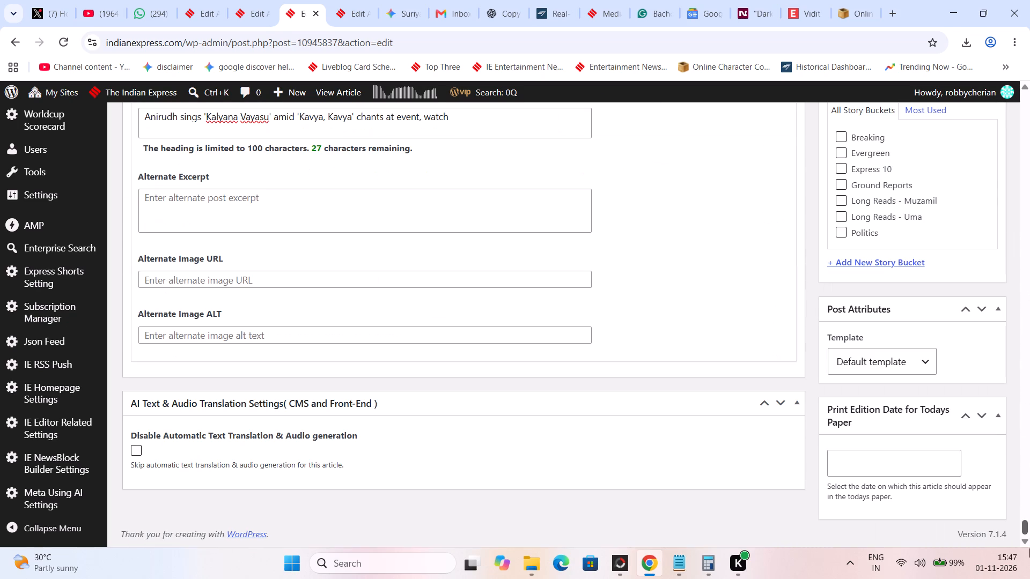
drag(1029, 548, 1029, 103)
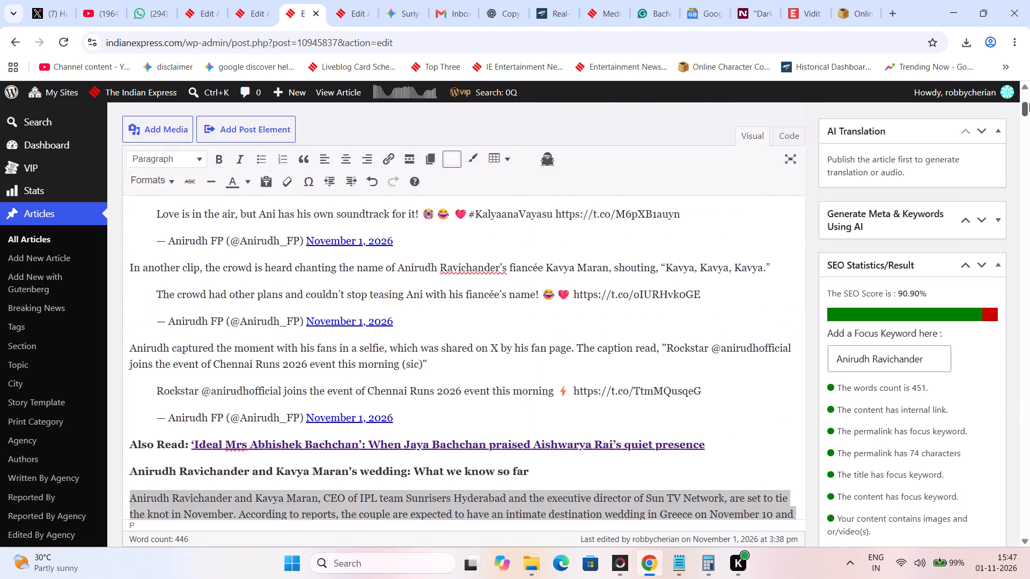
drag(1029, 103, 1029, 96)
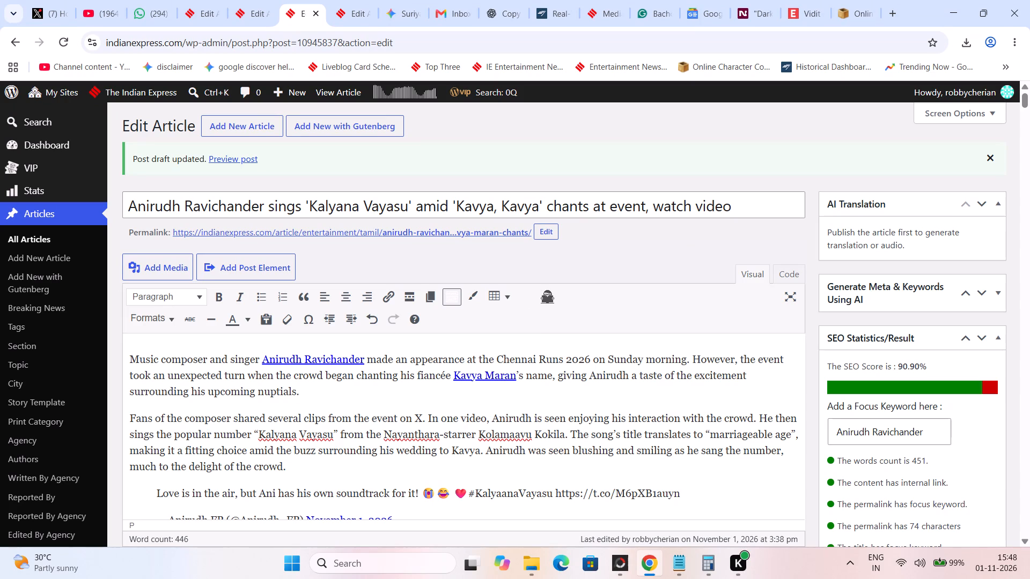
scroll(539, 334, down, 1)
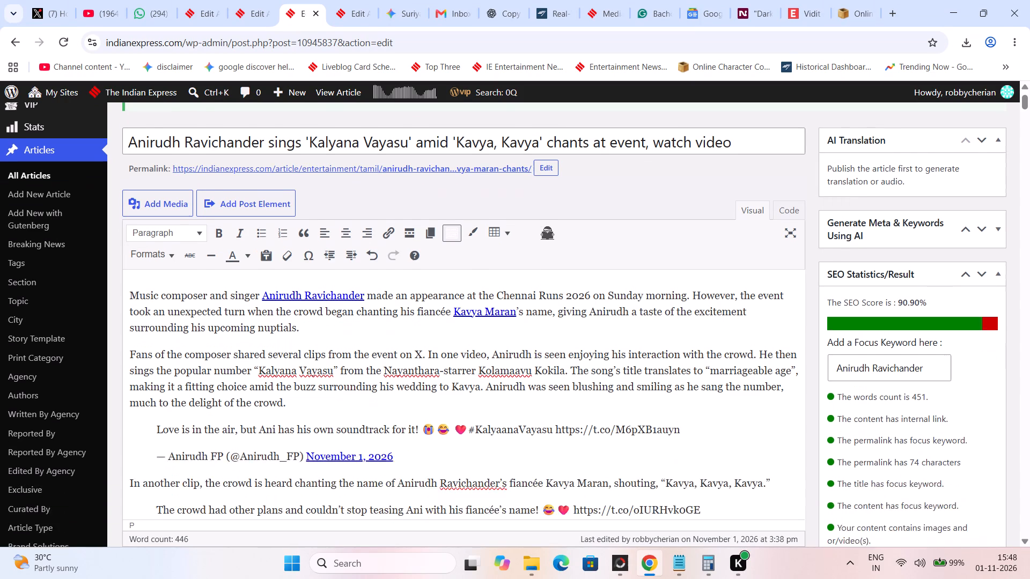
scroll(539, 334, down, 1)
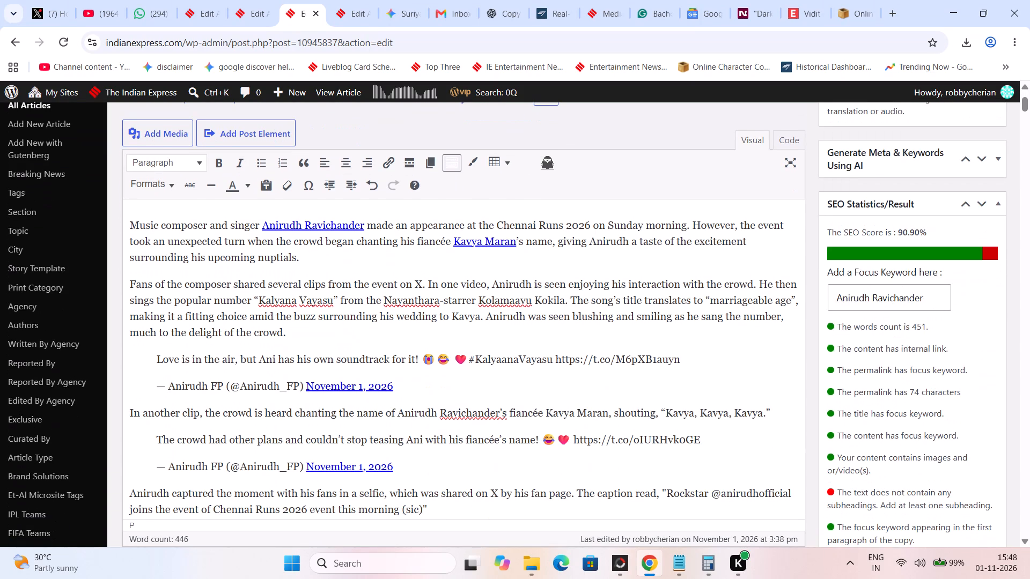
scroll(554, 326, down, 1)
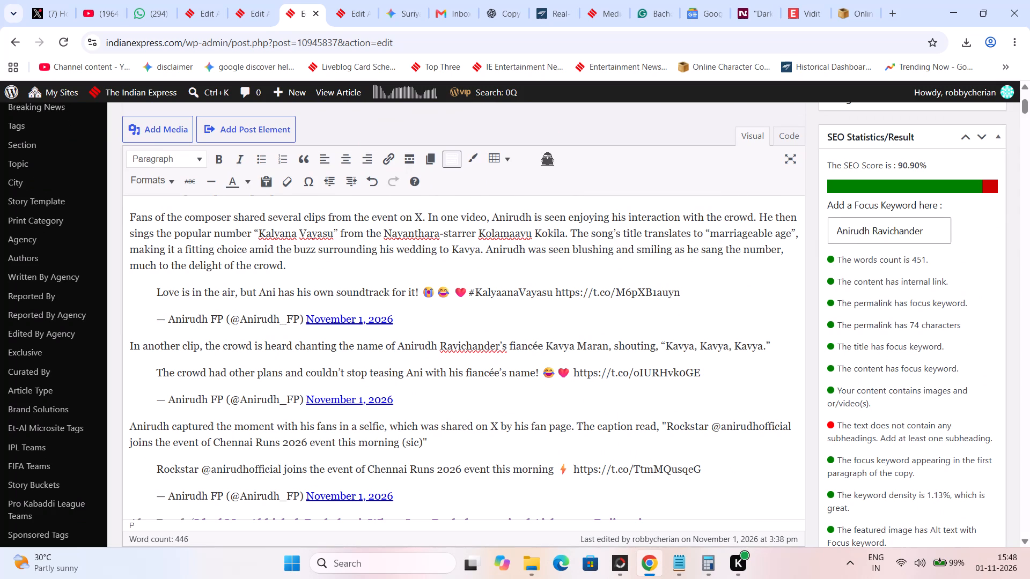
scroll(554, 326, down, 2)
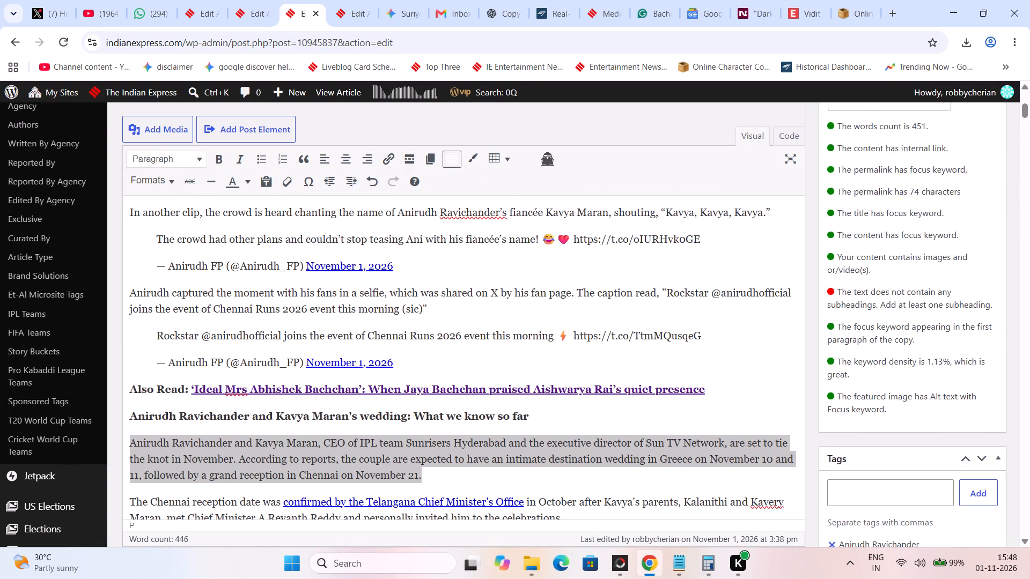
scroll(554, 326, down, 1)
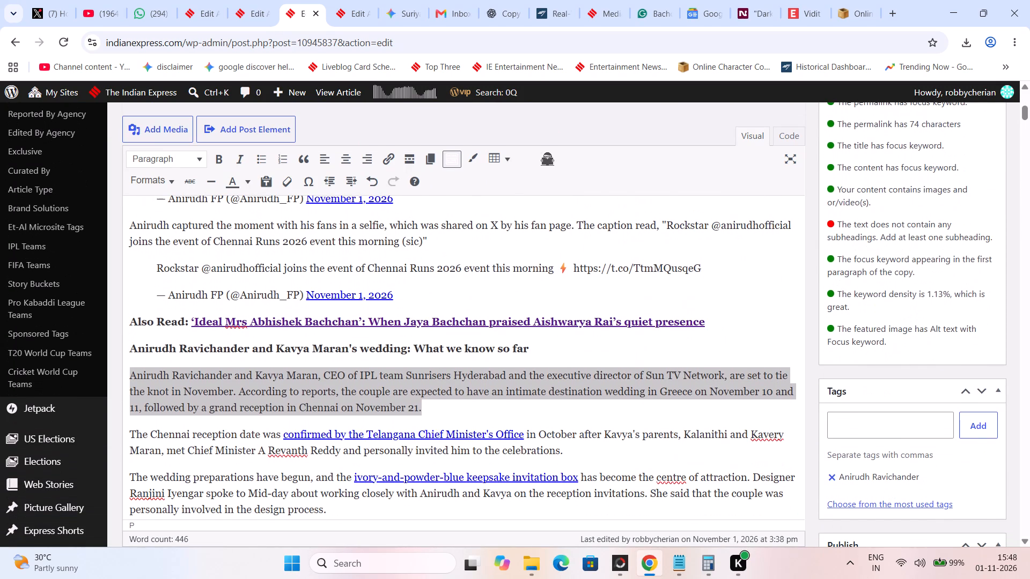
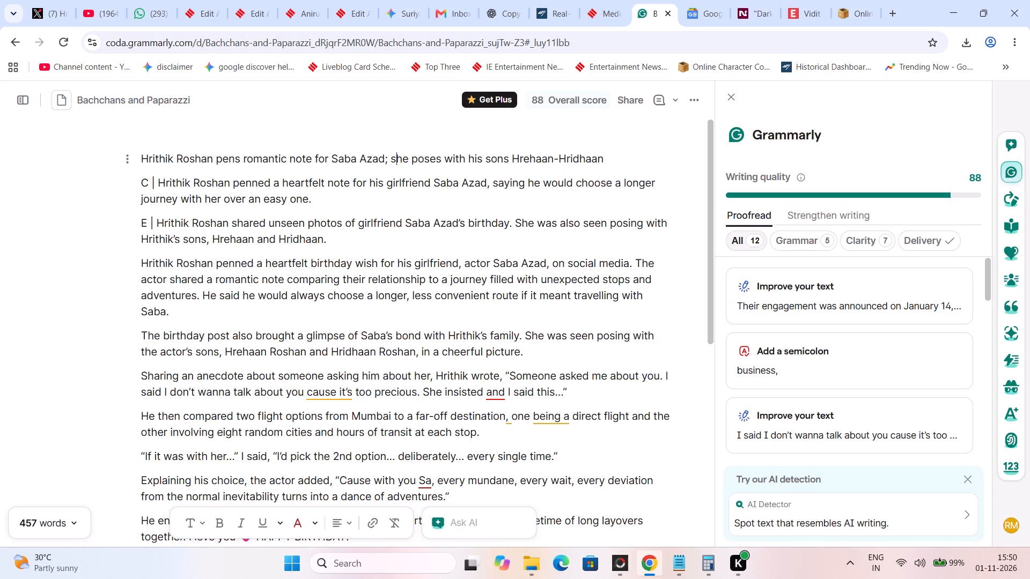
Replace "romantic" with "heart" in the Hrithik Roshan and Saba Azad story's headline, before "note".
drag(245, 157, 282, 158)
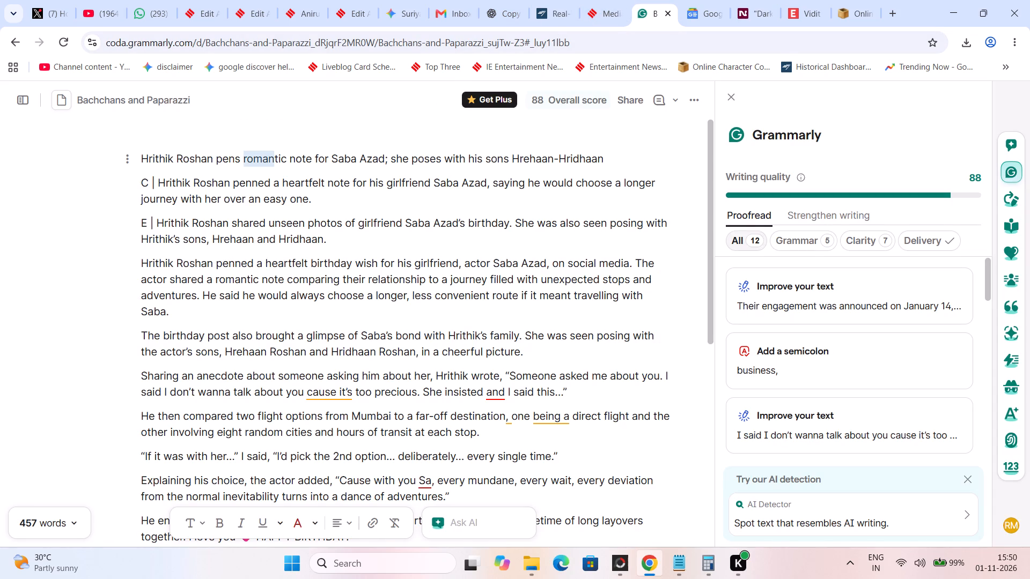
drag(282, 158, 288, 160)
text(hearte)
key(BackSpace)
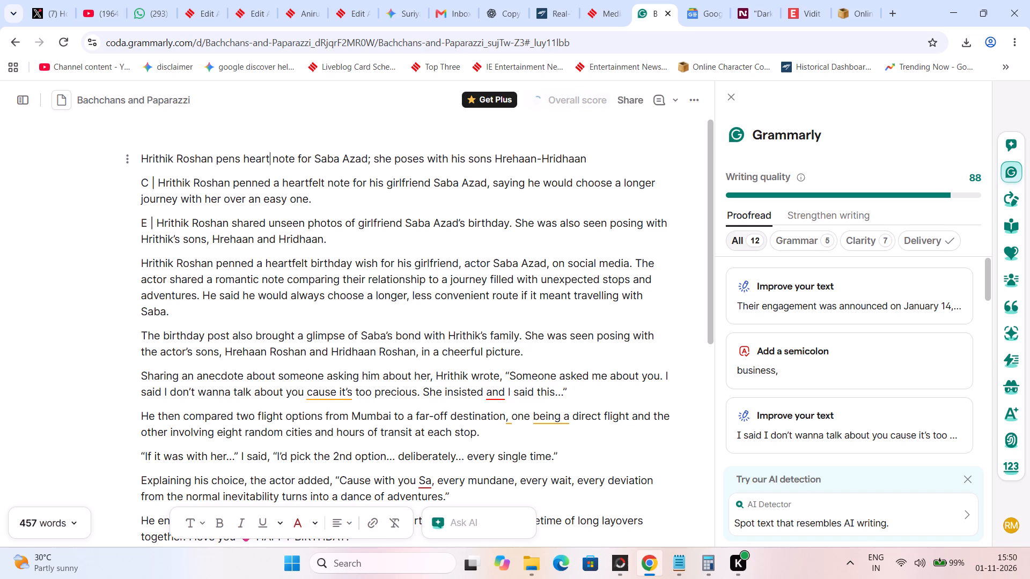
Complete the word "heartfelt" before "note" in the Hrithik Roshan article's headline.
text(left)
key(BackSpace)
key(BackSpace)
key(BackSpace)
key(BackSpace)
text(felt)
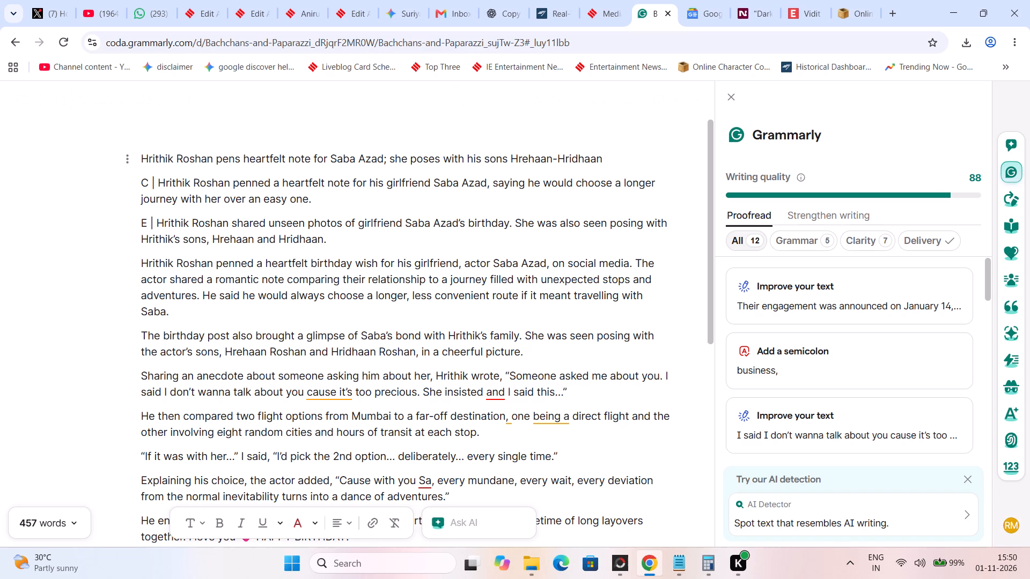
Replace the caption line's ending after "Saba Azad" with "on her birthday.".
drag(477, 204, 483, 190)
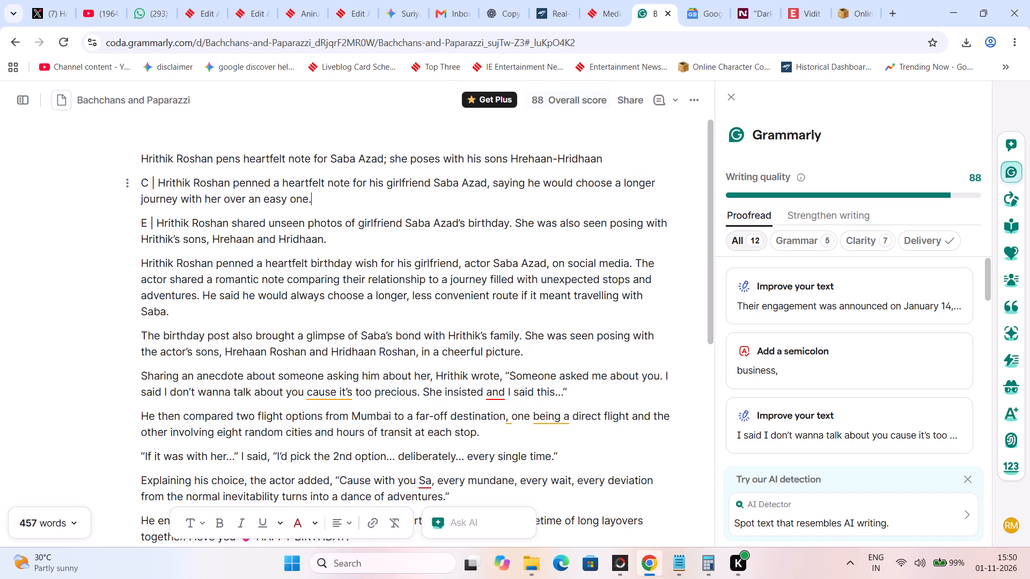
drag(483, 190, 485, 187)
key(space)
text(on her birthday)
key(period)
Change the verb after "Hrithik Roshan" in the excerpt line to the present tense "shares".
key(Right)
key(Right)
key(Right)
key(Right)
key(Right)
key(Right)
key(Right)
key(Right)
key(Right)
key(Right)
key(Right)
key(Right)
key(Right)
key(Right)
key(Right)
key(Right)
key(Right)
key(Right)
key(Right)
key(Right)
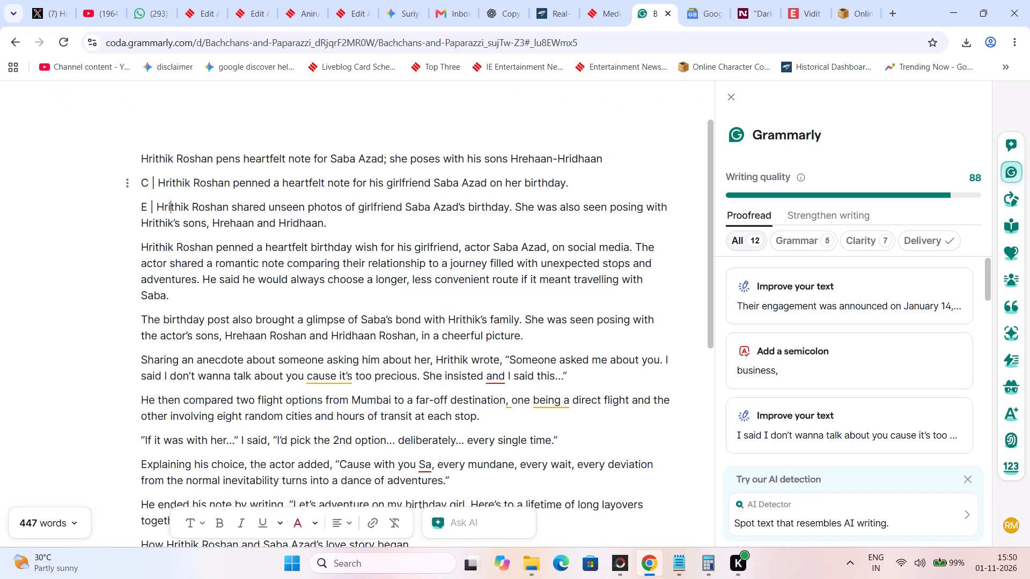
key(Left)
key(Left)
key(Left)
key(Left)
key(Left)
key(Left)
key(Left)
key(Left)
key(Left)
key(Left)
key(Left)
key(Left)
key(Left)
key(Left)
key(Left)
key(Left)
key(Right)
key(BackSpace)
key(s)
Shorten the excerpt line to end at "Saba Azad.", deleting the birthday mention and the sentence about posing with Hrithik's sons.
key(Down)
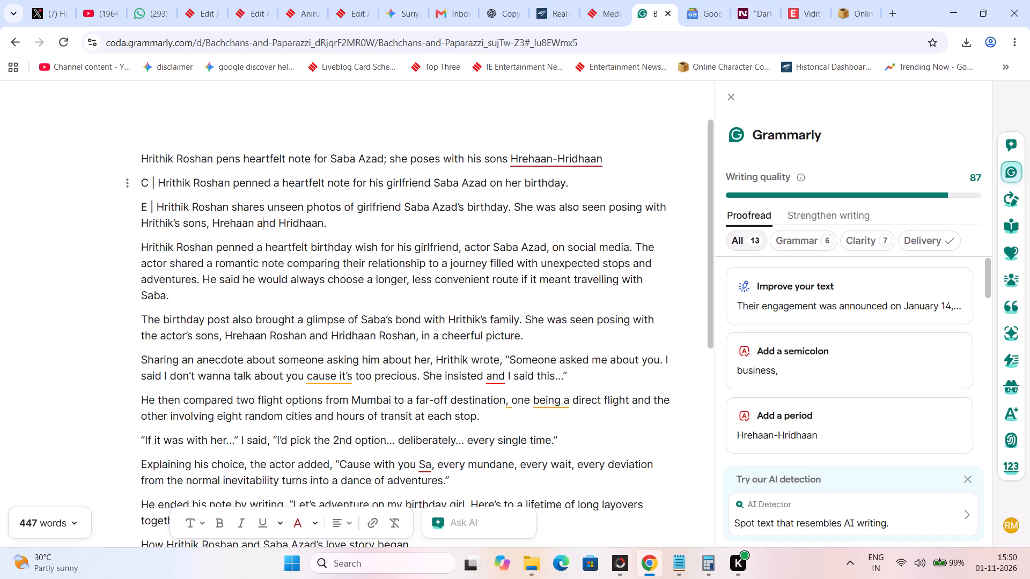
key(Left)
key(Down)
key(Left)
key(Left)
key(Up)
key(Down)
key(Left)
key(Left)
key(Left)
key(Left)
key(Left)
key(Left)
key(Left)
key(Left)
key(Left)
key(Left)
key(Left)
key(Left)
key(Left)
key(Left)
key(Left)
key(Left)
key(Left)
key(Left)
key(Left)
key(Left)
key(Right)
key(Right)
key(Right)
key(Right)
key(Right)
key(Right)
key(Right)
key(Right)
key(Right)
key(Right)
key(Right)
key(Right)
key(Right)
key(Left)
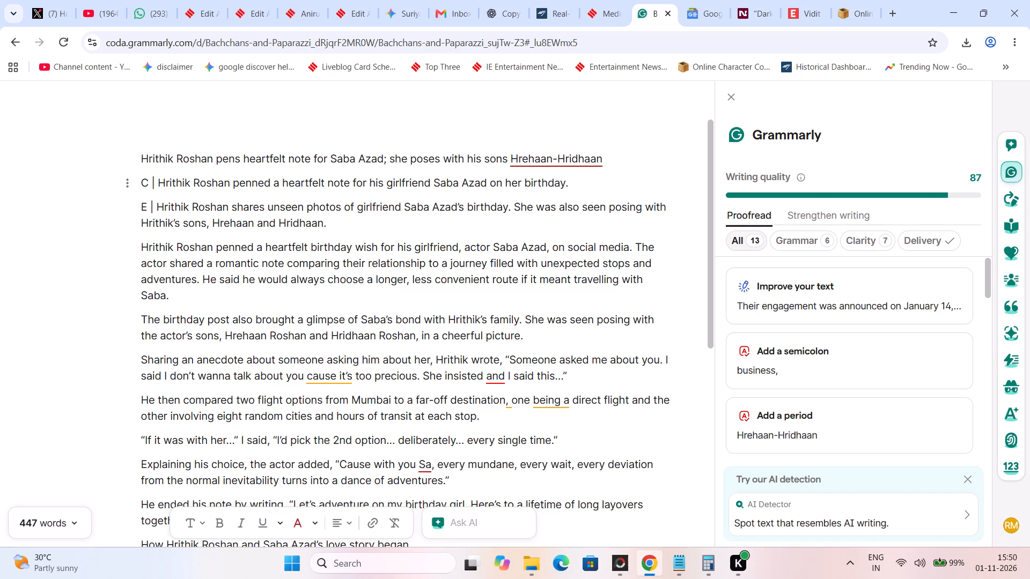
key(BackSpace)
key(BackSpace)
key(BackSpace)
key(BackSpace)
key(BackSpace)
key(BackSpace)
key(BackSpace)
key(BackSpace)
key(BackSpace)
key(BackSpace)
key(BackSpace)
key(BackSpace)
key(BackSpace)
key(BackSpace)
key(BackSpace)
key(BackSpace)
key(BackSpace)
key(BackSpace)
key(BackSpace)
key(BackSpace)
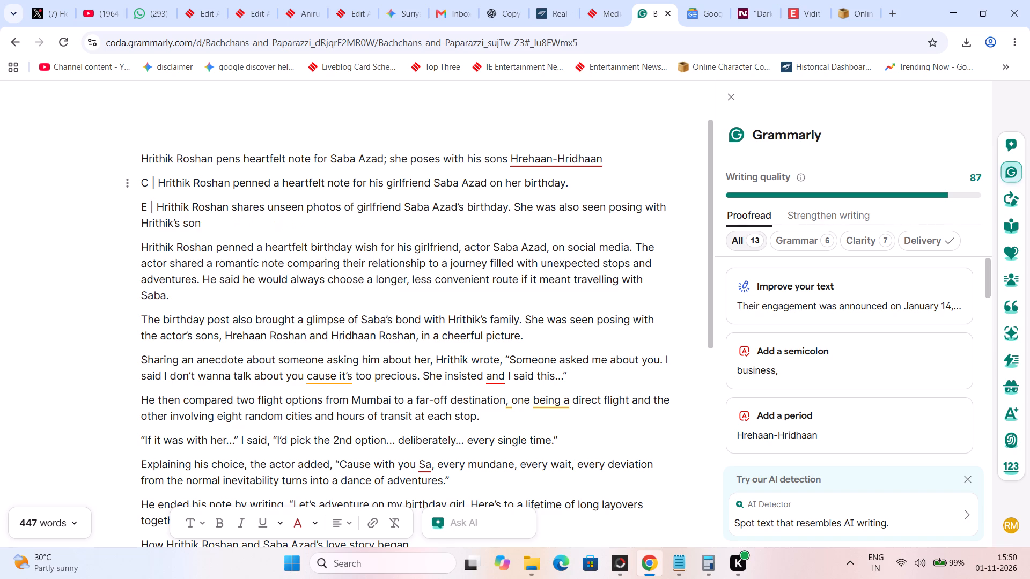
key(BackSpace)
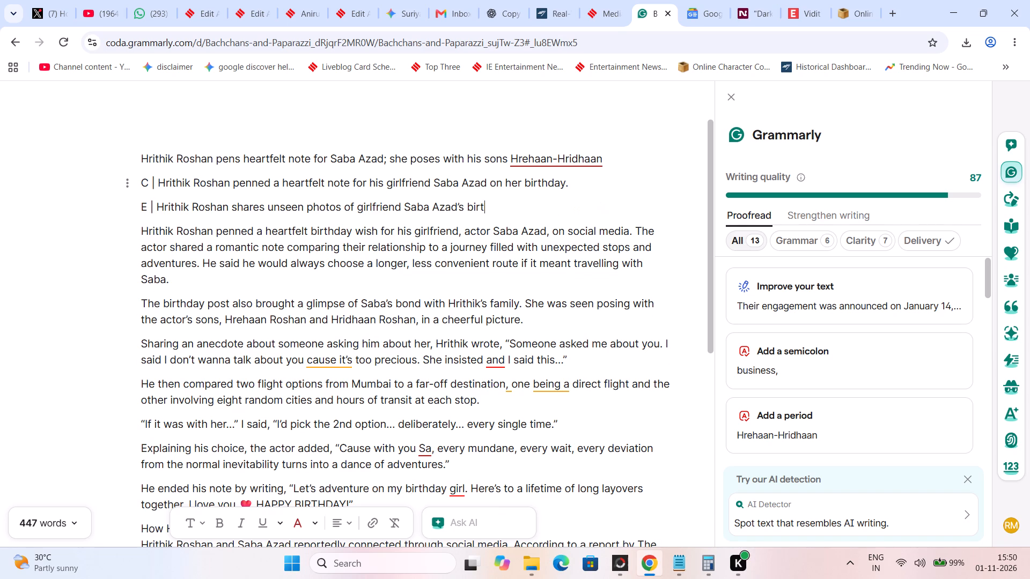
key(BackSpace)
key(BackSpace)
key(BackSpace)
key(BackSpace)
key(BackSpace)
key(BackSpace)
key(BackSpace)
key(period)
Insert "Bollywood actor" before "Hrithik Roshan" in the caption line.
key(Up)
key(Up)
key(Up)
key(Right)
key(Right)
key(Right)
key(Right)
key(Right)
key(Right)
key(Right)
key(Right)
key(Right)
key(Right)
key(Right)
key(Right)
key(Right)
key(Right)
key(Right)
key(Right)
key(Right)
key(Right)
key(Right)
key(Right)
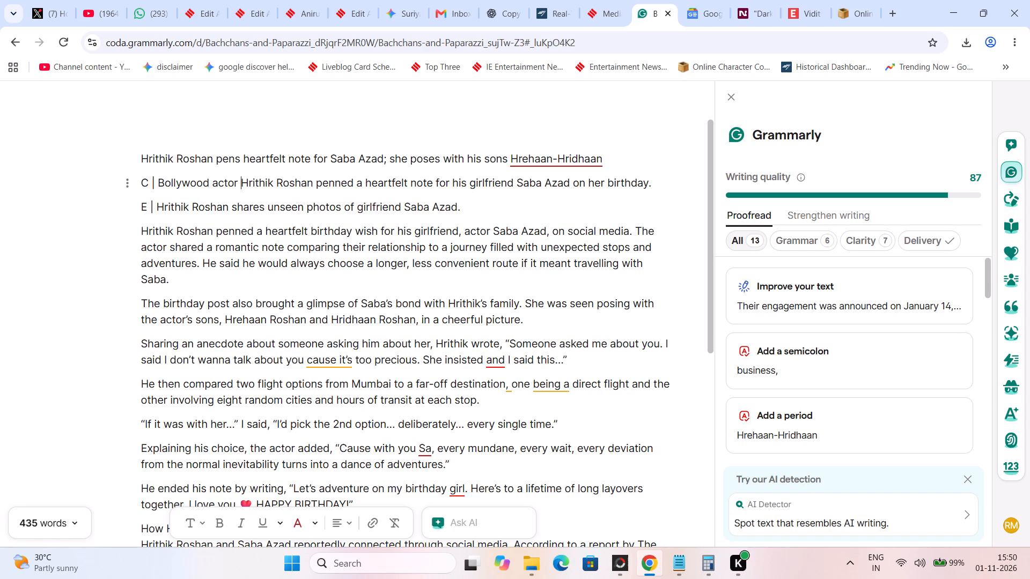
Insert "Bollywood actor" before "Hrithik Roshan" at the start of the opening body paragraph.
key(Down)
key(Down)
key(Down)
key(Up)
key(Left)
key(Left)
key(Left)
key(Left)
key(Left)
key(Left)
key(Left)
key(Left)
key(Left)
key(Left)
key(Left)
key(Left)
key(Left)
key(Left)
key(Left)
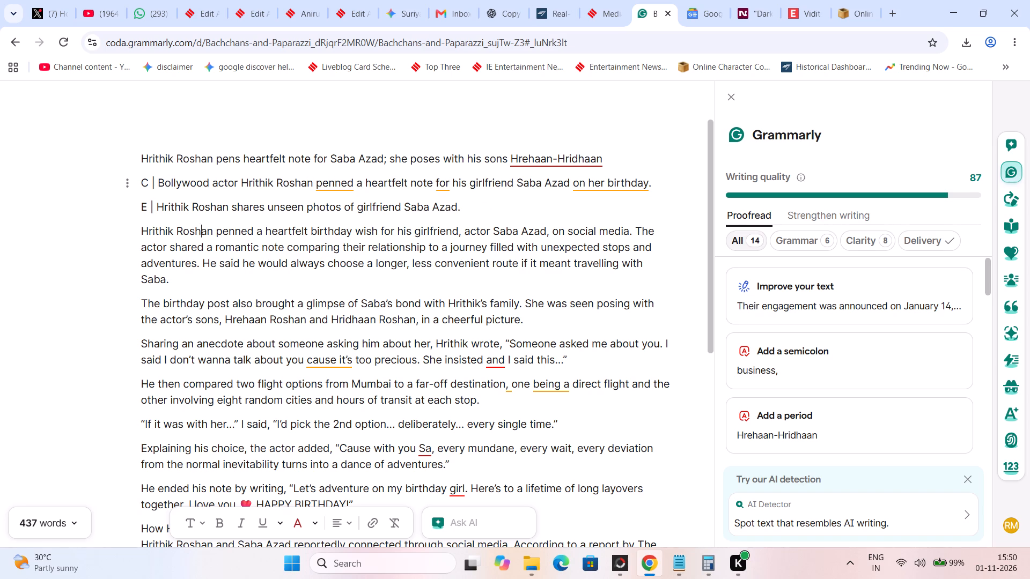
key(Left)
key(Left)
key(Left)
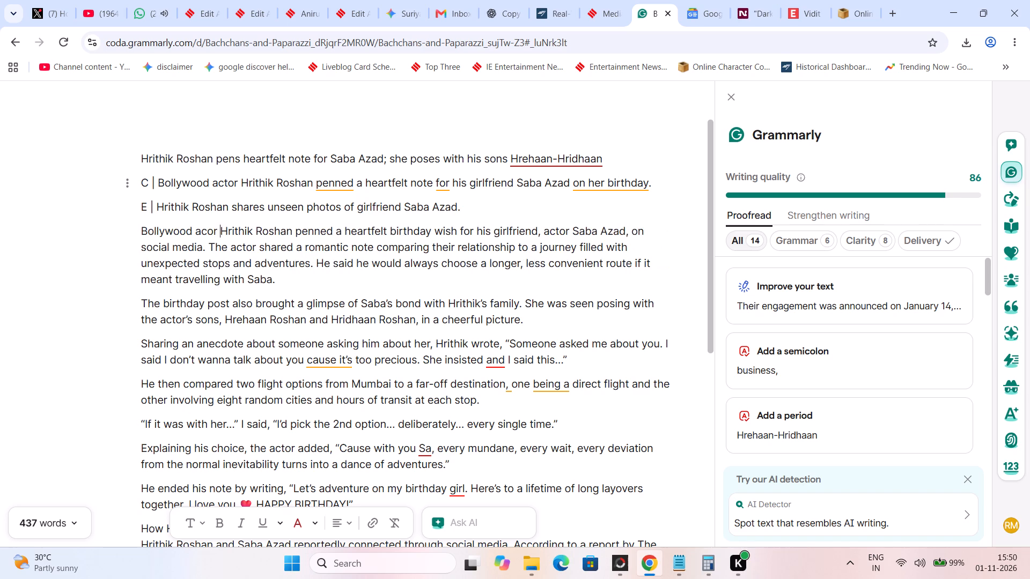
key(BackSpace)
key(BackSpace)
key(BackSpace)
text(tor)
key(space)
Add "has" before "penned" in the opening paragraph's first sentence.
key(Right)
key(Right)
key(Right)
key(Right)
key(Right)
key(Right)
key(Right)
key(Right)
key(Right)
key(Right)
key(Right)
key(Right)
key(Right)
key(Right)
key(Right)
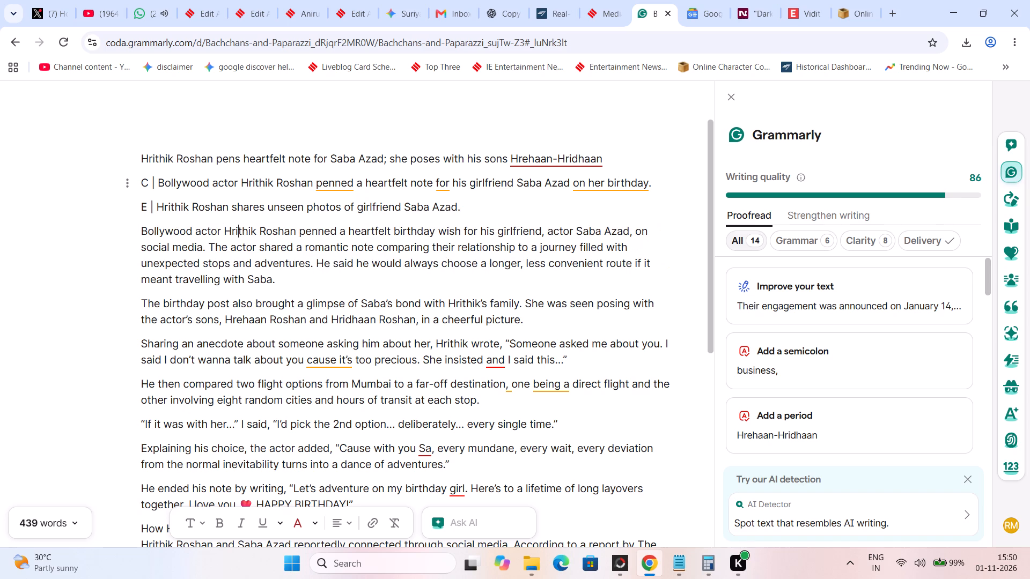
key(Left)
key(space)
text(has)
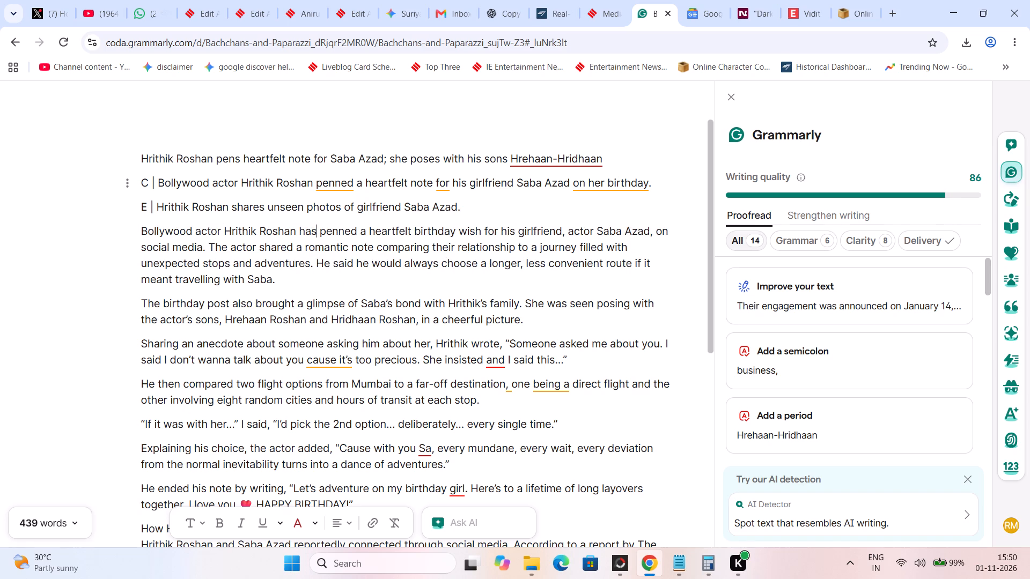
Replace "birthday wish" after "heartfelt" with "note" in the opening paragraph's first sentence.
key(Right)
key(Right)
key(Right)
key(Right)
key(Right)
key(Right)
key(Right)
key(Right)
key(Right)
key(Right)
key(Right)
key(Right)
key(Right)
key(Right)
key(Right)
key(Right)
key(Right)
key(Right)
key(Right)
key(Right)
key(Right)
key(Right)
key(Right)
key(Right)
key(Right)
key(Right)
key(Right)
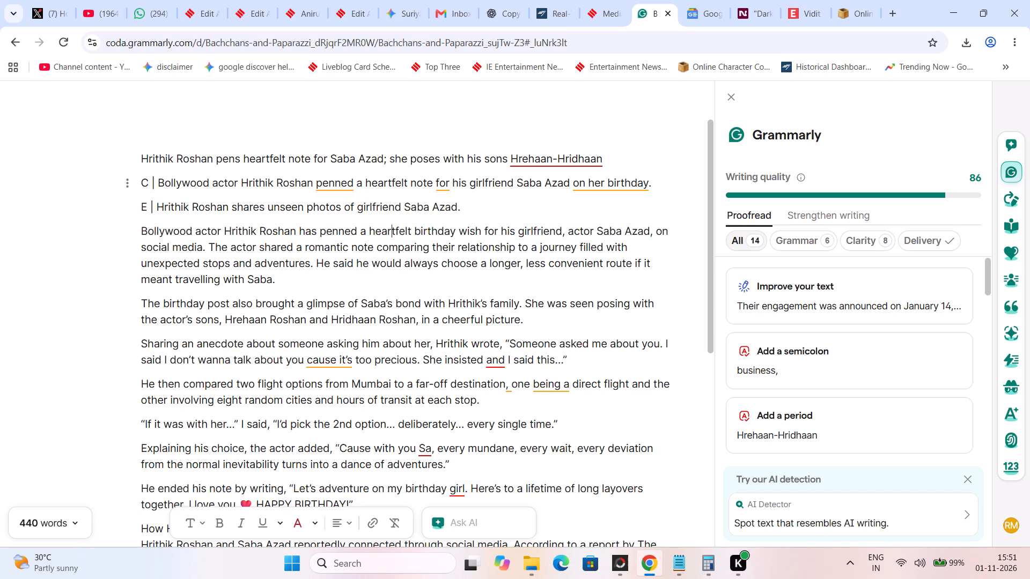
key(Left)
key(Left)
key(Left)
key(Left)
key(Left)
key(Left)
key(Left)
key(Left)
key(Left)
key(Left)
key(BackSpace)
key(BackSpace)
key(BackSpace)
key(BackSpace)
key(BackSpace)
key(BackSpace)
key(BackSpace)
key(BackSpace)
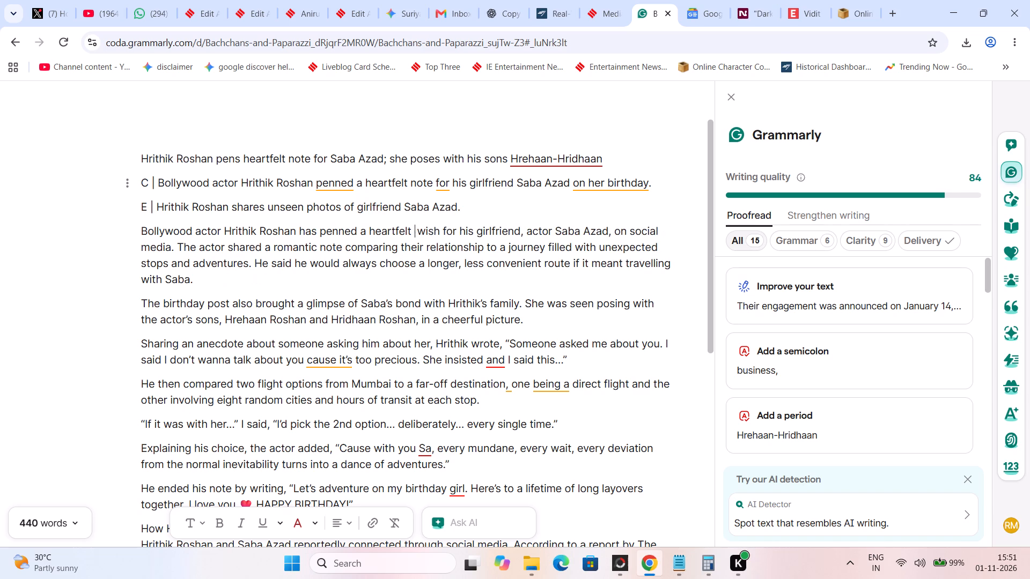
key(Delete)
key(Delete)
key(Delete)
key(Delete)
key(Delete)
text(note)
Remove the comma after "Saba Azad" in the opening paragraph's first sentence.
key(Right)
key(Right)
key(Right)
key(Right)
key(Right)
key(Right)
key(Right)
key(Right)
key(Right)
key(Right)
key(Right)
key(Right)
key(Right)
key(Right)
key(Right)
key(Right)
key(Right)
key(Right)
key(Right)
key(Right)
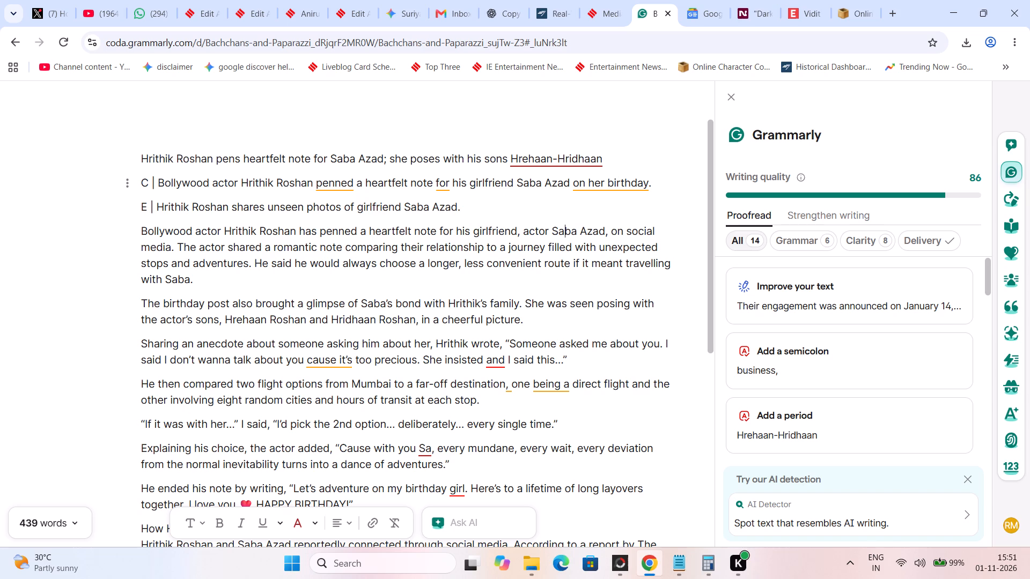
key(BackSpace)
key(BackSpace)
key(space)
Delete the words "social media" after "on" at the end of the opening paragraph's first sentence.
key(Right)
key(Right)
key(Right)
key(Delete)
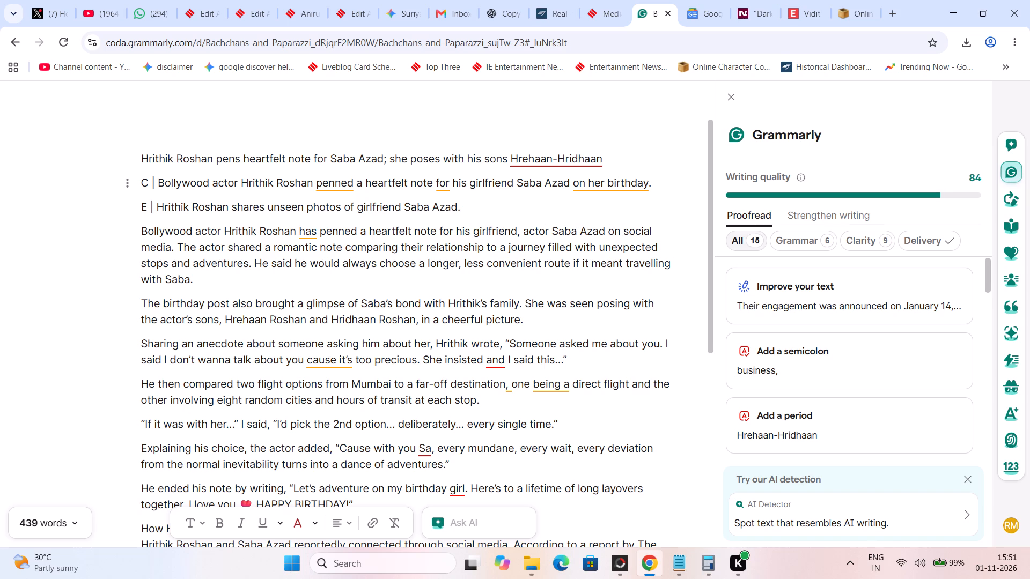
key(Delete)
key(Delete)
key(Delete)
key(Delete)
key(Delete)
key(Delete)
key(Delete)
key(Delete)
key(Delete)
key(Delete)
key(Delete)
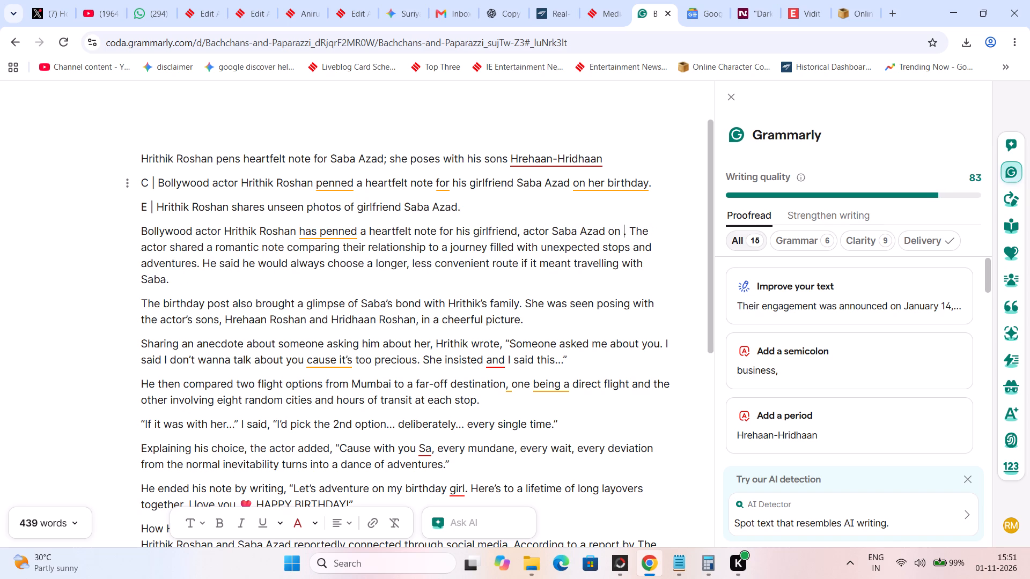
Add "her birthday today" after "on" at the end of the opening paragraph's first sentence.
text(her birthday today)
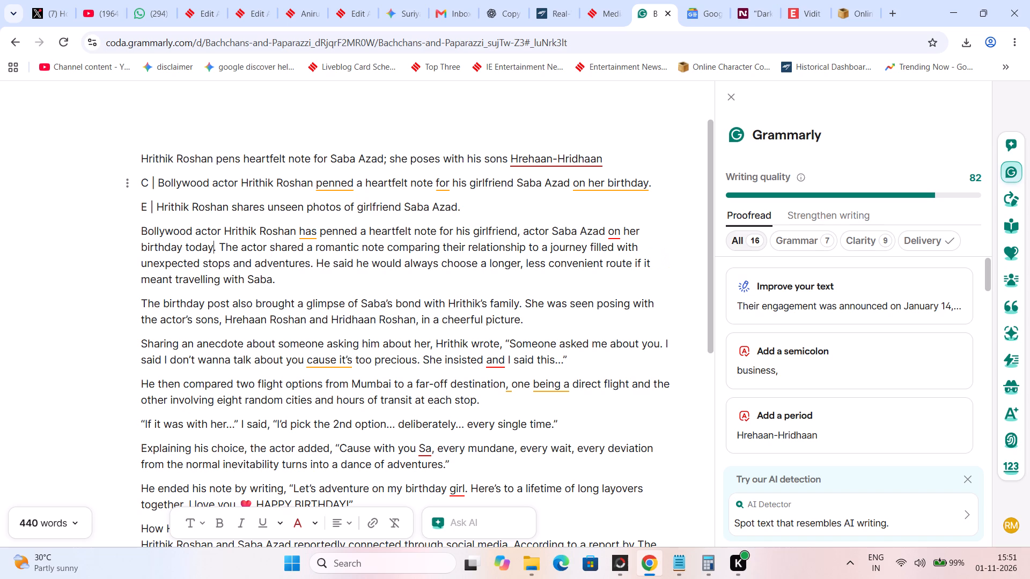
Search Google for Saba Azad, check her birth date and profile details, and return to the Grammarly draft.
click(718, 0)
click(708, 36)
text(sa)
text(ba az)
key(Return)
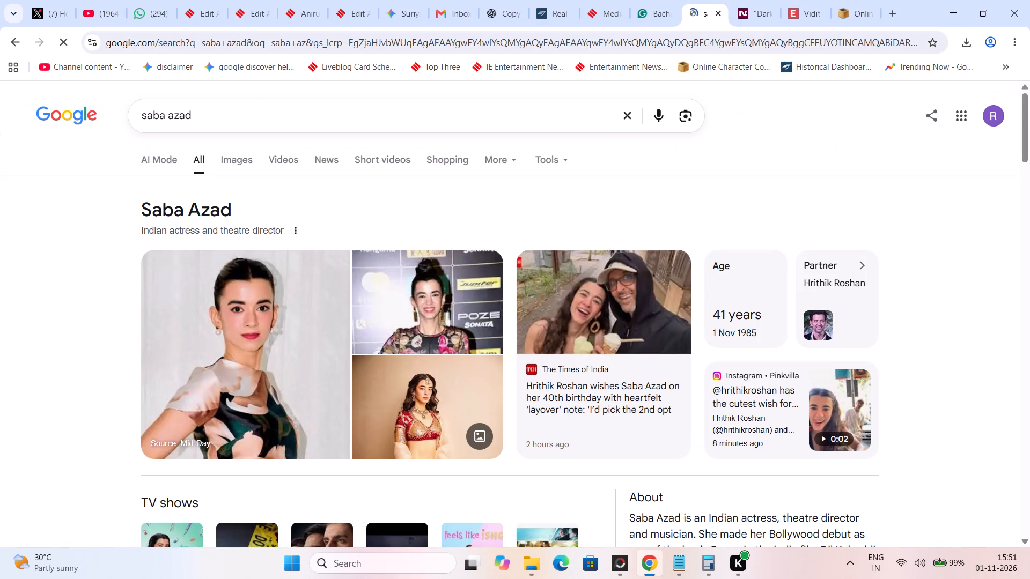
scroll(512, 153, down, 6)
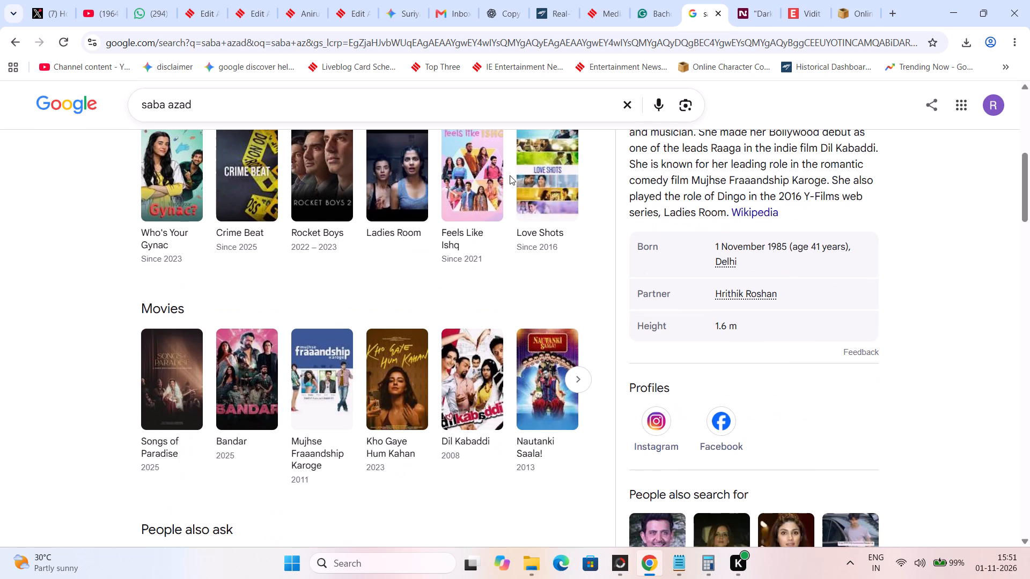
scroll(469, 182, up, 7)
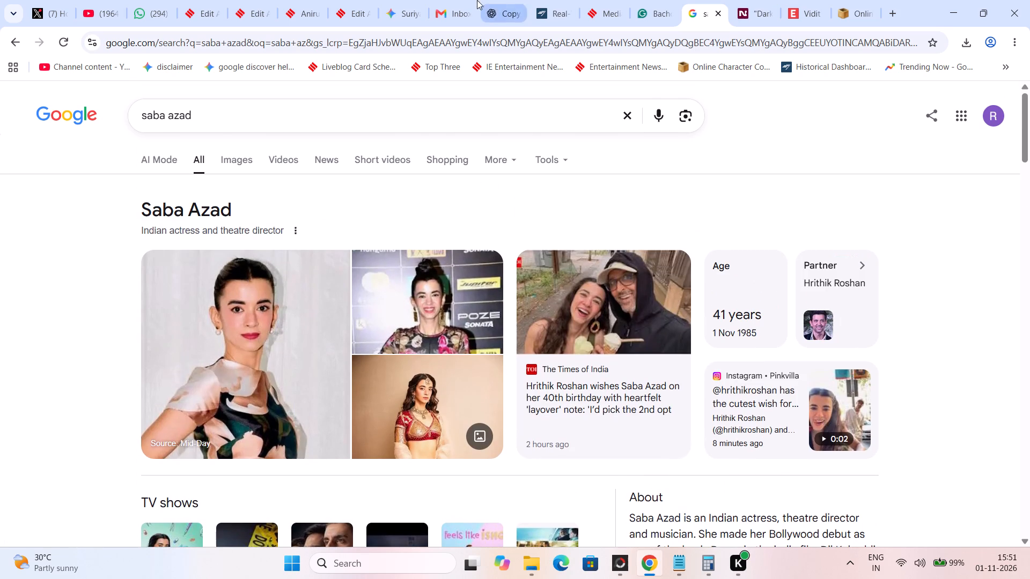
click(675, 0)
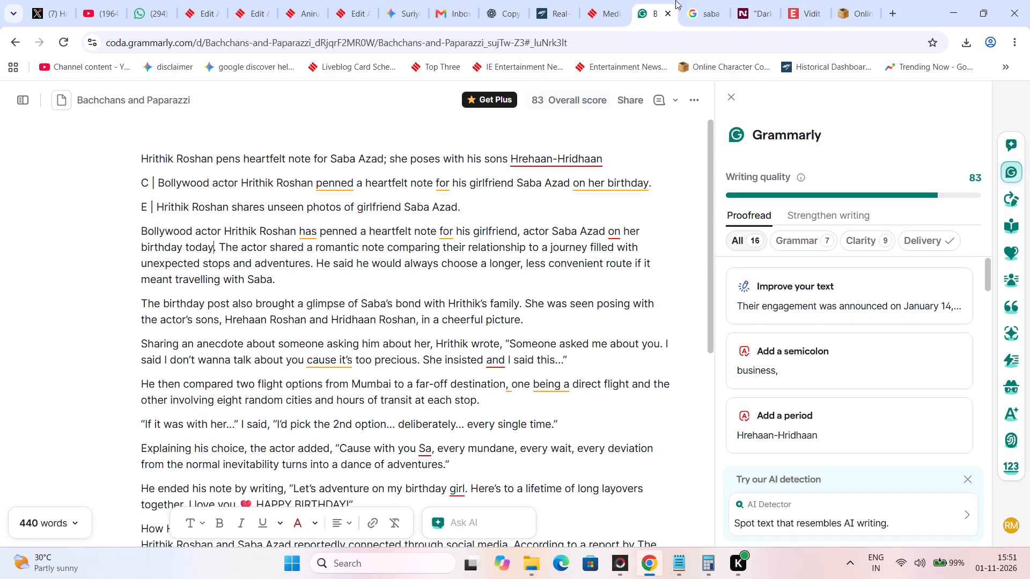
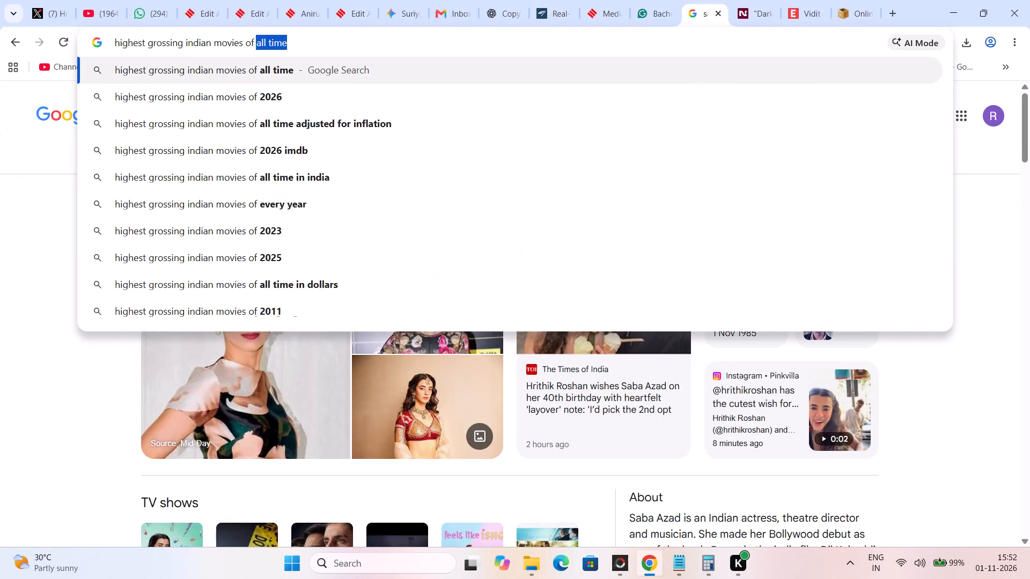
Search the web for "highest grossing indian movies of 2026".
key(Return)
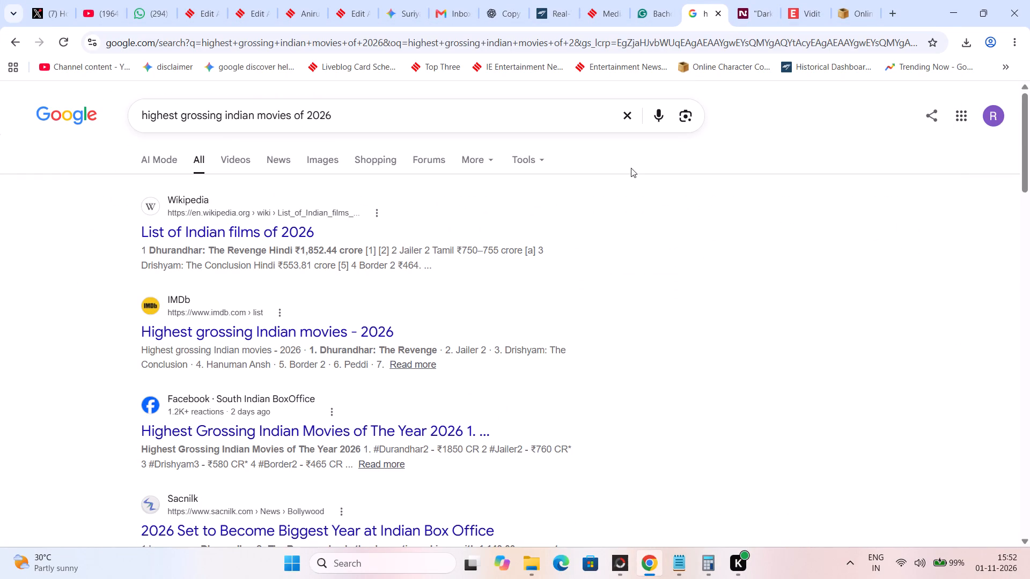
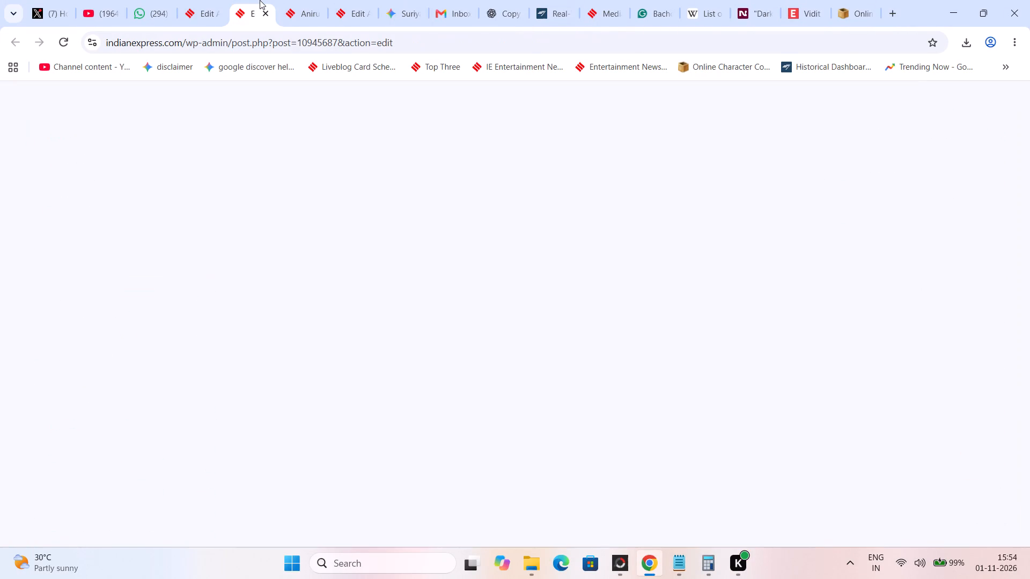
Close the published Anirudh Ravichander 'Kalyana Vayasu' article and return to the Hrithik Roshan–Saba Azad draft in Grammarly.
click(294, 0)
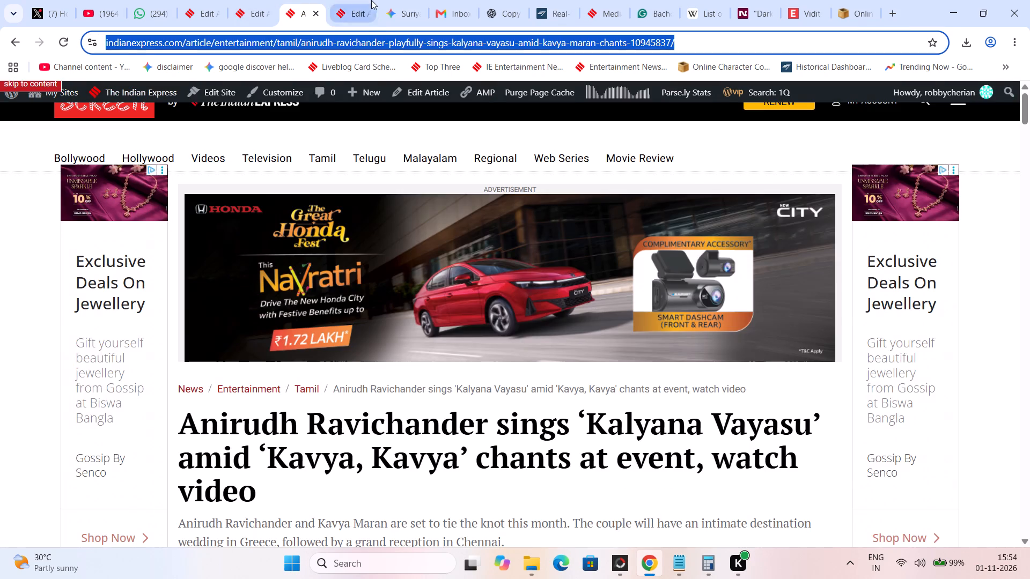
click(371, 0)
click(290, 0)
click(314, 10)
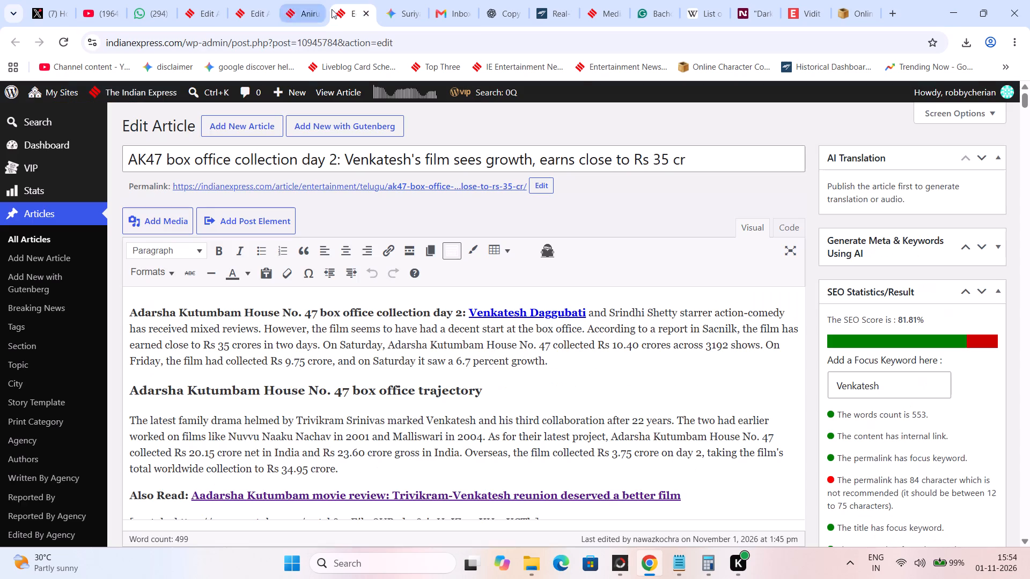
click(594, 0)
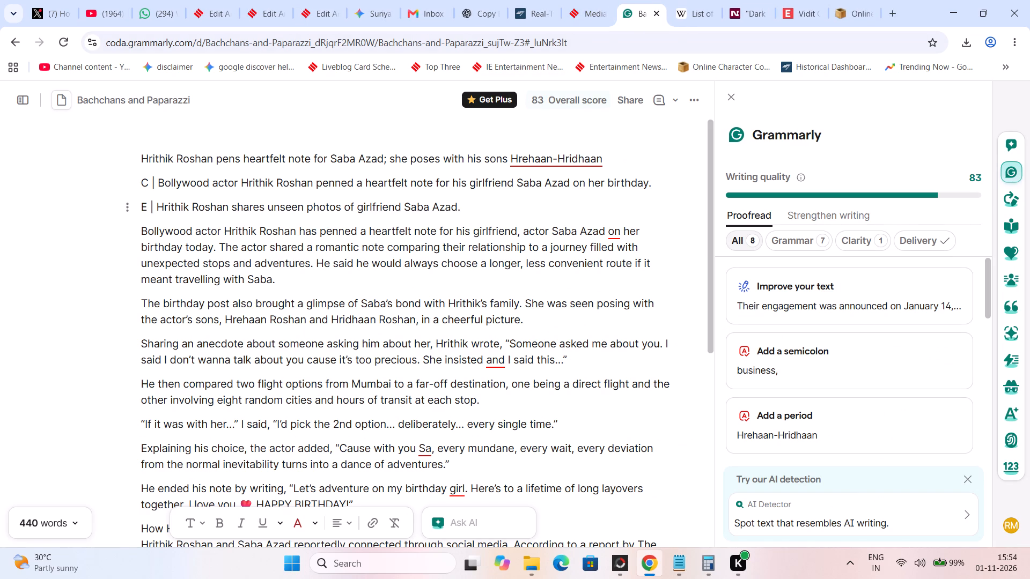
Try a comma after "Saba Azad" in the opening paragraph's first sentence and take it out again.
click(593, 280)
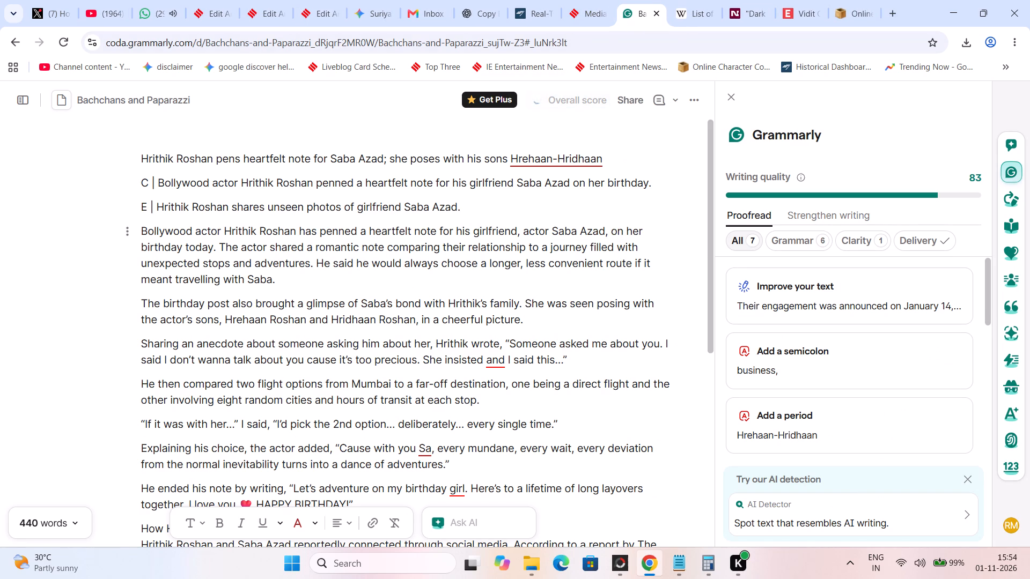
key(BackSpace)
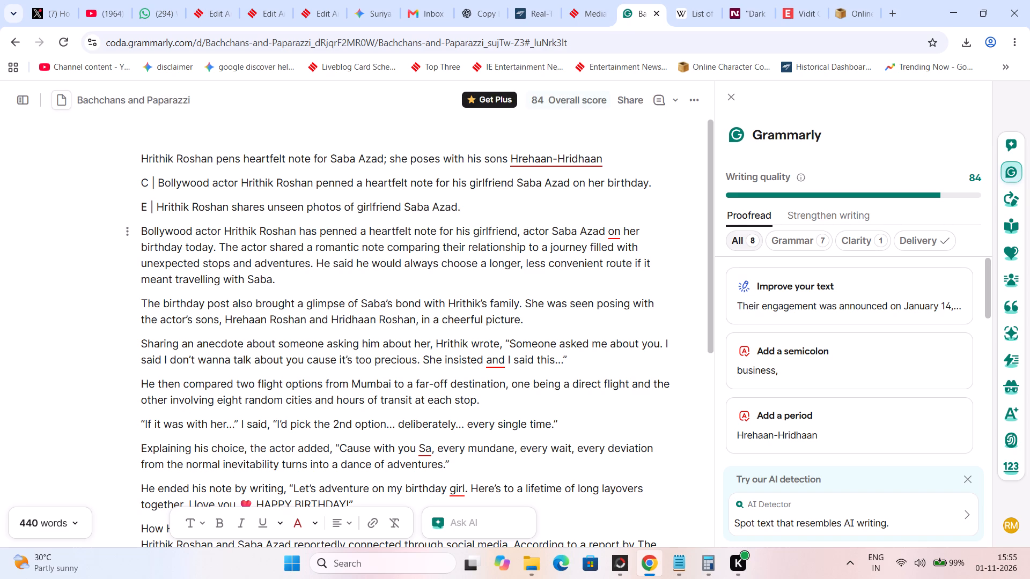
Replace "shared a romantic" with "took to Instagram to share" in the opening paragraph's second sentence.
drag(268, 247, 342, 251)
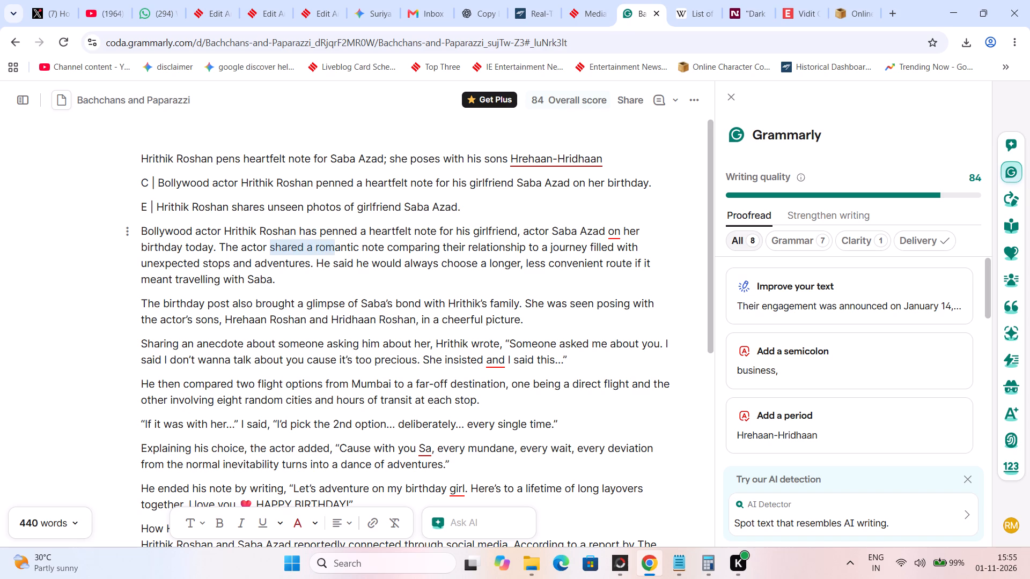
Replace "shared a romantic" with "took to Instagram to share" in the opening paragraph's second sentence.
drag(342, 251, 353, 249)
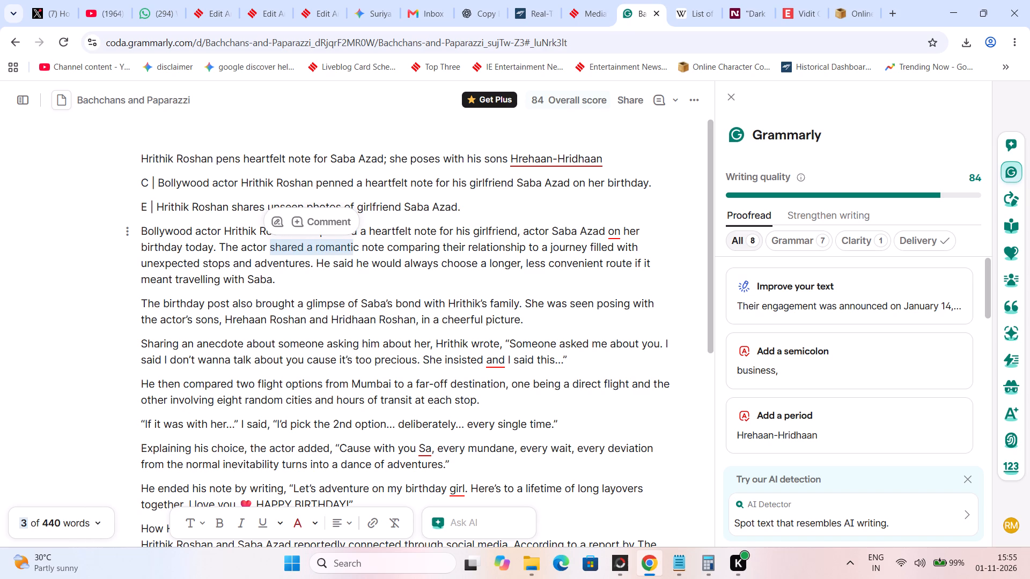
drag(353, 249, 357, 249)
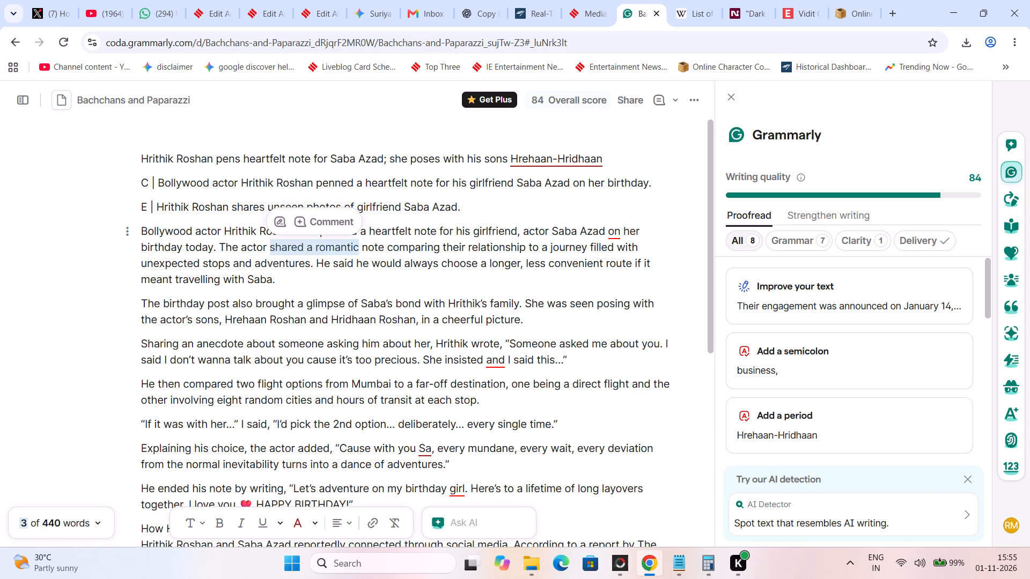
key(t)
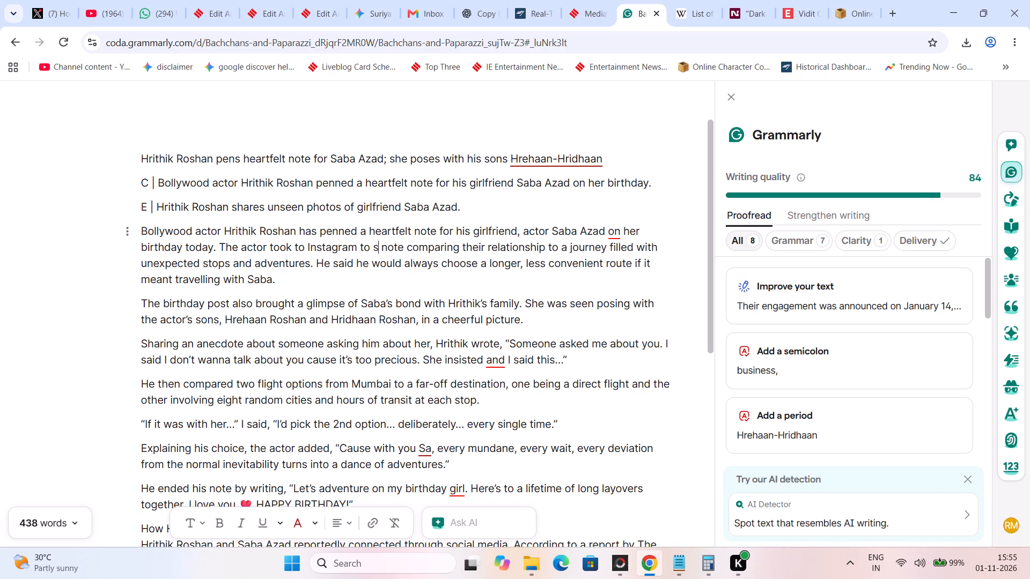
Insert a comma after "note" in the opening paragraph's second sentence.
key(Right)
key(Right)
key(Right)
key(Right)
key(Right)
key(Right)
key(Right)
key(Right)
key(Right)
key(Right)
key(Right)
key(Right)
key(Right)
key(Right)
key(Right)
key(Right)
key(Right)
key(Right)
key(Right)
key(Right)
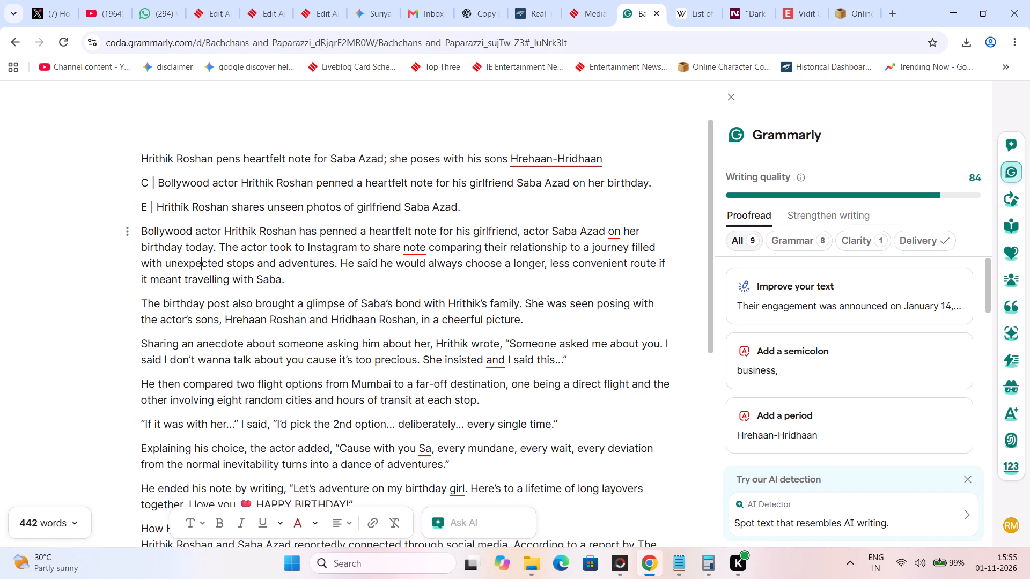
key(Up)
key(Left)
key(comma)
Replace "He" with "Hrithik" at the start of the opening paragraph's third sentence.
key(Down)
key(Left)
key(Left)
key(Left)
key(Left)
key(Left)
key(Left)
key(Left)
key(Left)
key(Left)
key(Left)
key(Left)
key(Left)
key(Left)
key(Left)
key(Left)
key(Left)
key(Left)
key(Left)
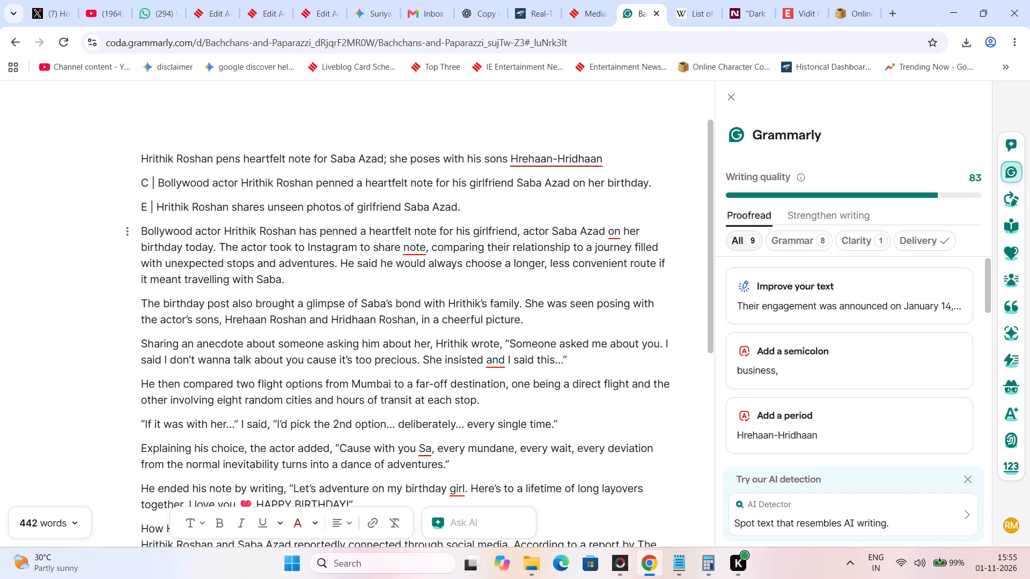
key(Right)
key(Right)
key(Right)
key(Right)
key(BackSpace)
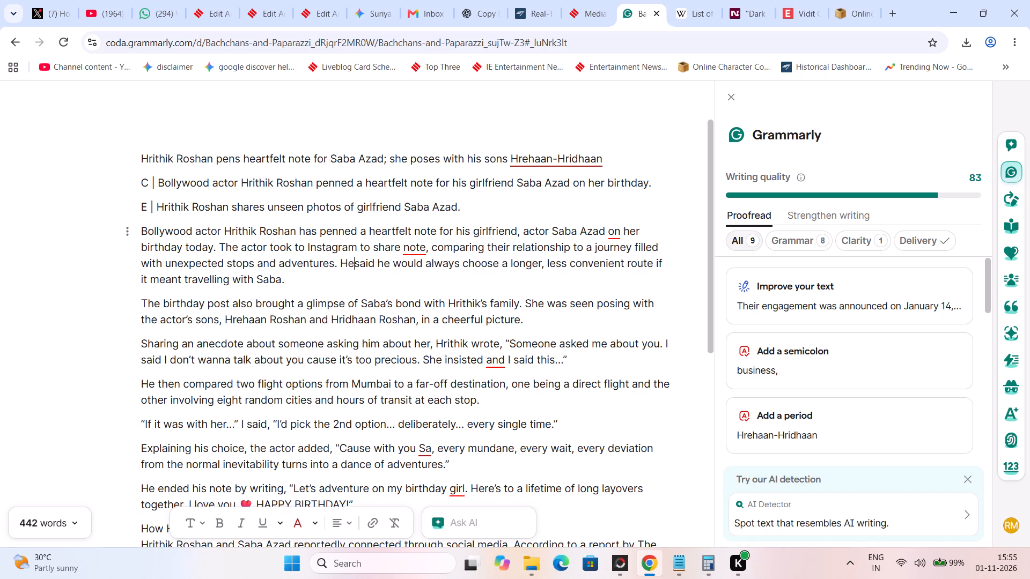
key(BackSpace)
key(BackSpace)
key(BackSpace)
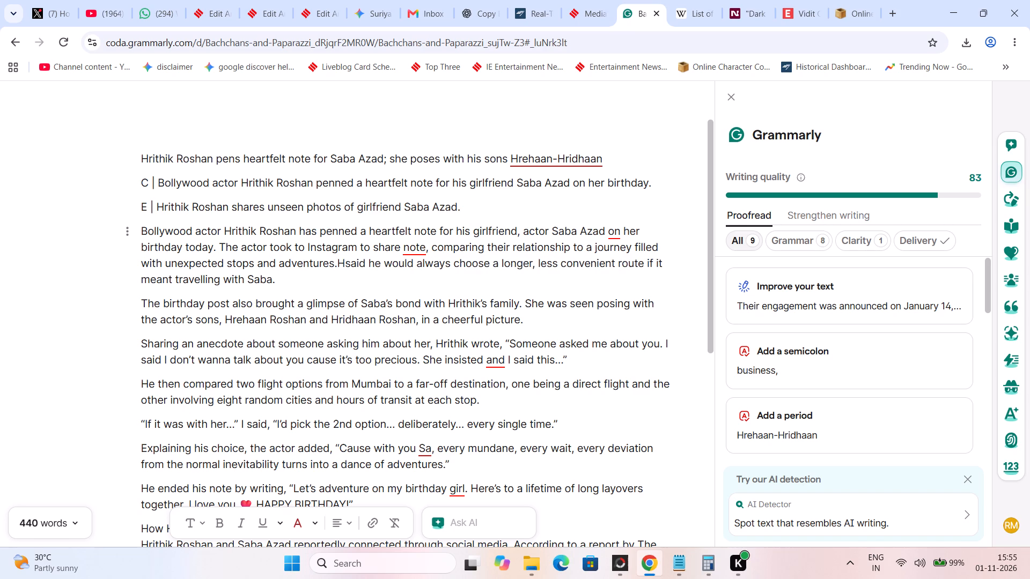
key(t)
key(BackSpace)
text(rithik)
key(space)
Replace "brought a glimpse of" with "showcased" in the first sentence of the paragraph about the birthday post.
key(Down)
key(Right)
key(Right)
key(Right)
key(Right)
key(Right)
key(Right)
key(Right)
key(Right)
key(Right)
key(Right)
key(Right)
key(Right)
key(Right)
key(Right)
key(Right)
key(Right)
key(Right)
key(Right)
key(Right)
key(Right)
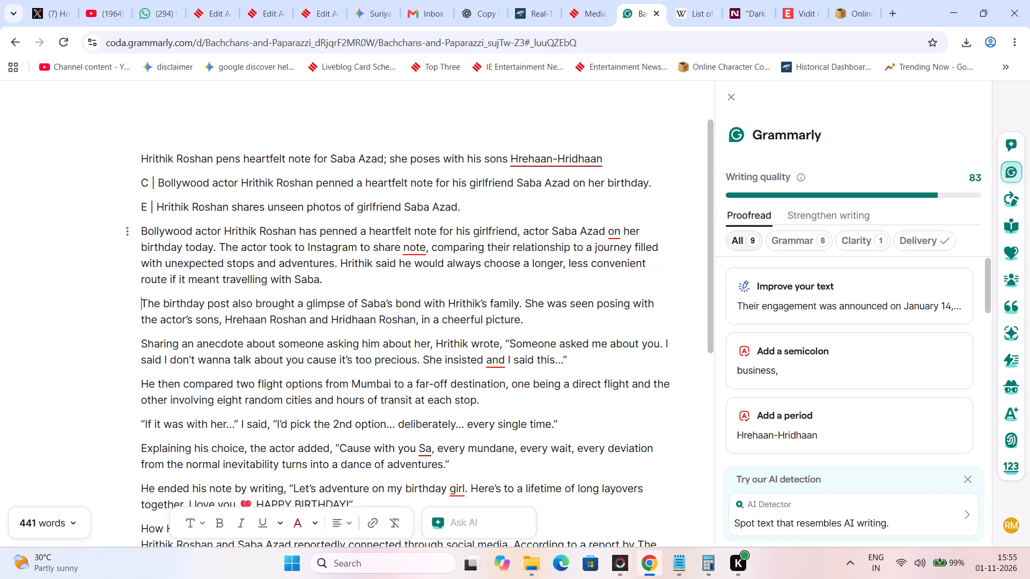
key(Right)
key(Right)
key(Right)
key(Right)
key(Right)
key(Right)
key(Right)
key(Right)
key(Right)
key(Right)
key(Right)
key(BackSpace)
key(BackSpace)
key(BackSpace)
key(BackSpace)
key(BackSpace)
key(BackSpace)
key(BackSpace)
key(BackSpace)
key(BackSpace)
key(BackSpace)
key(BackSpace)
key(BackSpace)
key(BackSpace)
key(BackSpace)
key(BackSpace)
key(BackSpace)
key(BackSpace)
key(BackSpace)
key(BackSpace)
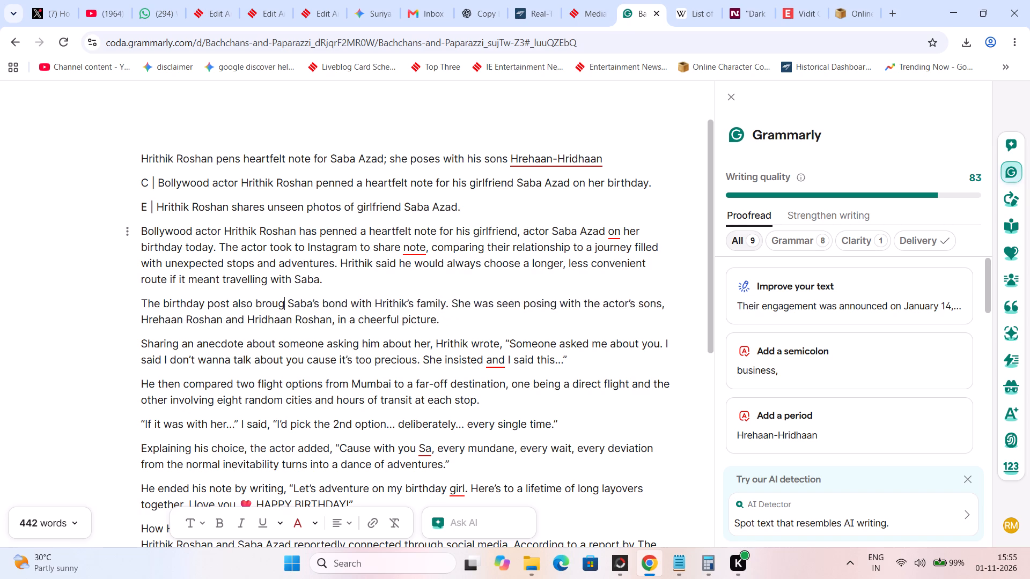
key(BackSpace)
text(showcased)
Place the text cursor after "She was" in the second sentence of the birthday-post paragraph.
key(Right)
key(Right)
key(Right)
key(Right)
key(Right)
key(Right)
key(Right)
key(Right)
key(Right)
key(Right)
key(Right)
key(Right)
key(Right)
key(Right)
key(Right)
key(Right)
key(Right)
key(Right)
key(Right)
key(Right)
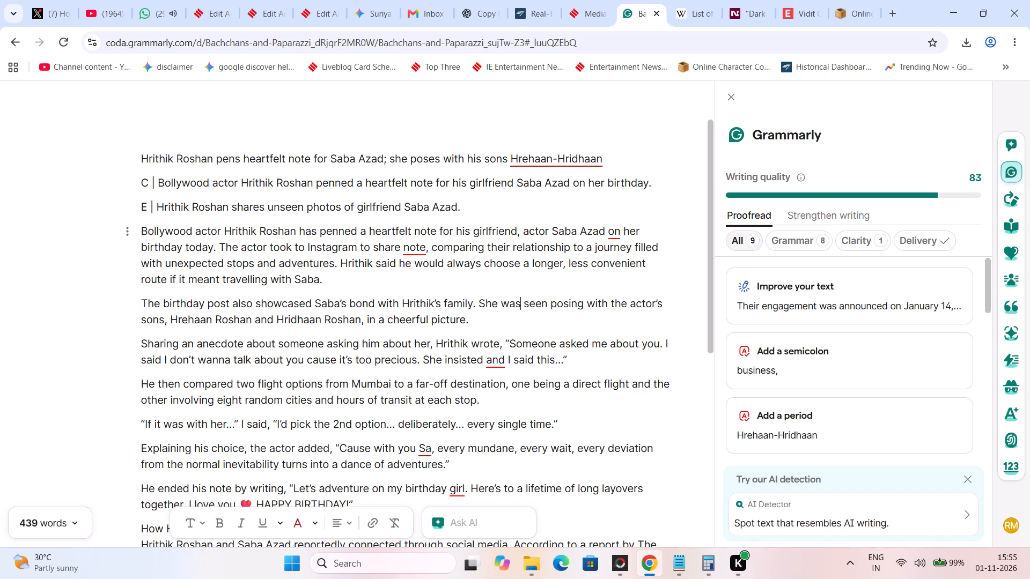
Change "was" to "is" before "seen posing" in the birthday post paragraph.
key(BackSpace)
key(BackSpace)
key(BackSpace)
text(is)
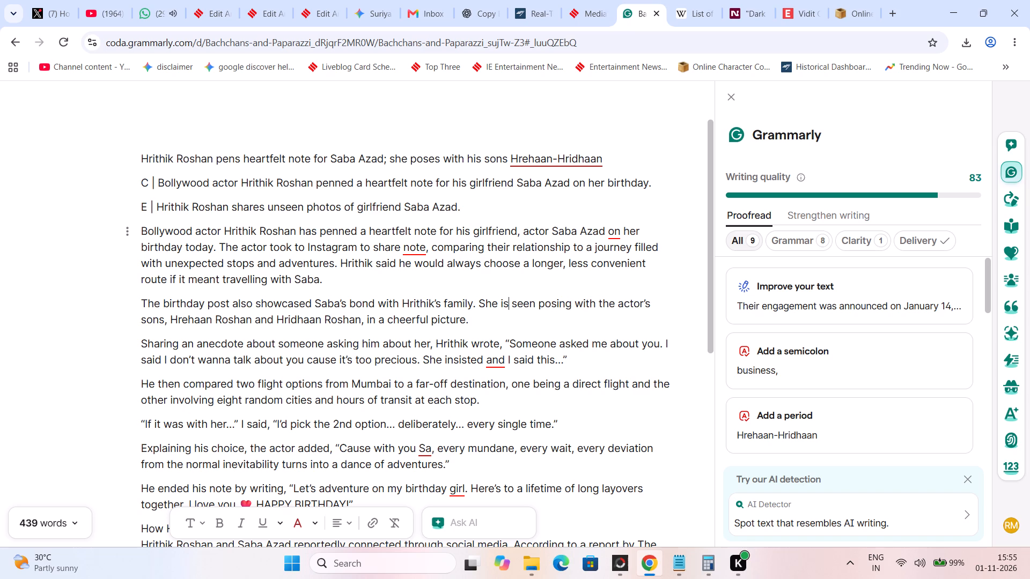
Replace "her" with "Saba Azad" after "asking him about" in the anecdote paragraph's first sentence.
key(Down)
key(Right)
key(Right)
key(Right)
key(Right)
key(Right)
key(Right)
key(Right)
key(Right)
key(Right)
key(Right)
key(Right)
key(Right)
key(Right)
key(Right)
key(Right)
key(Right)
key(Right)
key(Right)
key(Right)
key(Right)
key(Left)
key(Left)
key(Left)
key(Left)
key(Left)
key(Left)
key(Left)
key(Left)
key(Left)
key(BackSpace)
key(BackSpace)
key(BackSpace)
key(Delete)
key(BackSpace)
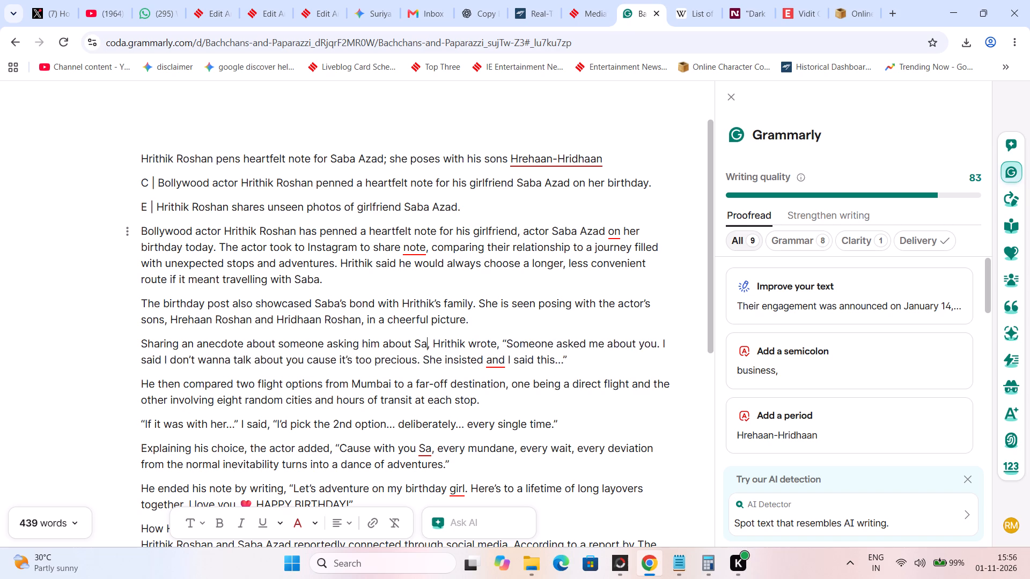
text(baz)
key(space)
key(BackSpace)
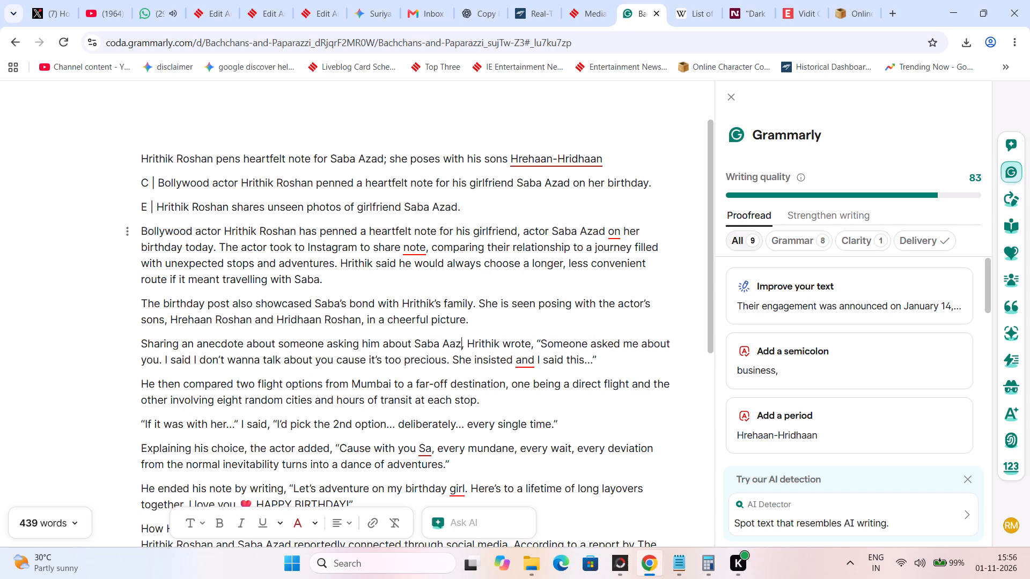
key(BackSpace)
key(BackSpace)
text(zad)
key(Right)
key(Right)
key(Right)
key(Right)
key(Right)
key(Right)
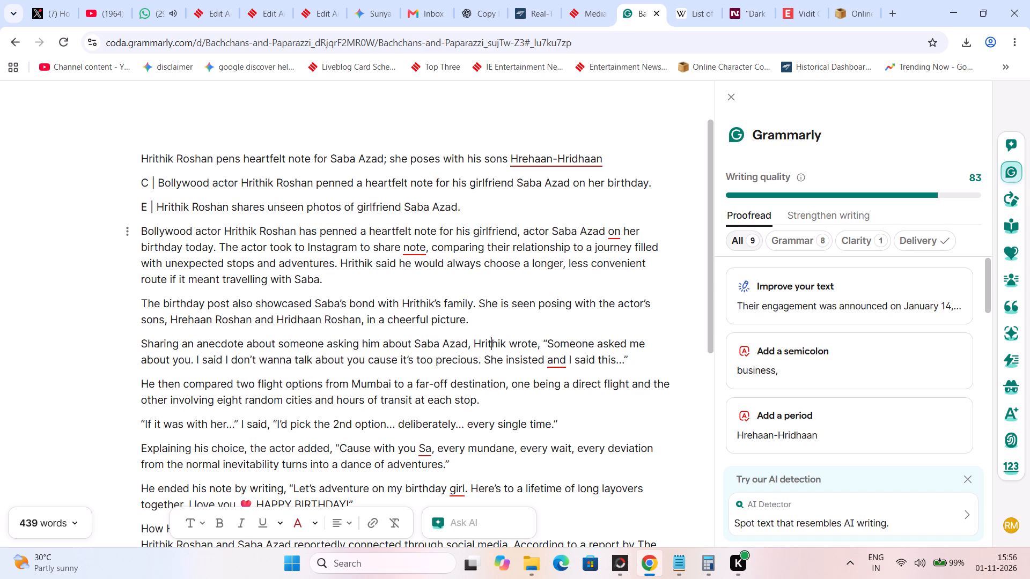
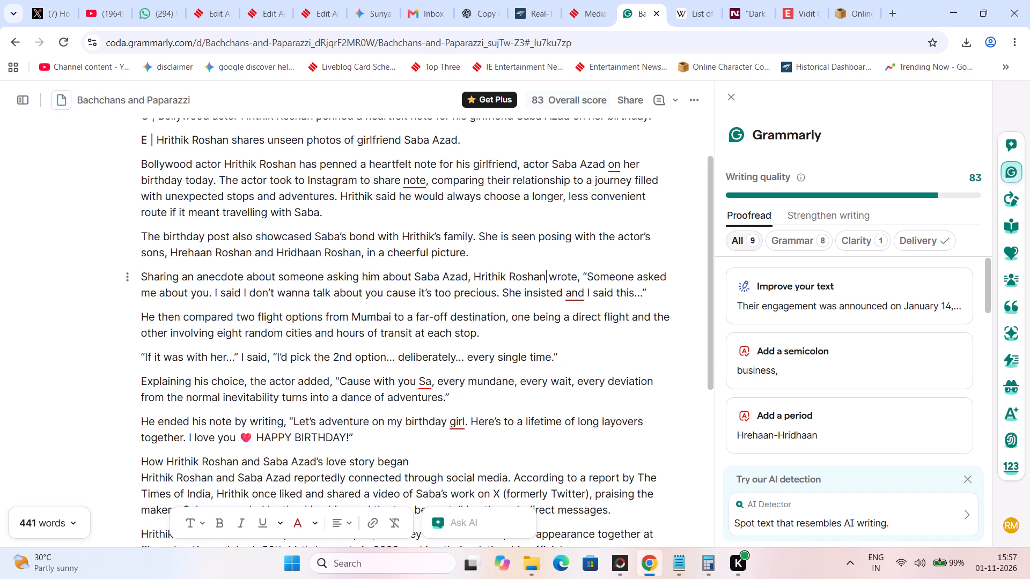
Place the text cursor at the end of "If it was with her…" in the flight-choice quote for editing.
scroll(402, 280, down, 2)
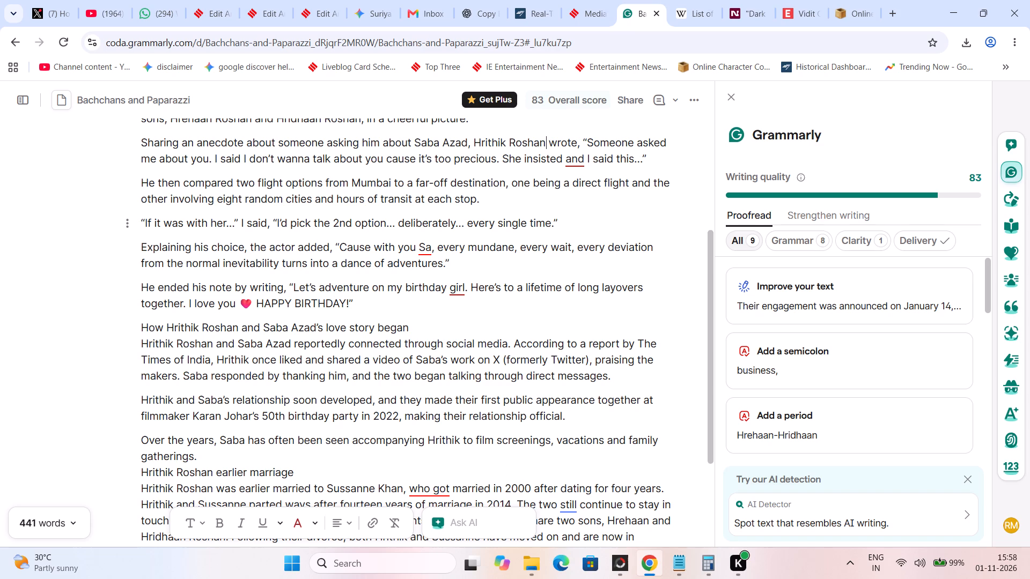
double_click(234, 221)
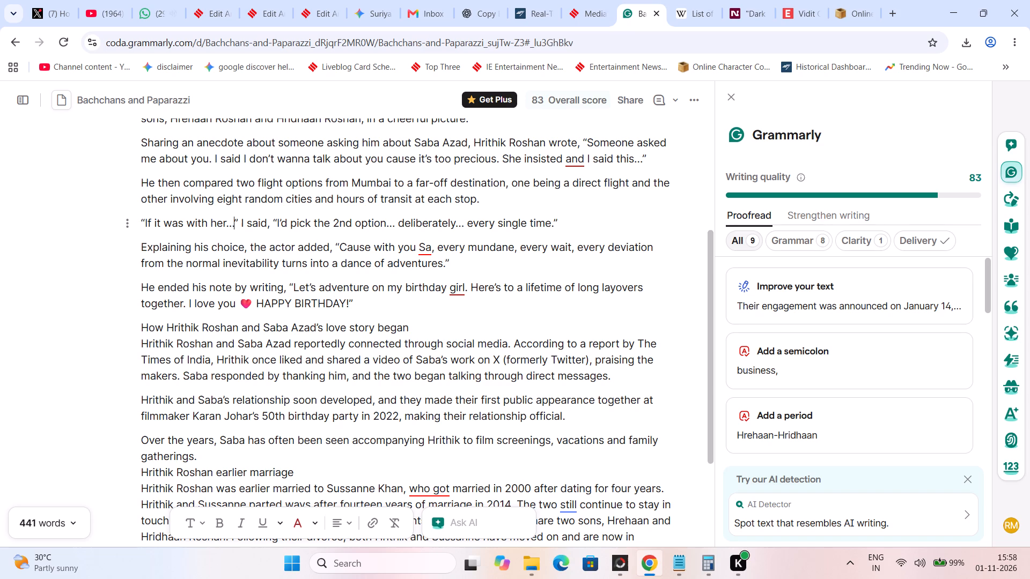
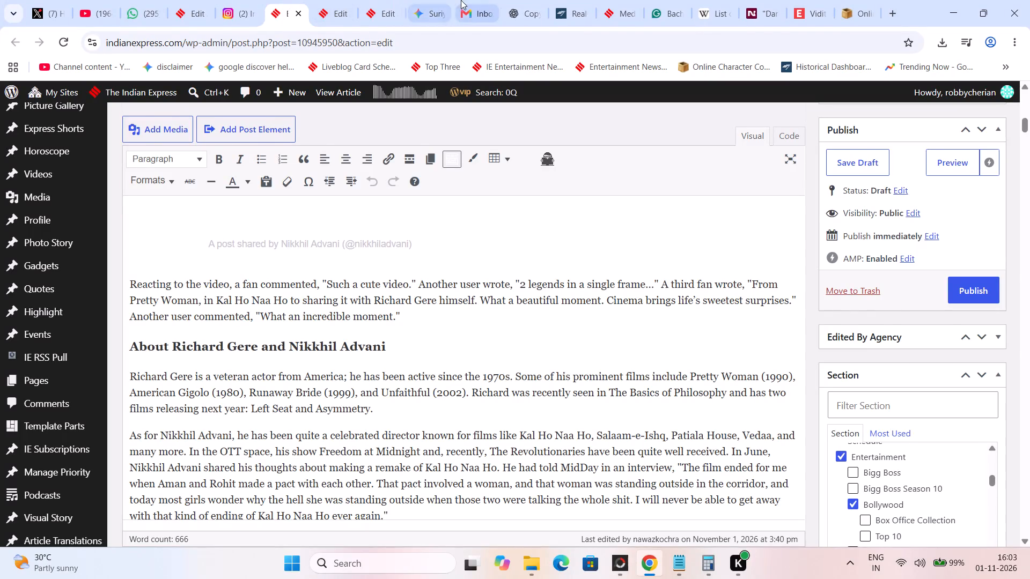
In the Grammarly document, delete the closing quotation mark and the space after "If it was with her...".
click(689, 0)
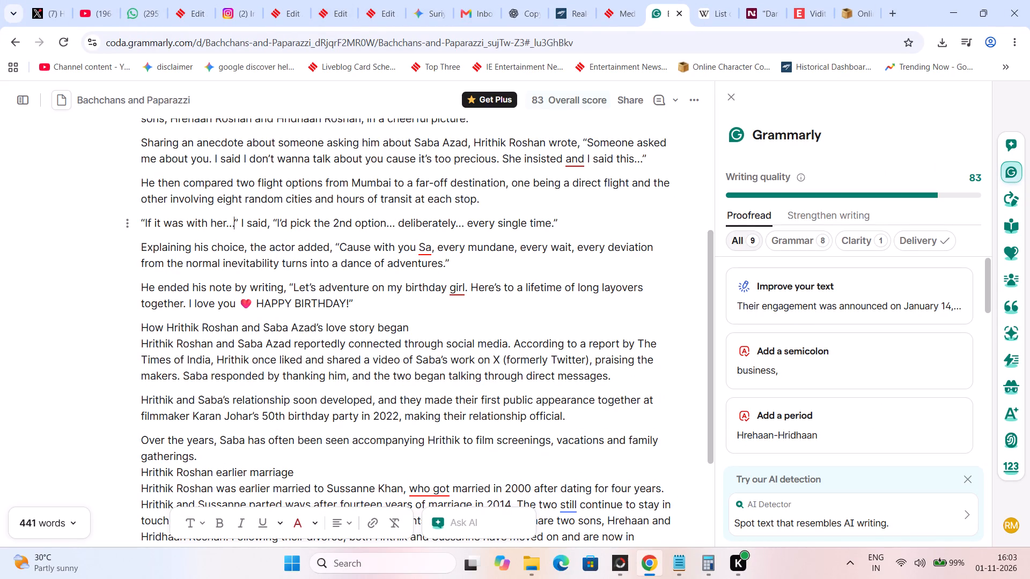
key(Delete)
key(Delete)
Replace the double quotation mark before "I'd pick" with a single one and add a closing single quotation mark after "every single time.".
key(Right)
key(Right)
key(Right)
key(Right)
key(Right)
key(Right)
key(Right)
key(Right)
key(Right)
key(Right)
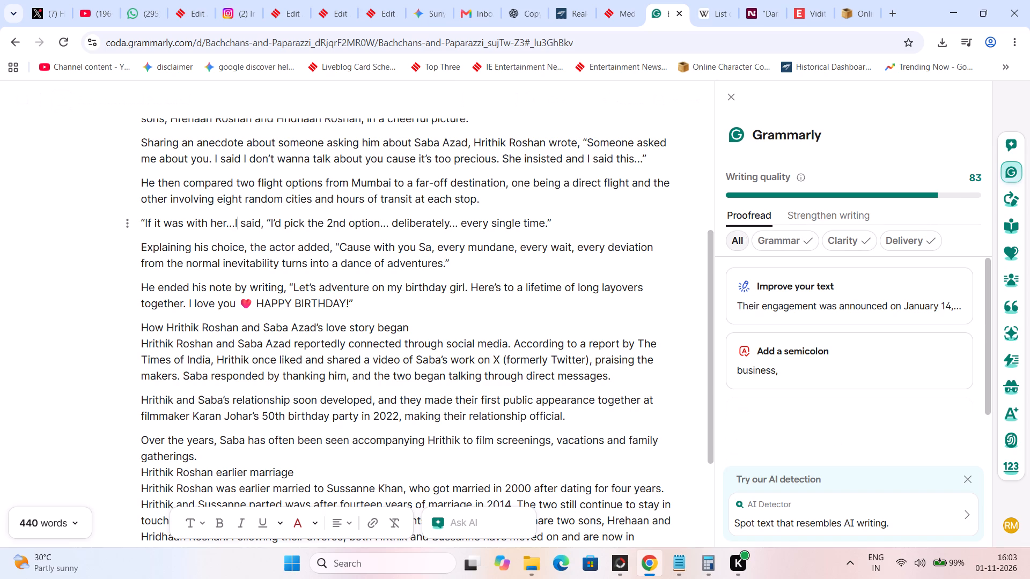
key(Left)
key(BackSpace)
key(apostrophe)
key(Right)
key(Right)
key(Right)
key(Right)
key(Right)
key(Right)
key(Right)
key(Right)
key(Right)
key(Right)
key(Right)
key(Right)
key(Right)
key(Right)
key(Right)
key(Right)
key(Right)
key(Right)
key(Right)
key(Right)
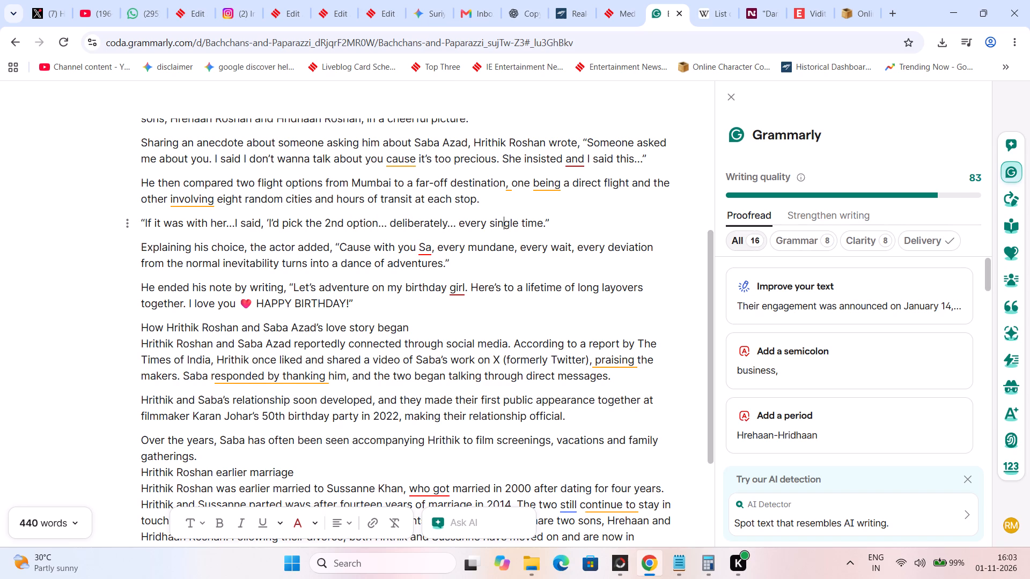
key(apostrophe)
Add an opening single quotation mark before "If it was with her" inside the double quotation mark.
key(Up)
key(Right)
key(Right)
key(Right)
key(Right)
key(Right)
key(Right)
key(Right)
key(Right)
key(Right)
key(Right)
key(Right)
key(Right)
key(Right)
key(Right)
key(Right)
key(Right)
key(Right)
key(Right)
key(Right)
key(Right)
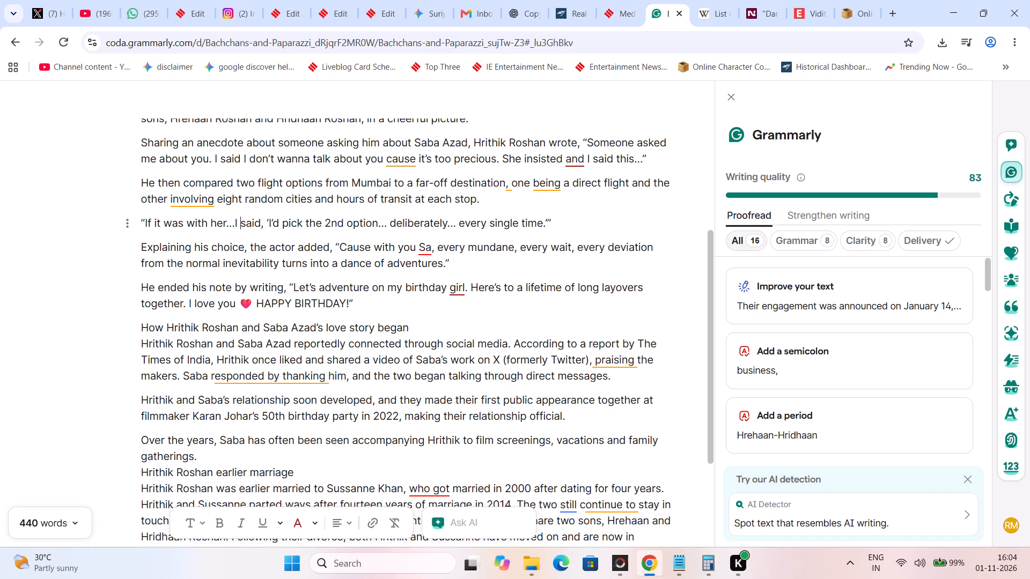
key(Left)
key(Left)
key(Left)
key(Left)
key(Left)
key(Left)
key(Left)
key(Left)
key(Left)
key(Left)
key(Left)
key(Left)
key(Left)
key(Left)
key(Left)
key(Left)
key(Left)
key(Left)
key(Left)
key(Left)
key(Left)
key(apostrophe)
Delete the single quotation mark before "I'd pick" and the comma after "I said" in the same quote.
key(Right)
key(Right)
key(Right)
key(Right)
key(Right)
key(Right)
key(Right)
key(Right)
key(Right)
key(Right)
key(Right)
key(Right)
key(Right)
key(Right)
key(Right)
key(Right)
key(Right)
key(Right)
key(Right)
key(Right)
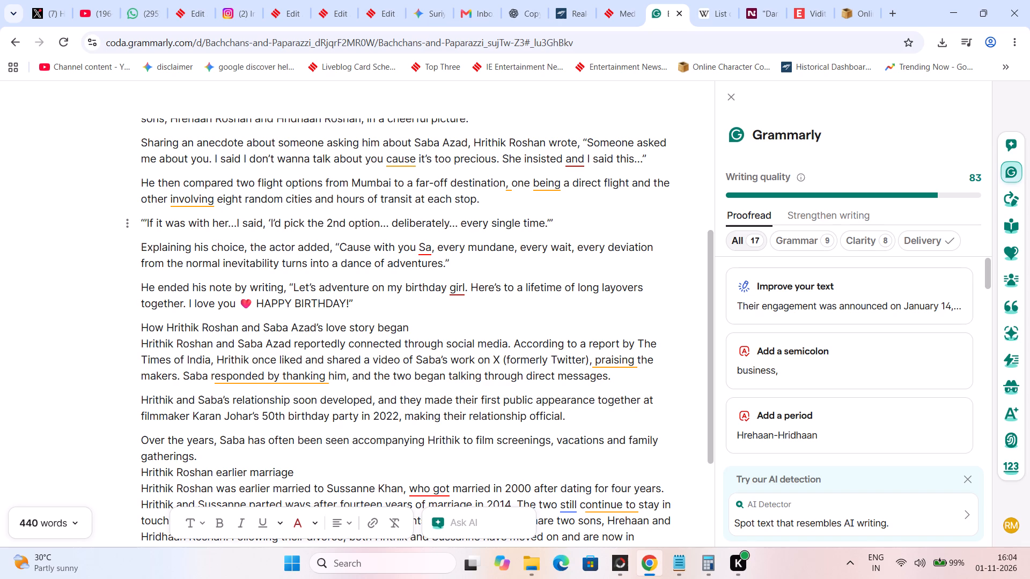
key(Left)
key(BackSpace)
key(Left)
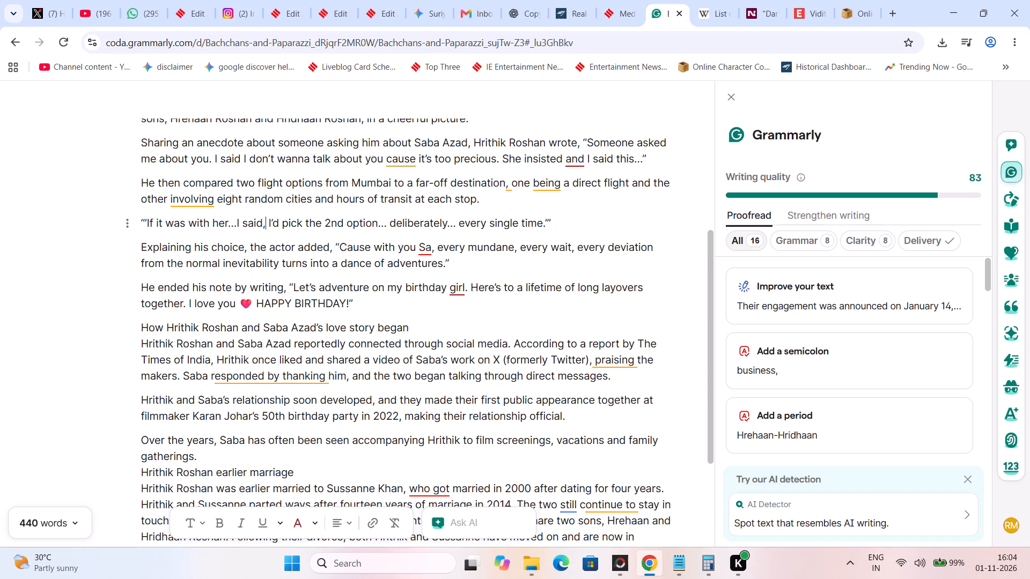
key(Left)
key(Right)
key(BackSpace)
Turn the line break after the subheading "How Hrithik Roshan and Saba Azad's love story began" into a paragraph break.
key(Right)
key(Right)
key(Right)
key(Right)
key(Right)
key(Right)
key(Right)
key(Right)
key(Right)
key(Right)
key(Right)
key(Right)
key(Right)
key(Right)
key(Right)
key(Right)
key(Right)
key(Right)
key(Right)
key(Right)
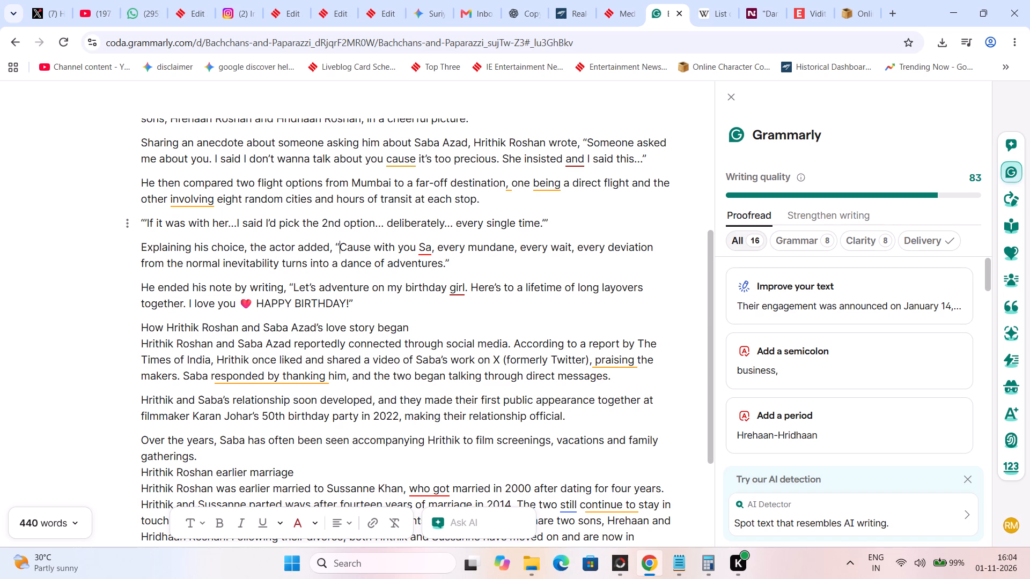
key(Down)
key(Down)
key(Down)
key(Down)
key(Return)
key(Delete)
key(Right)
key(Right)
key(Right)
key(Right)
key(Right)
key(Right)
key(Right)
key(Right)
key(Right)
key(Right)
key(Right)
key(Right)
key(Right)
key(Right)
key(Right)
key(Right)
key(Right)
key(Right)
key(Right)
key(Right)
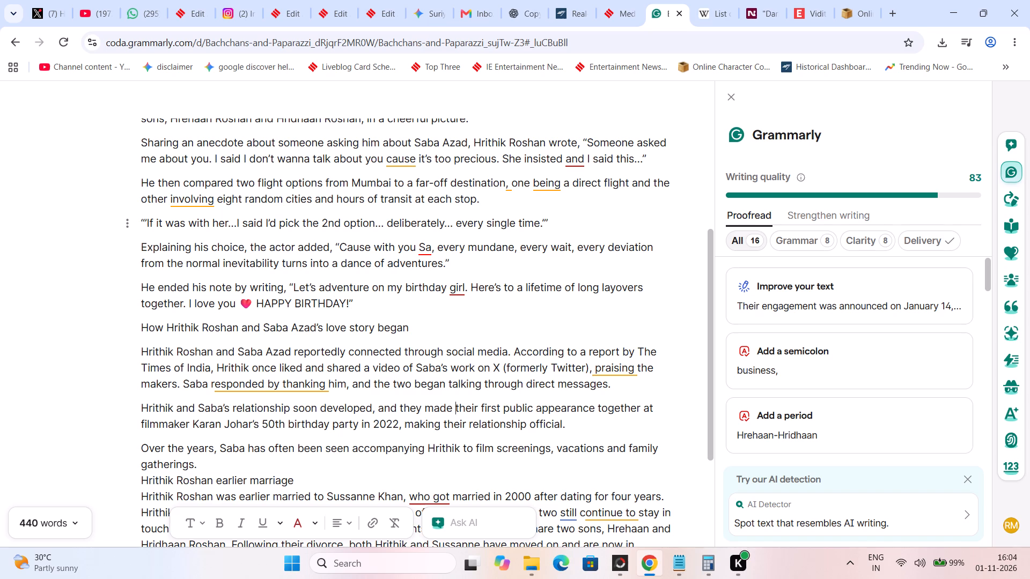
scroll(252, 227, down, 2)
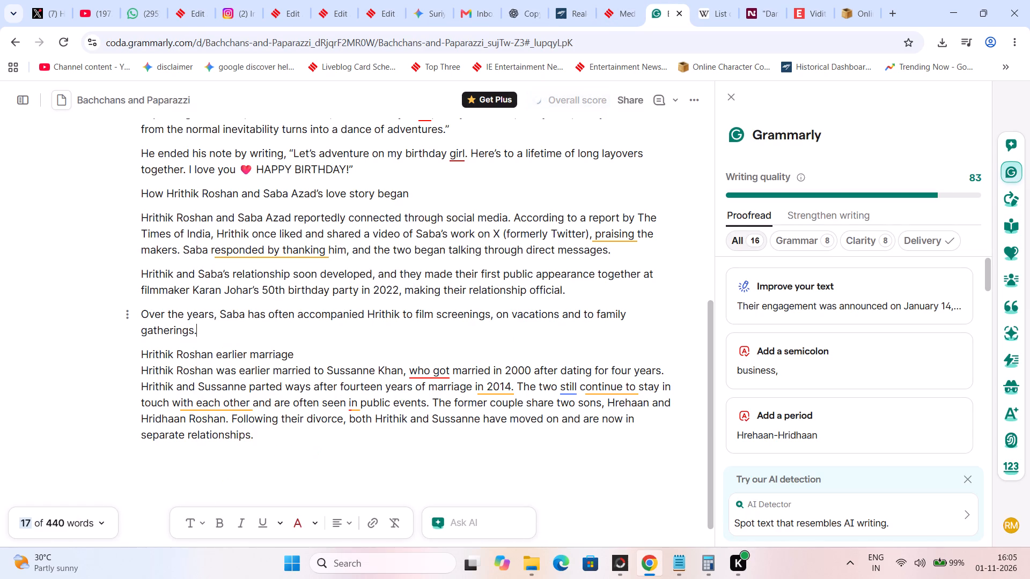
Reword the subheading "Hrithik Roshan earlier marriage" as "Hrithik Roshan's first marriage".
drag(211, 359, 245, 359)
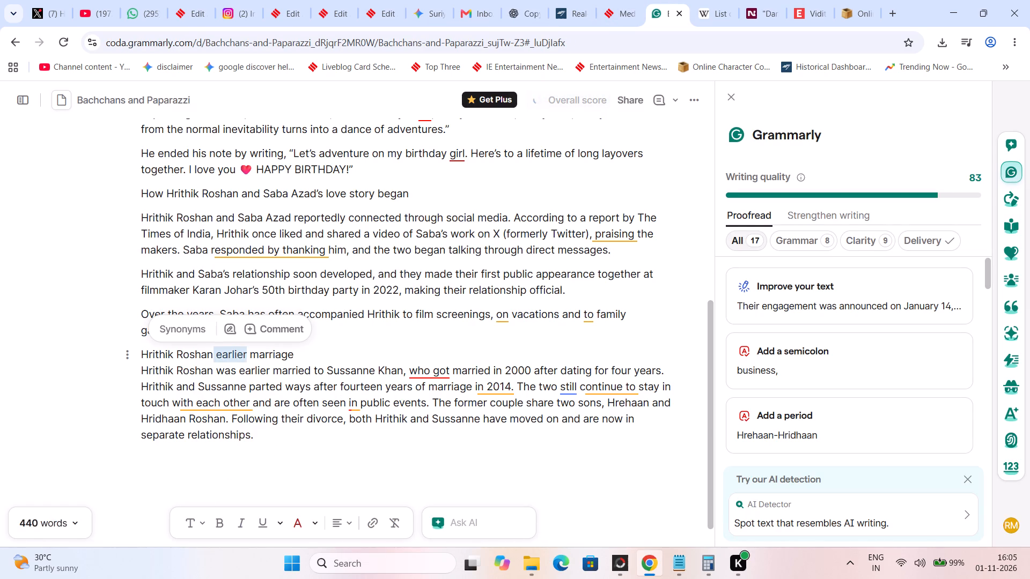
text('s first)
Turn the line break after the subheading "Hrithik Roshan's first marriage" into a paragraph break.
key(Right)
key(Right)
key(Right)
key(Right)
key(Right)
key(Right)
key(Right)
key(Right)
key(Right)
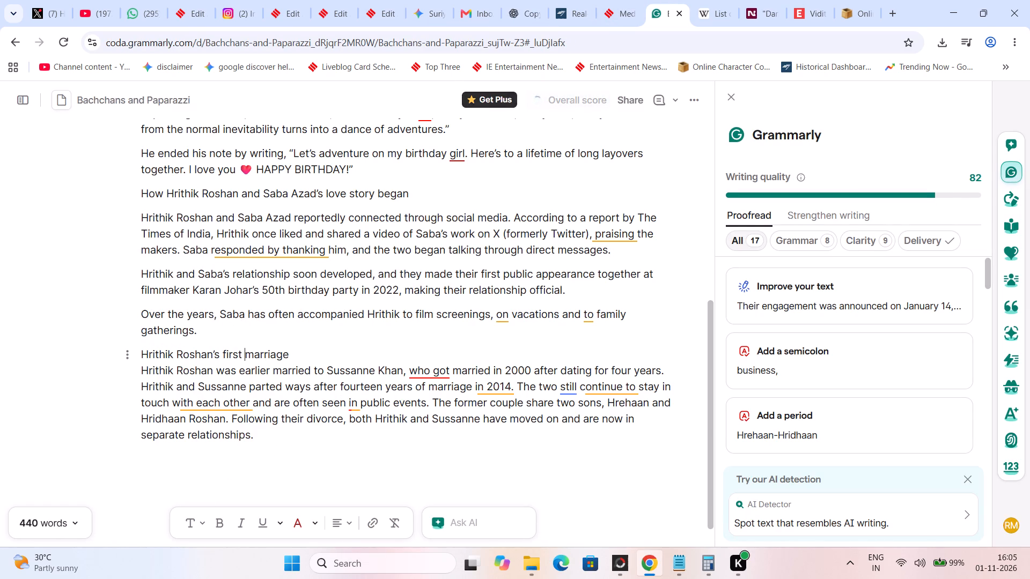
key(Return)
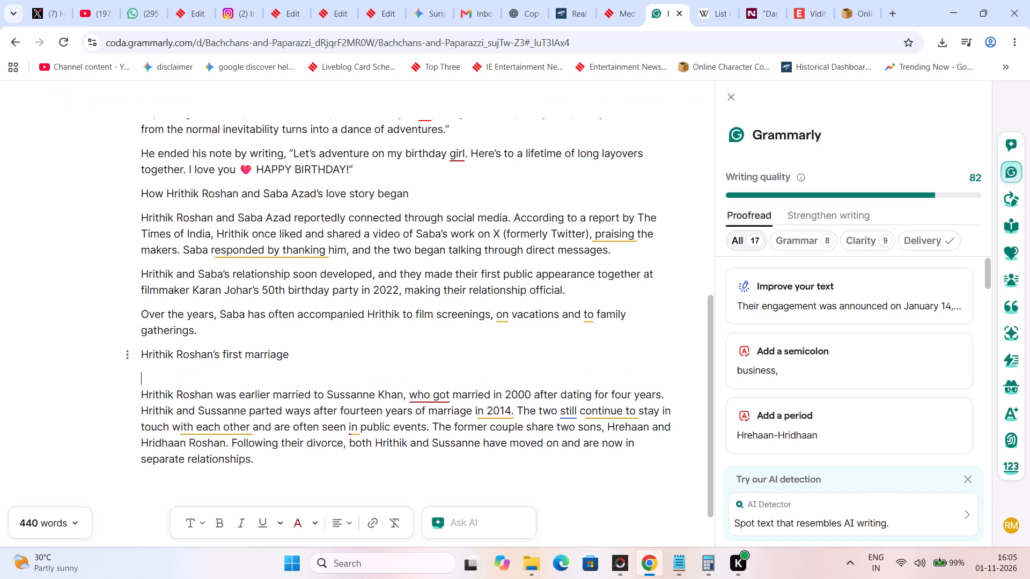
key(Delete)
Replace ", who" after "Sussanne Khan" with ". The duo" so that a new sentence starts there.
key(Right)
key(Right)
key(Right)
key(Right)
key(Right)
key(Right)
key(Right)
key(Right)
key(Right)
key(Right)
key(Right)
key(Right)
key(Right)
key(Right)
key(Right)
key(Right)
key(Right)
key(Right)
key(Right)
key(Right)
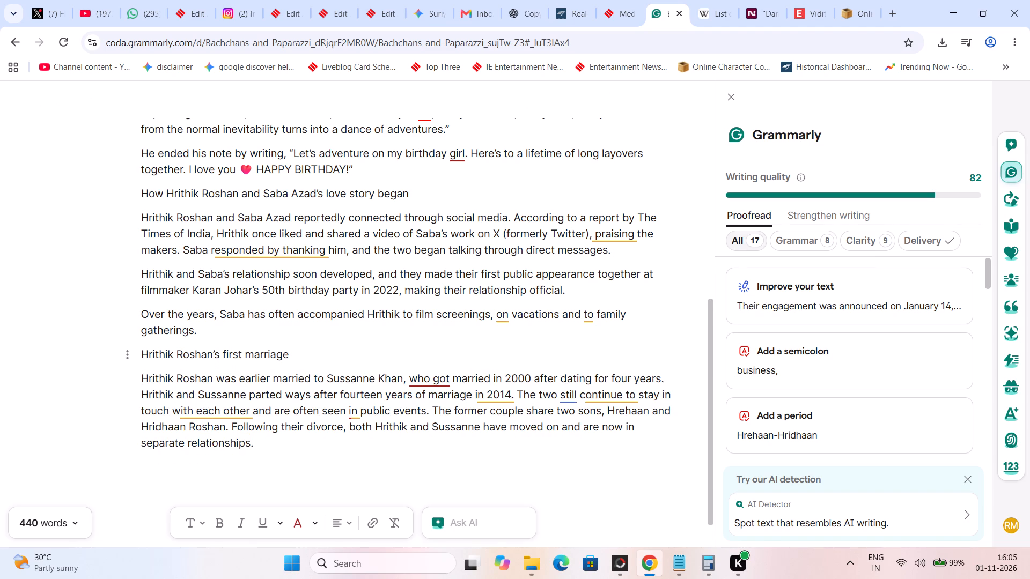
key(Left)
key(Left)
key(Delete)
key(Delete)
key(Delete)
key(Delete)
key(Delete)
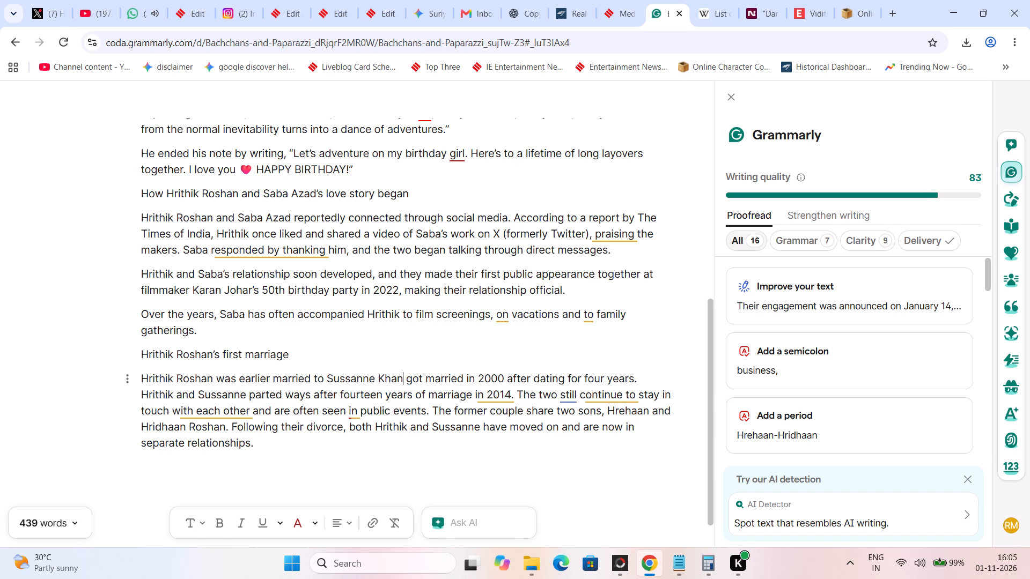
key(BackSpace)
key(BackSpace)
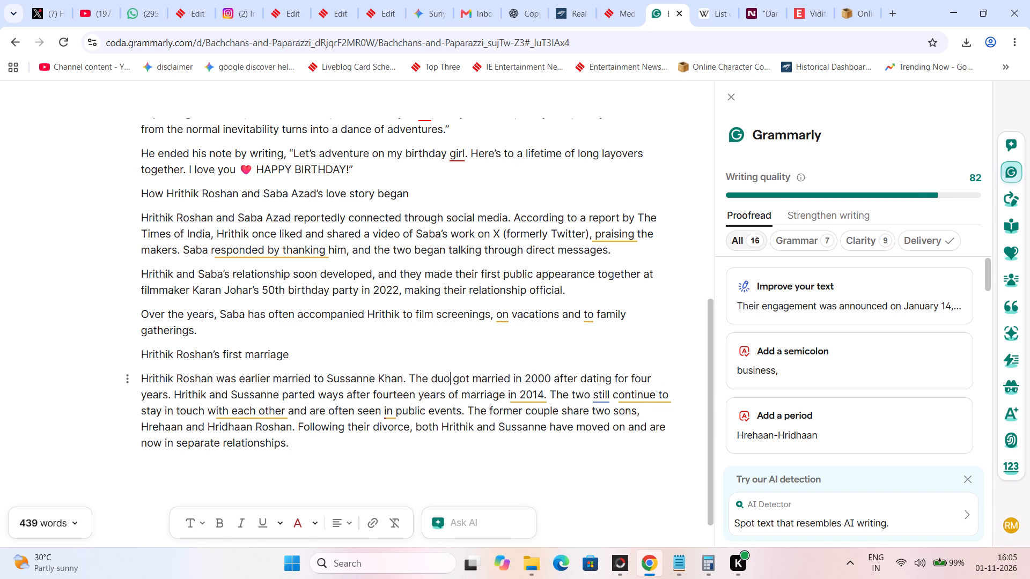
Delete "The duo got married in 2000 after dating for four years" and replace "Hrithik and Sussanne" before "parted ways" with "The".
key(Delete)
key(Delete)
key(Delete)
key(Delete)
key(Delete)
key(Delete)
key(Delete)
key(Delete)
key(Delete)
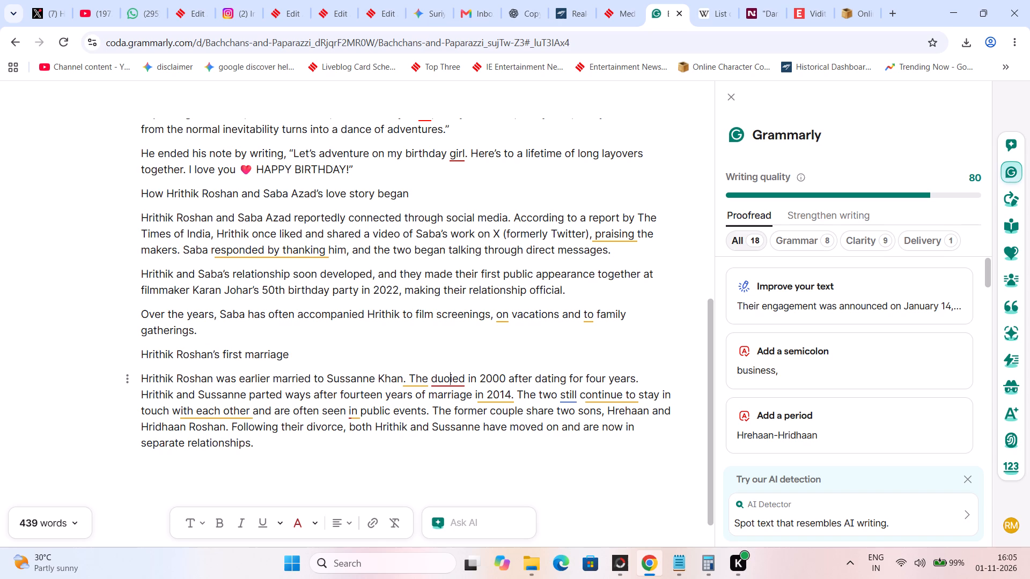
key(BackSpace)
key(BackSpace)
key(BackSpace)
key(BackSpace)
key(BackSpace)
key(BackSpace)
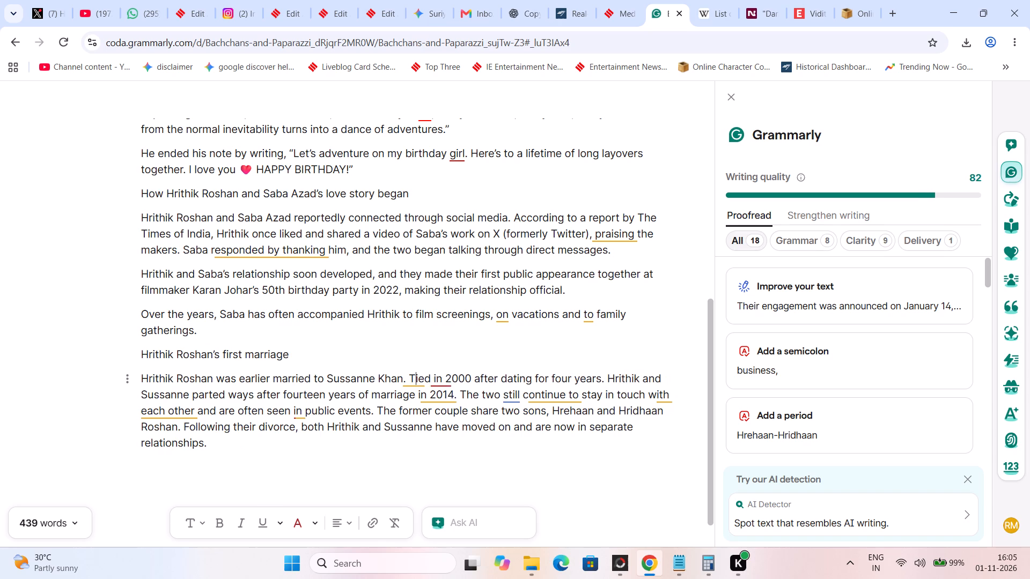
key(BackSpace)
key(Delete)
key(Delete)
key(Delete)
key(Delete)
key(Delete)
key(Delete)
key(Delete)
key(Delete)
key(Delete)
key(Delete)
key(Delete)
key(Delete)
key(Delete)
key(Delete)
key(Delete)
key(Delete)
key(Delete)
key(Delete)
key(Delete)
key(Delete)
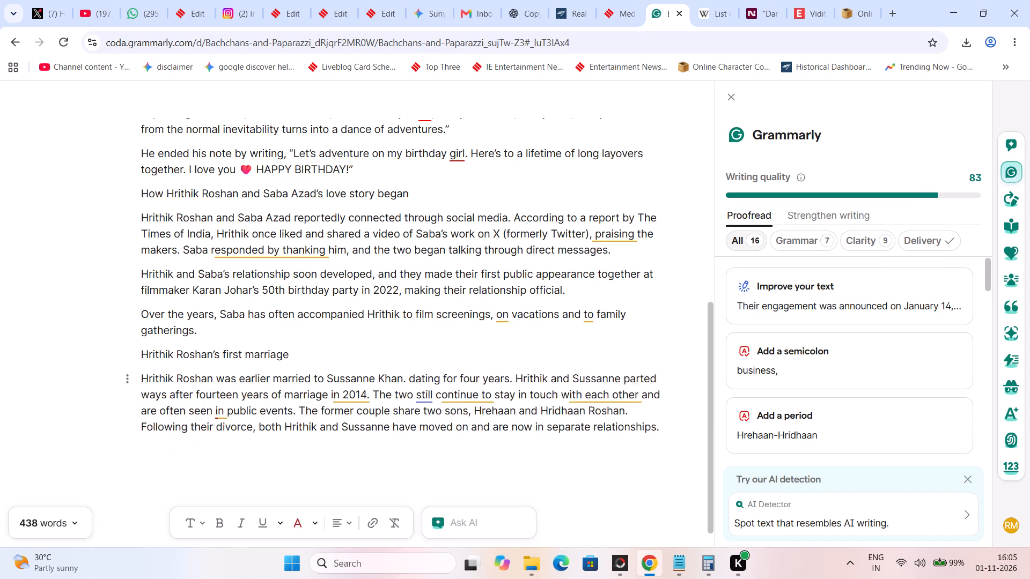
key(Delete)
key(Delete)
key(Delete)
key(Delete)
key(Delete)
key(Delete)
key(Delete)
key(Delete)
key(Delete)
key(Delete)
key(Delete)
key(Delete)
key(Delete)
key(Delete)
key(Delete)
key(Delete)
key(Delete)
key(Delete)
key(Delete)
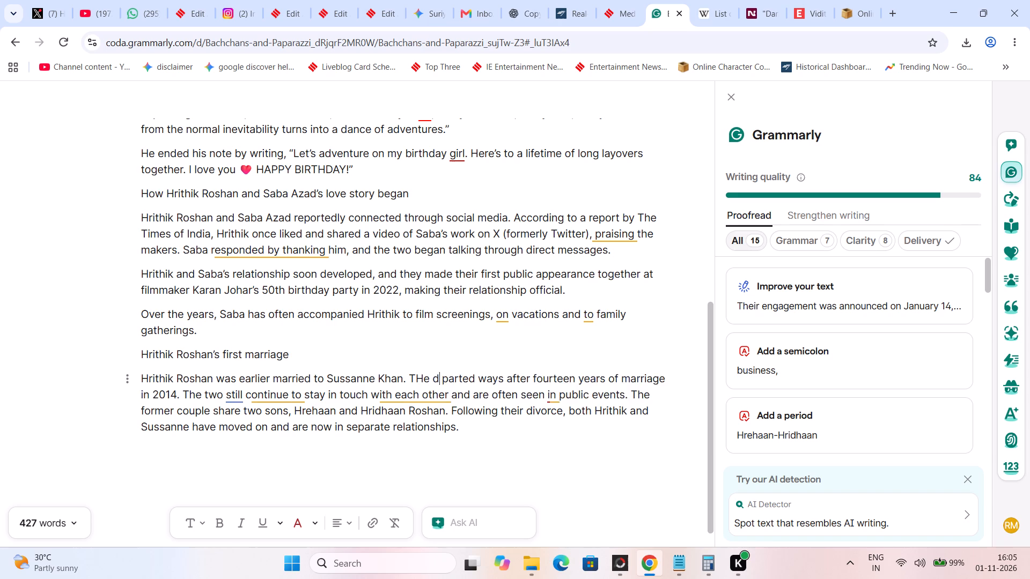
key(BackSpace)
key(BackSpace)
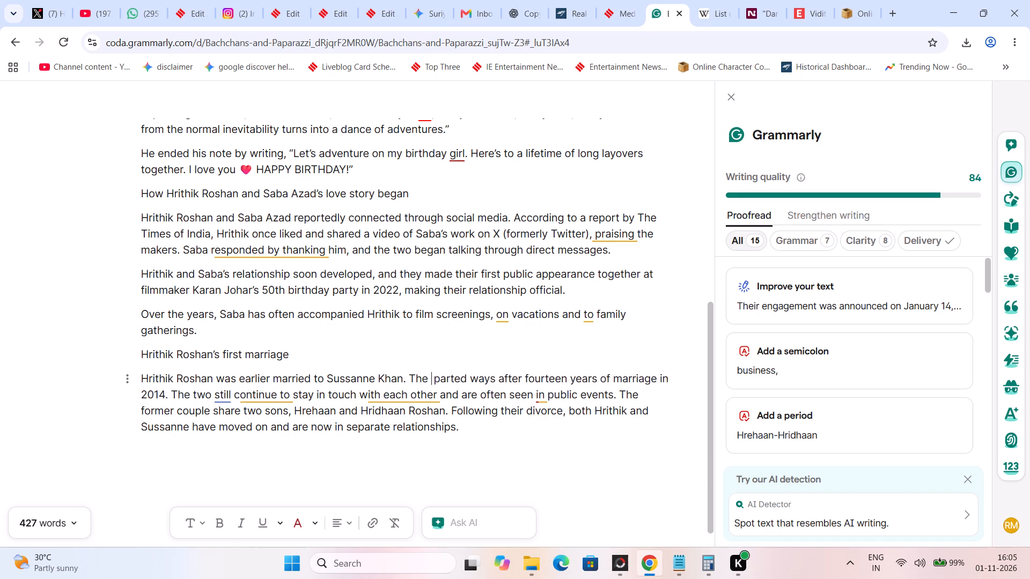
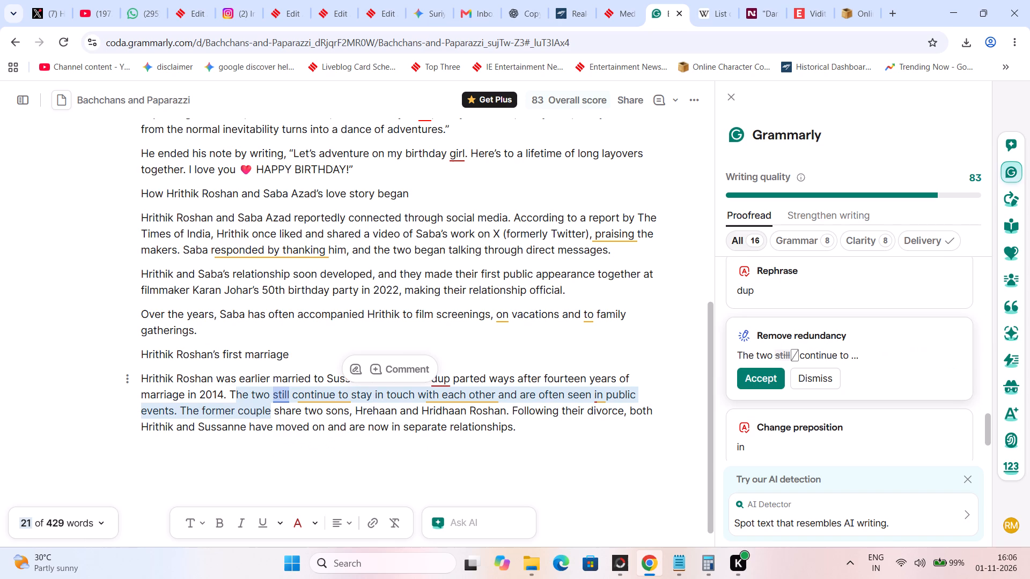
Delete the sentence about the two staying in touch and replace "The former couple" before "share two sons" with "Hrithik and Sussanne".
drag(233, 400, 230, 400)
key(BackSpace)
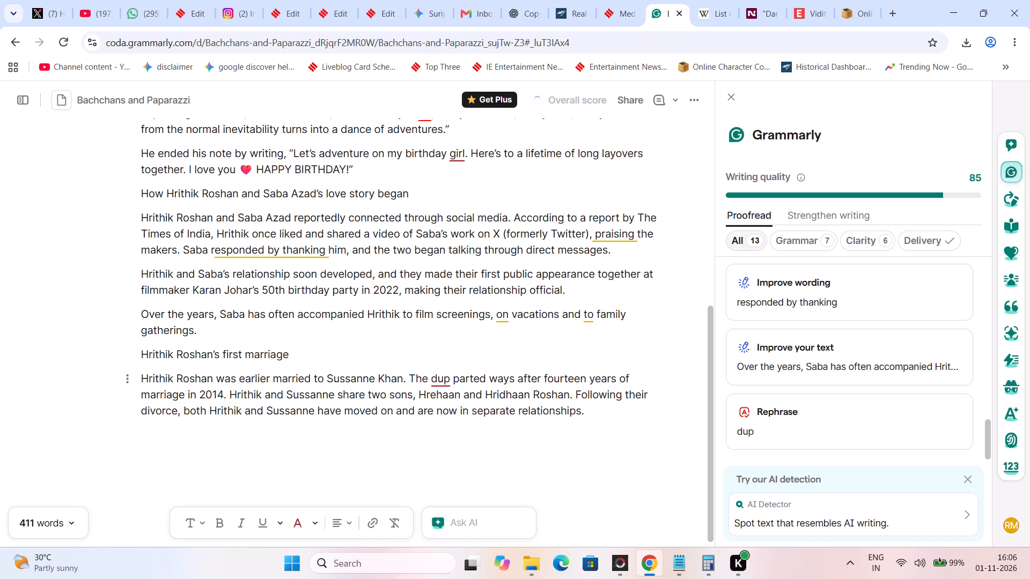
Replace "Following" before "their divorce" with "Despite" in the closing sentence about separate relationships.
drag(314, 410, 392, 409)
click(512, 413)
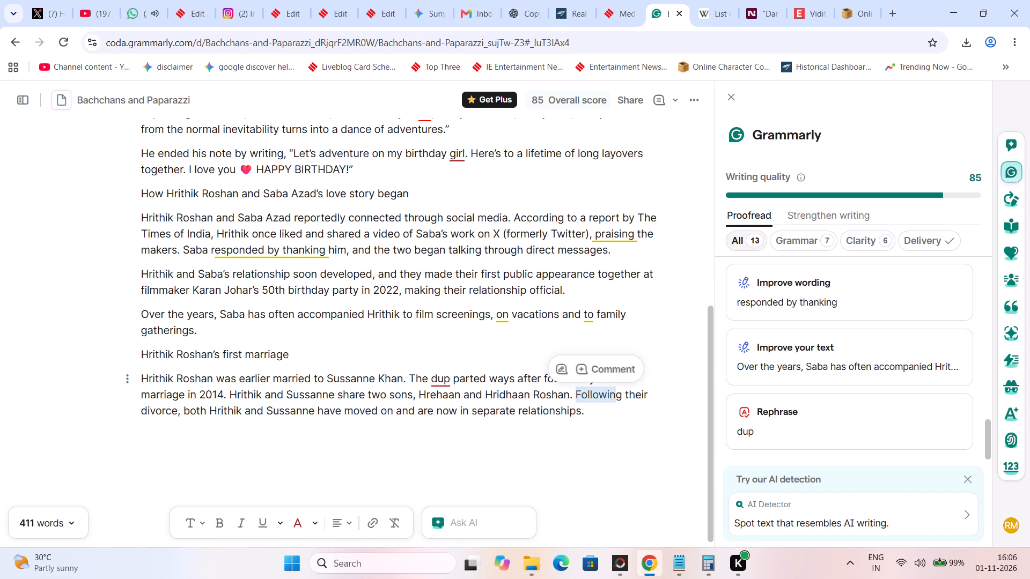
key(s)
text(pte)
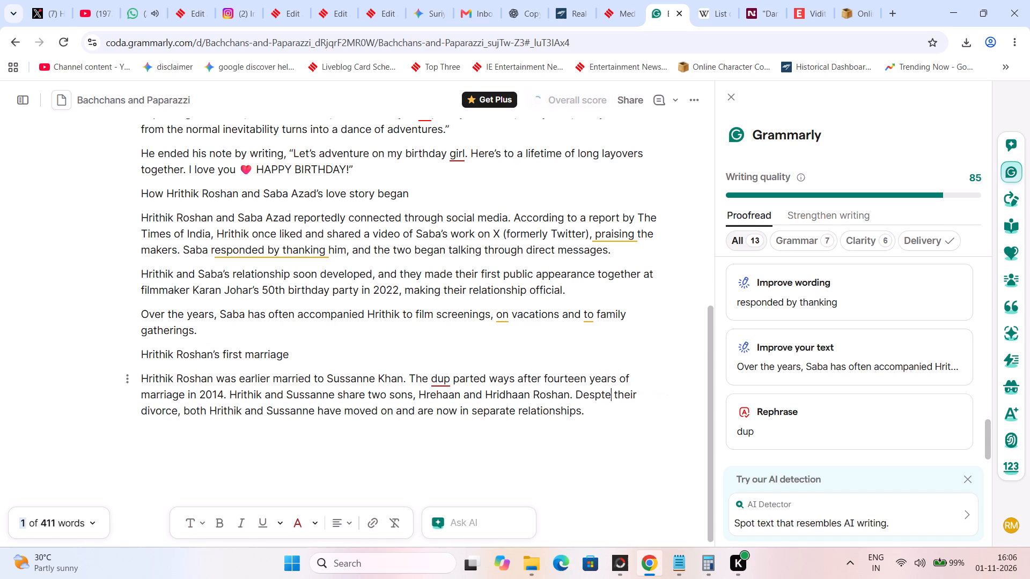
key(Left)
key(Left)
key(o)
key(BackSpace)
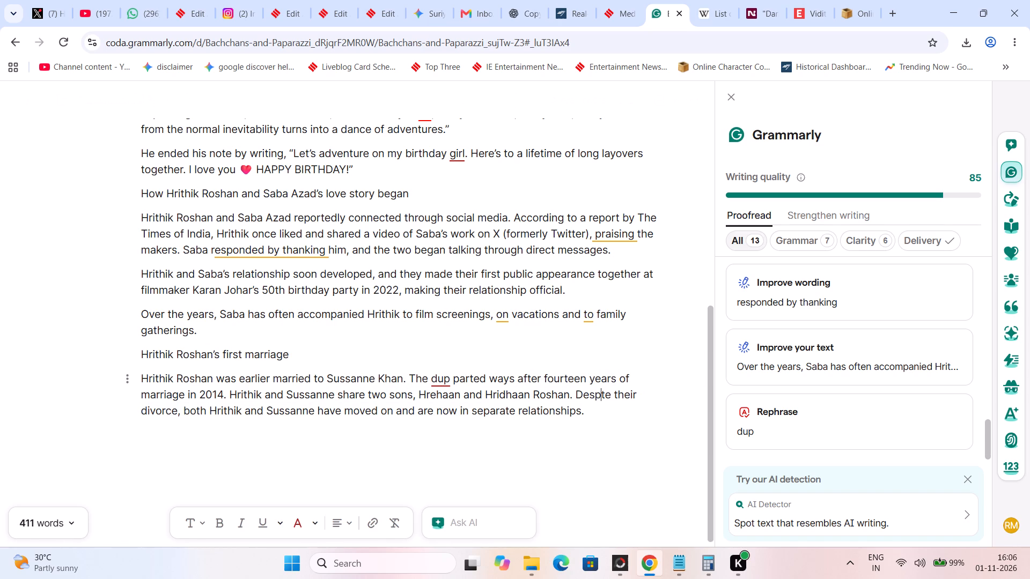
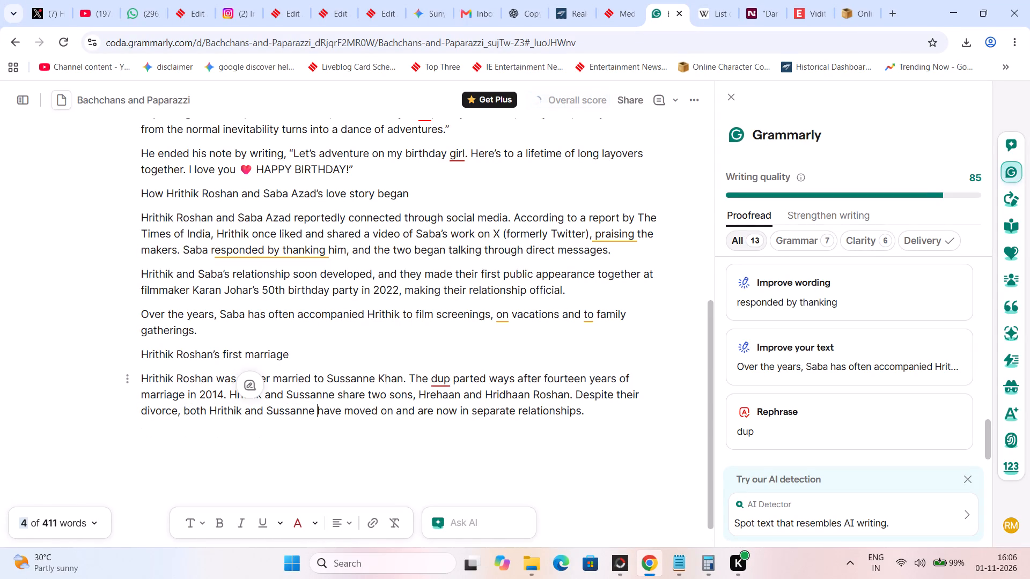
Delete "both" before "Hrithik and Sussanne" in the closing sentence about life after their divorce.
drag(201, 414, 182, 413)
click(182, 413)
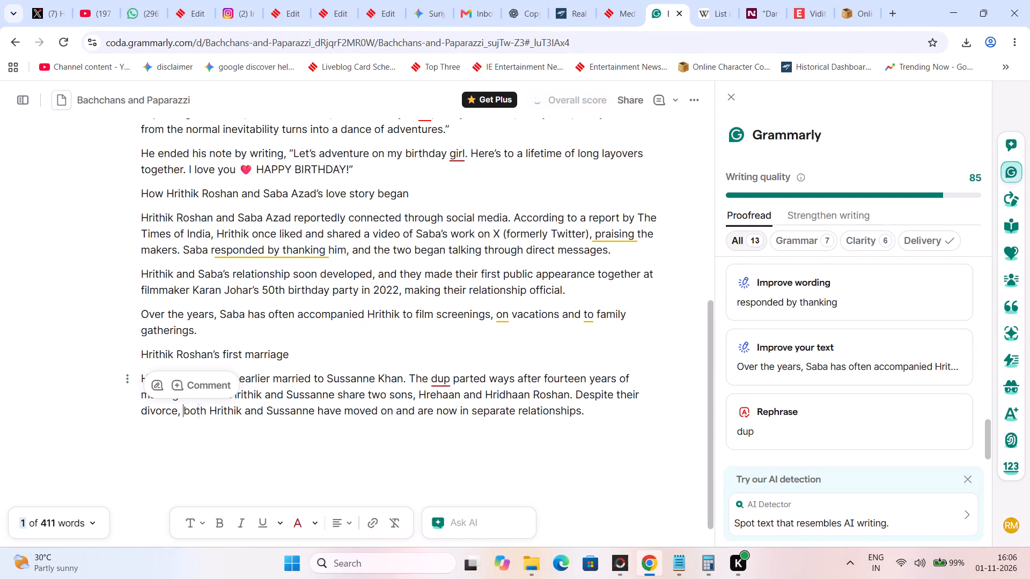
drag(182, 413, 202, 412)
key(BackSpace)
key(BackSpace)
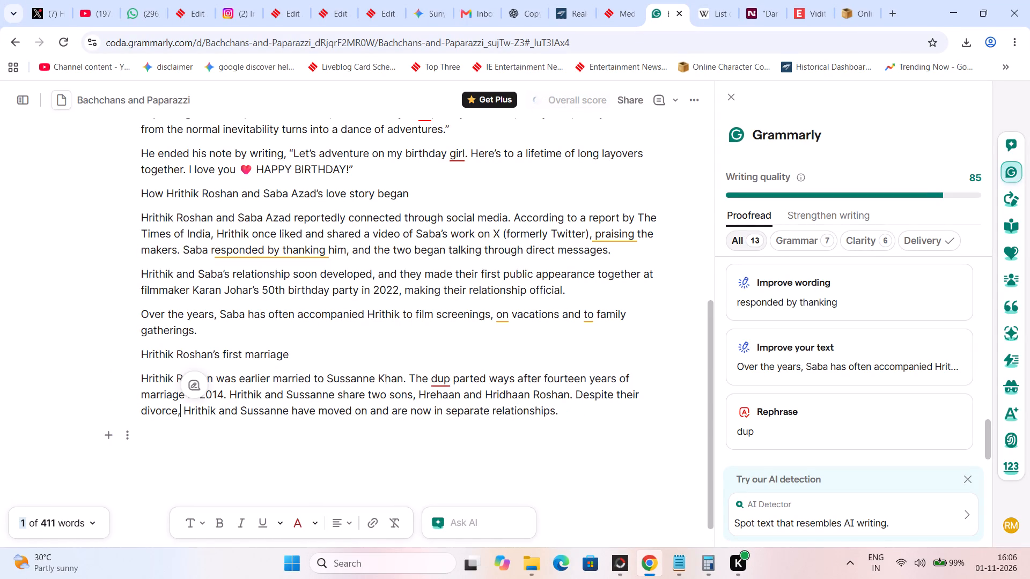
Replace "have moved on and are now in separate relationships" in the closing sentence with "continue to co parent their children".
key(Right)
key(Right)
key(Right)
key(Right)
key(Right)
key(Right)
key(Right)
key(Right)
key(Right)
key(Right)
key(Right)
key(Right)
key(Right)
key(Right)
key(Right)
key(Right)
key(Right)
key(Right)
key(Right)
key(Right)
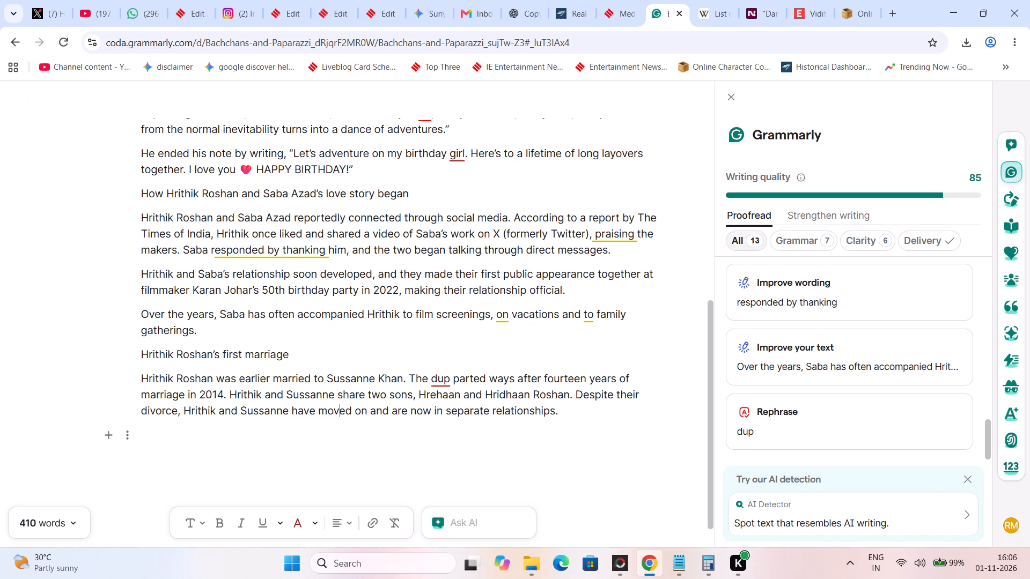
key(Left)
key(BackSpace)
key(BackSpace)
key(BackSpace)
key(BackSpace)
key(BackSpace)
key(BackSpace)
key(BackSpace)
key(BackSpace)
key(BackSpace)
key(BackSpace)
key(BackSpace)
key(BackSpace)
key(BackSpace)
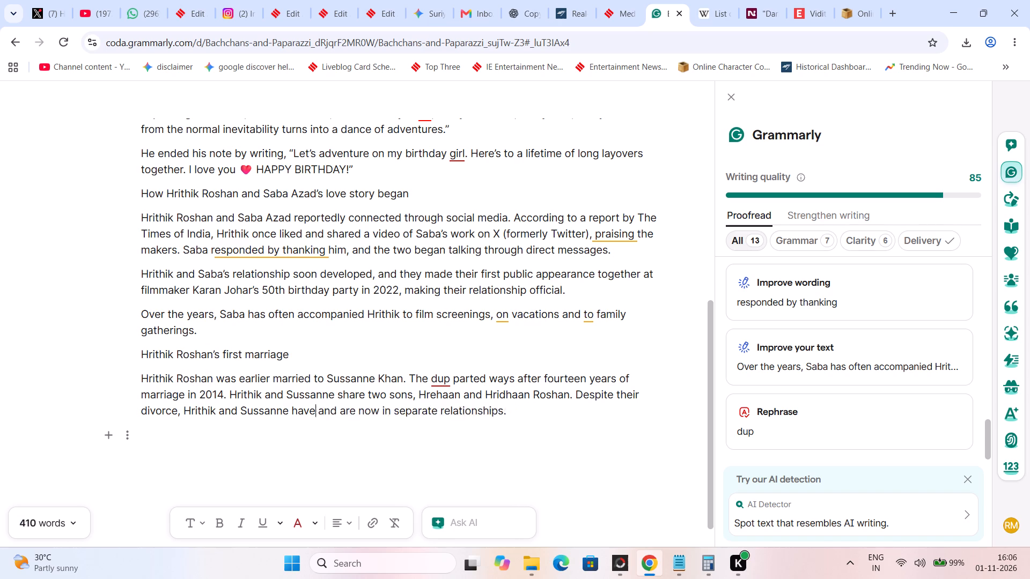
key(Delete)
key(Delete)
key(Delete)
key(Delete)
key(Delete)
key(Delete)
key(Delete)
key(Delete)
key(Delete)
key(Delete)
key(Delete)
key(Delete)
key(Delete)
key(Delete)
key(Delete)
key(Delete)
key(Delete)
key(Delete)
key(Delete)
key(Delete)
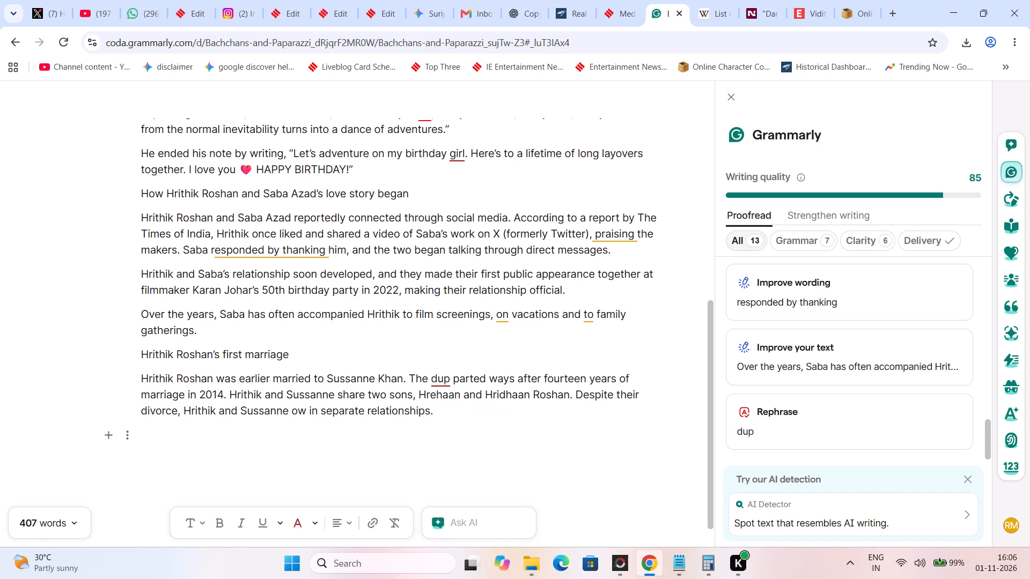
text(mt)
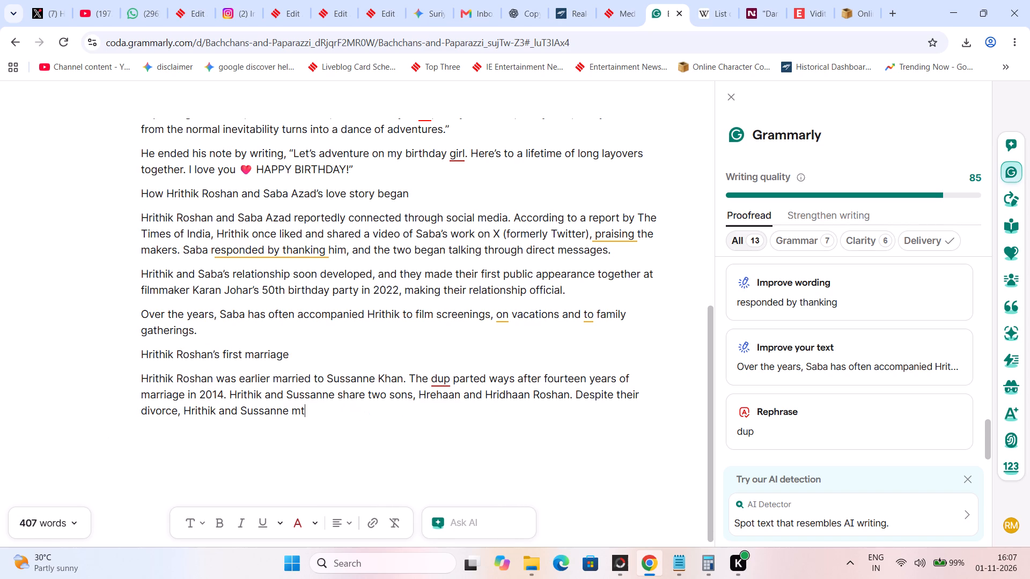
key(BackSpace)
key(BackSpace)
text(continue to co parent thr)
key(BackSpace)
text(er chil)
key(BackSpace)
key(BackSpace)
key(BackSpace)
key(BackSpace)
key(BackSpace)
key(BackSpace)
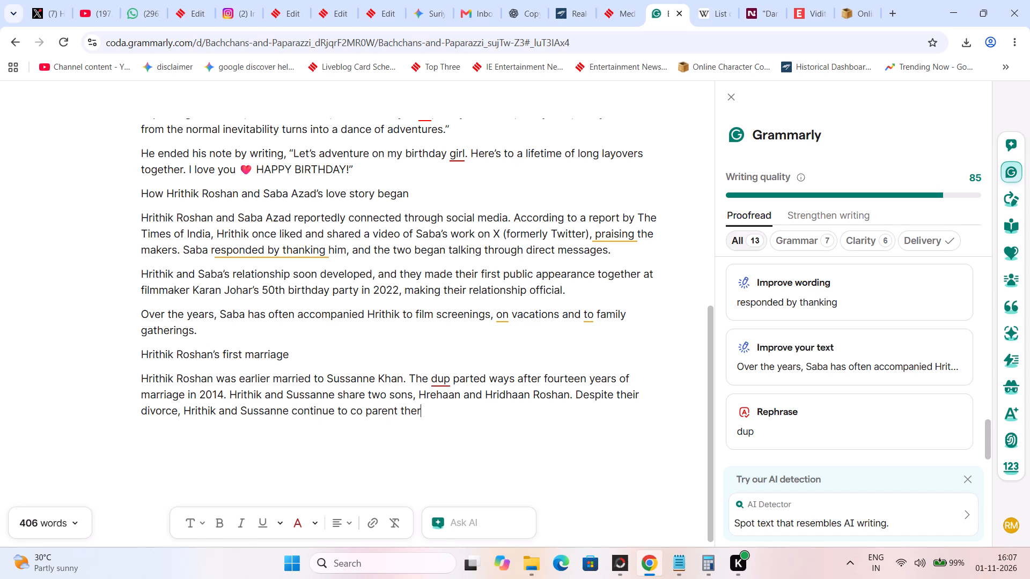
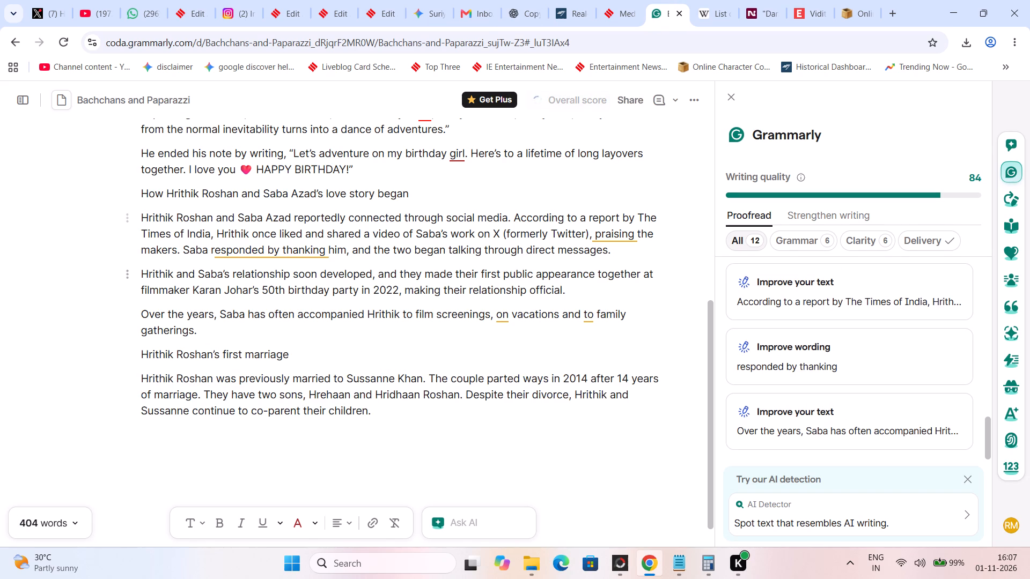
click(400, 411)
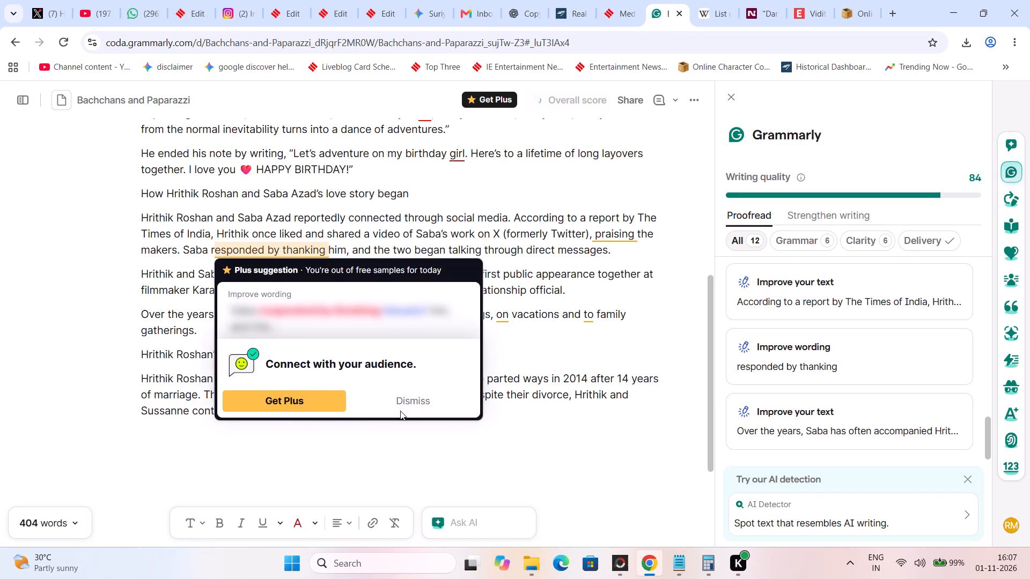
Replace the headline's ending after "Saba Azad" with "on her birthday; a dance of adventures'", reusing the phrase from the actor's quote.
scroll(398, 400, up, 13)
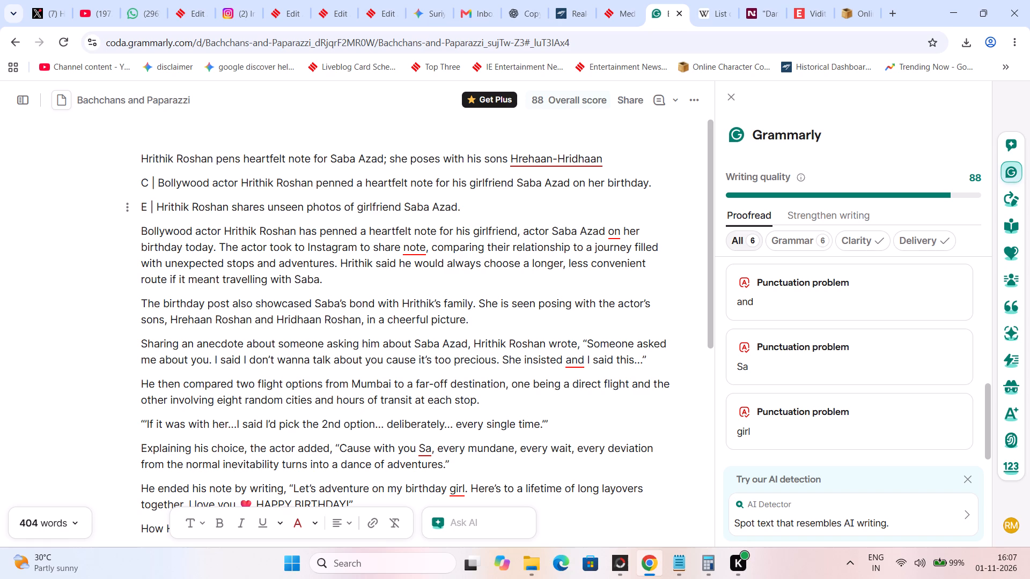
scroll(385, 206, down, 1)
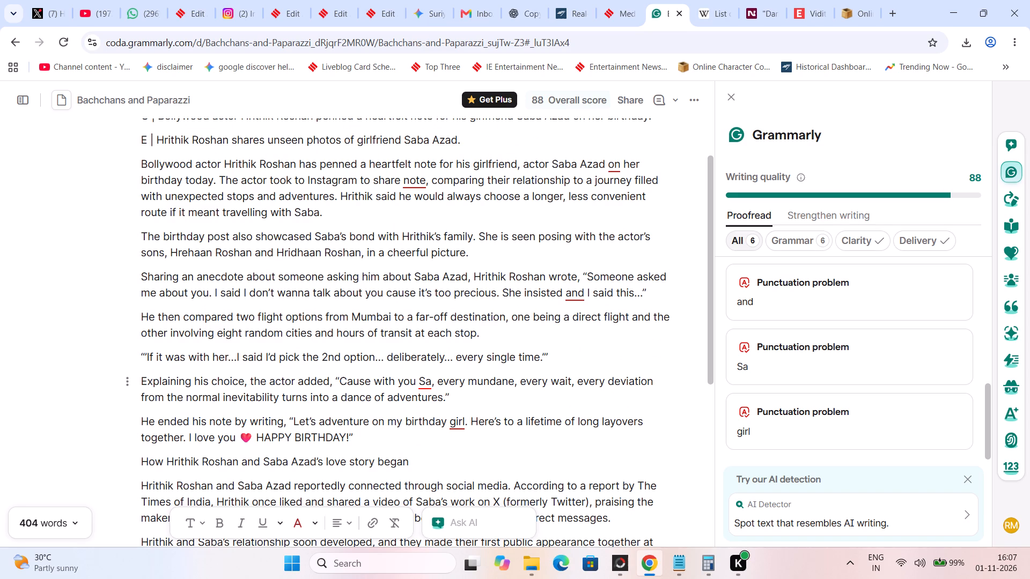
drag(442, 401, 214, 293)
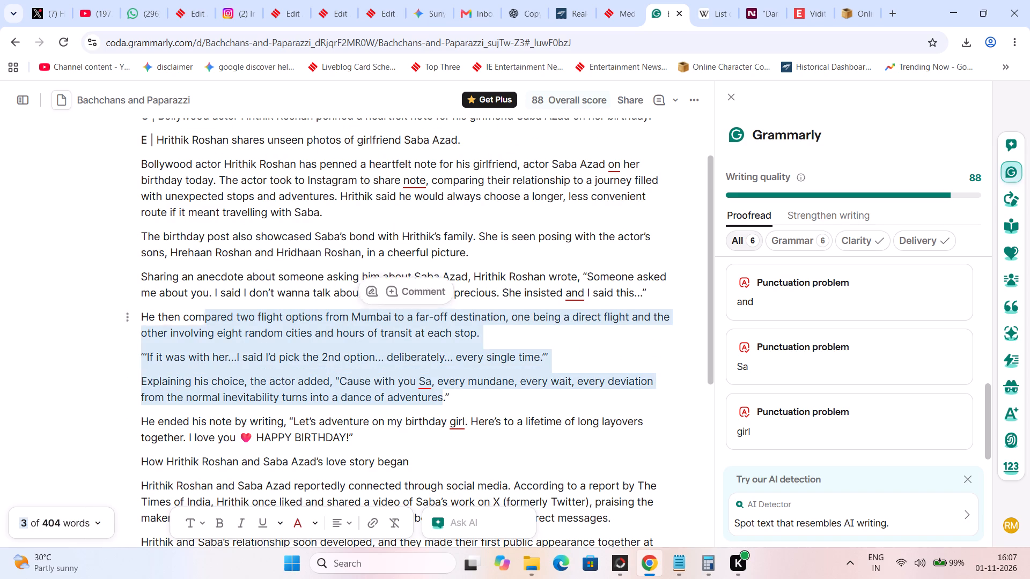
drag(214, 293, 373, 388)
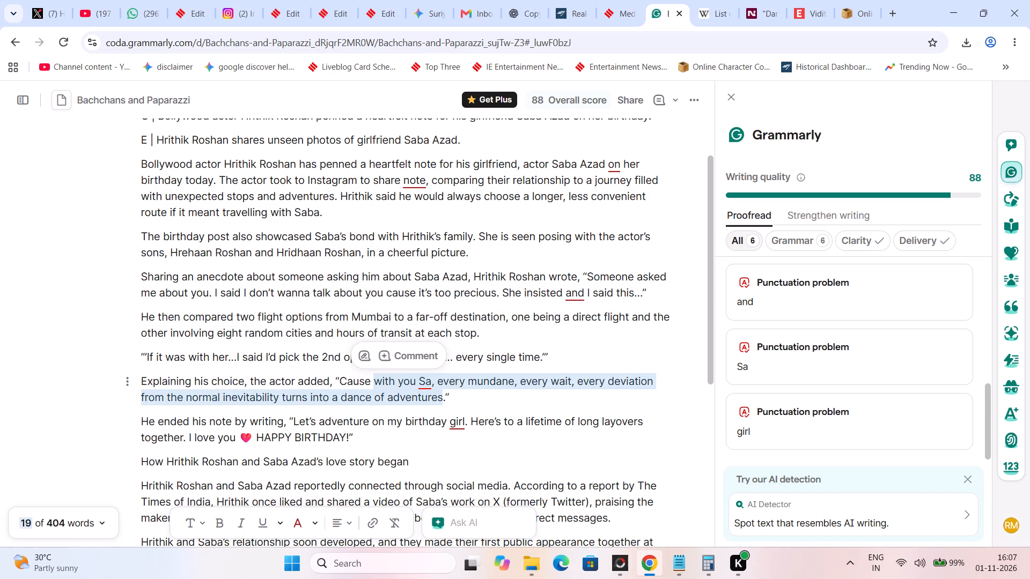
drag(373, 388, 332, 398)
key(ctrl+c)
scroll(404, 393, up, 11)
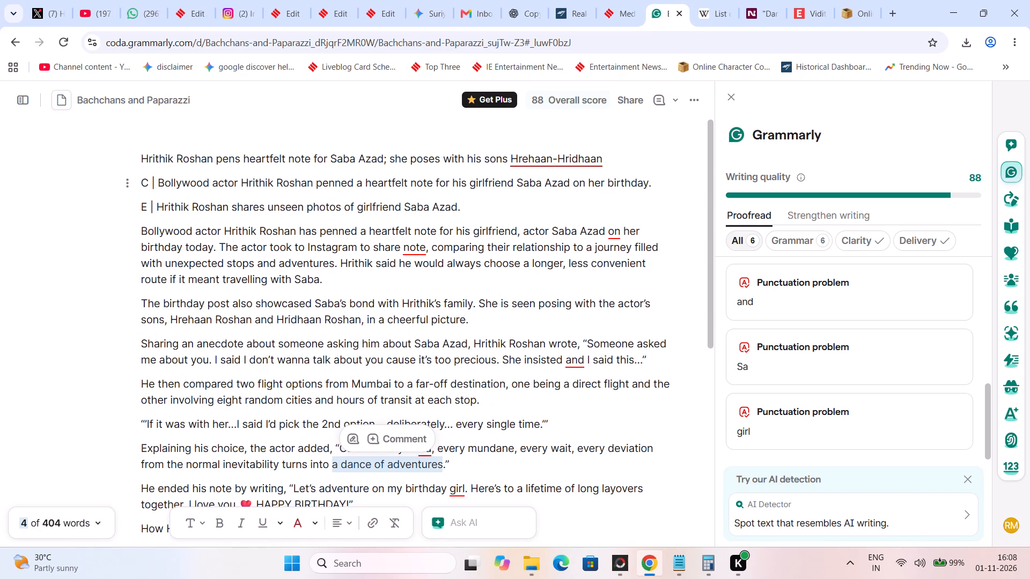
drag(382, 160, 651, 168)
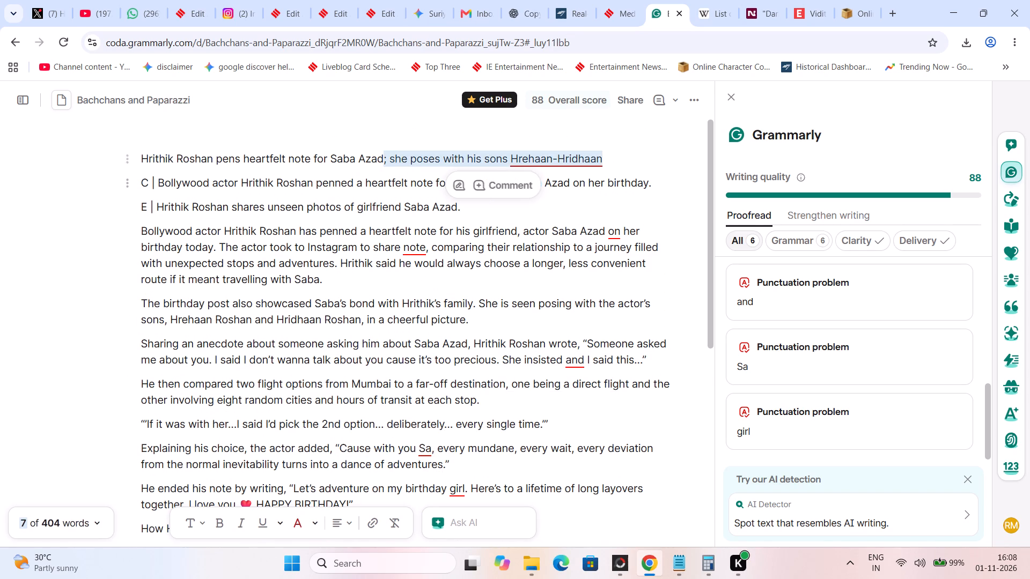
key(space)
text(on her birthday;)
key(space)
key(ctrl+v)
key(apostrophe)
Change the headline's semicolon to a colon, capitalise the quoted phrase's "A" and add the opening single quote before it.
key(Left)
key(Left)
key(Left)
key(Left)
key(Left)
key(Left)
key(Left)
key(Left)
key(Left)
key(Left)
key(Left)
key(Left)
key(Left)
key(Left)
key(Left)
key(Left)
key(Left)
key(Left)
key(Left)
key(Left)
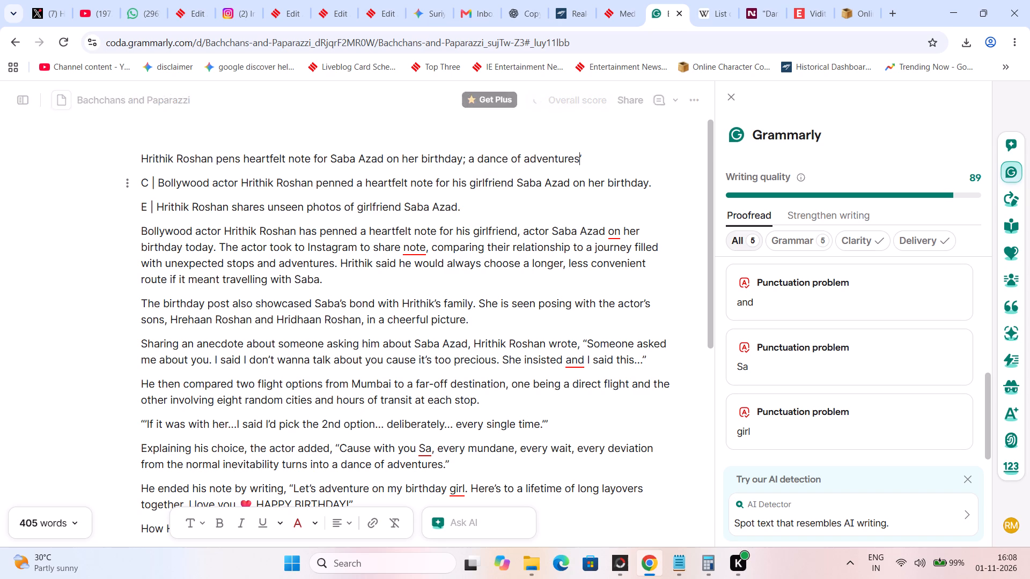
key(Left)
key(BackSpace)
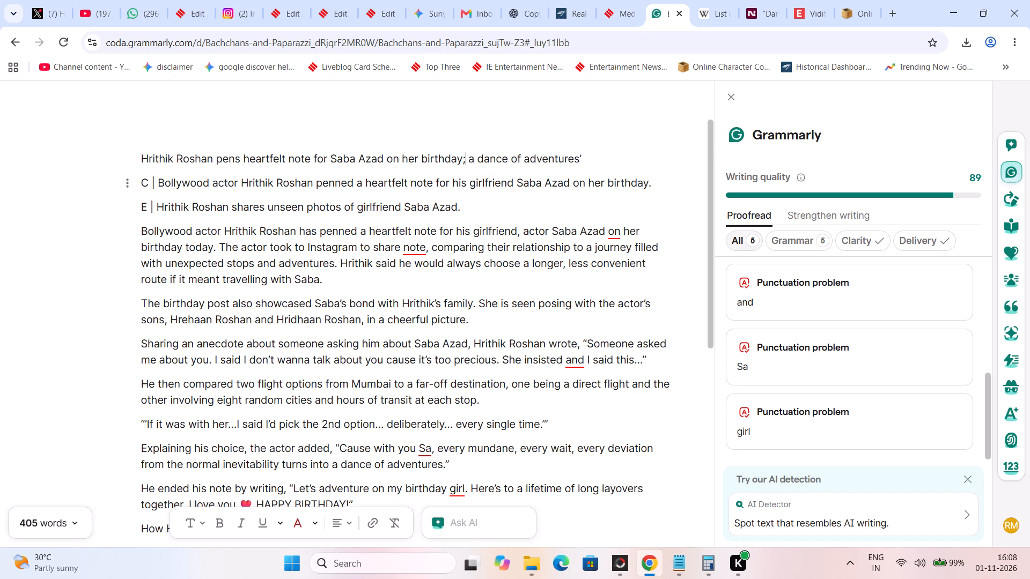
key(shift+colon)
key(Right)
key(Right)
key(apostrophe)
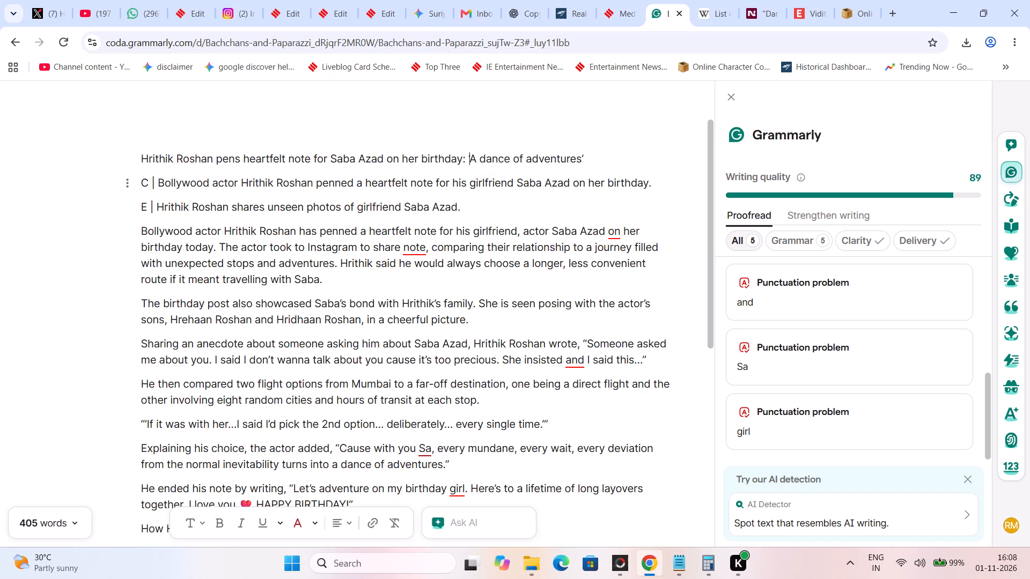
Apply the missing-article correction in the opening paragraph, making it "to share a note".
key(Right)
key(Right)
key(Right)
key(Right)
key(Right)
key(Right)
key(Right)
key(Right)
key(Right)
key(Right)
key(Right)
key(Right)
key(Right)
key(Right)
key(Right)
key(Right)
key(Right)
key(Right)
key(Right)
key(Right)
key(Down)
key(Left)
key(Left)
key(Right)
key(Left)
key(Left)
key(Left)
key(Left)
key(Left)
key(Left)
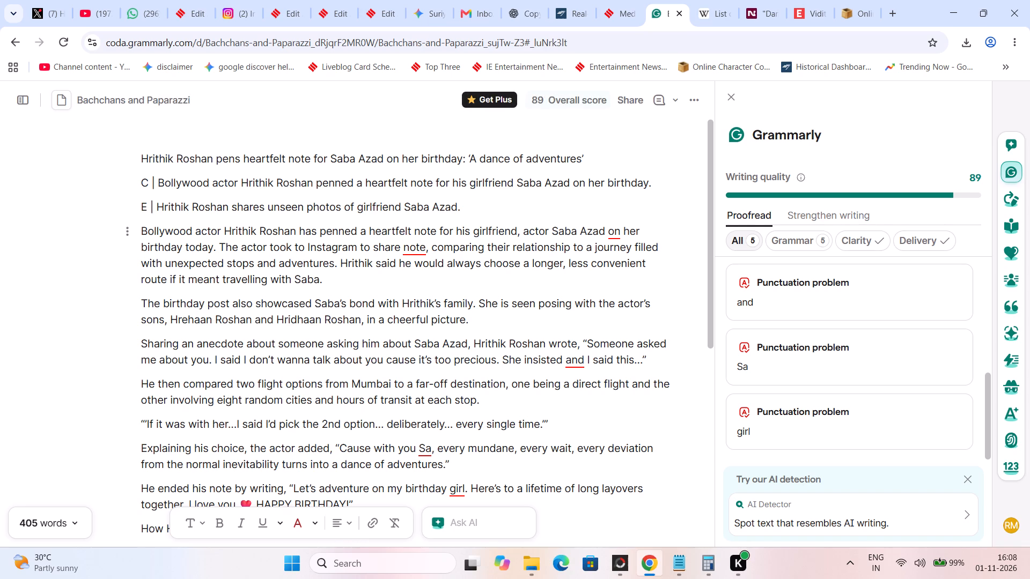
click(424, 274)
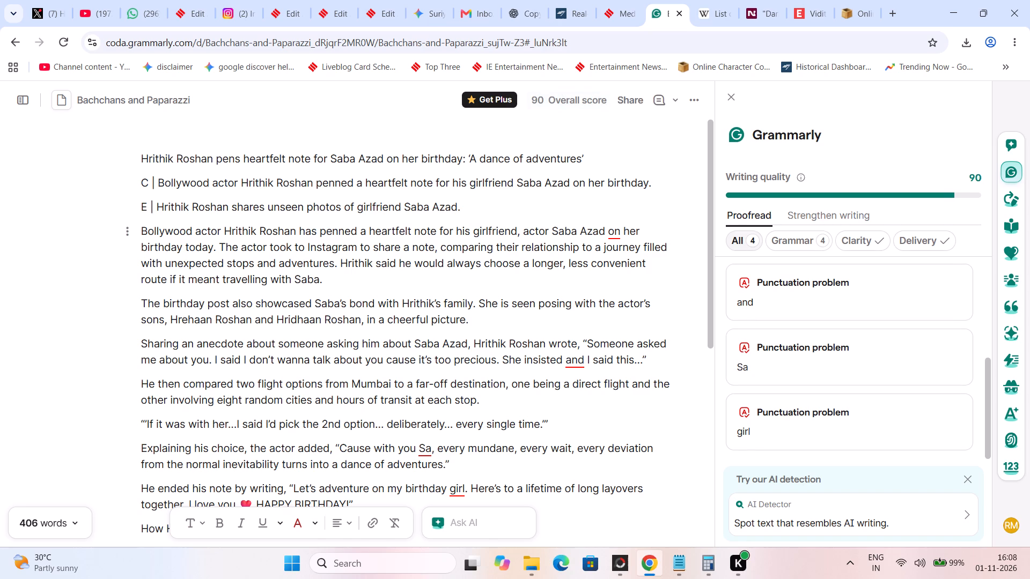
Begin the second paragraph's last sentence with "In a photo," and lowercase its "She" so it reads "In a photo, she is seen posing".
click(480, 302)
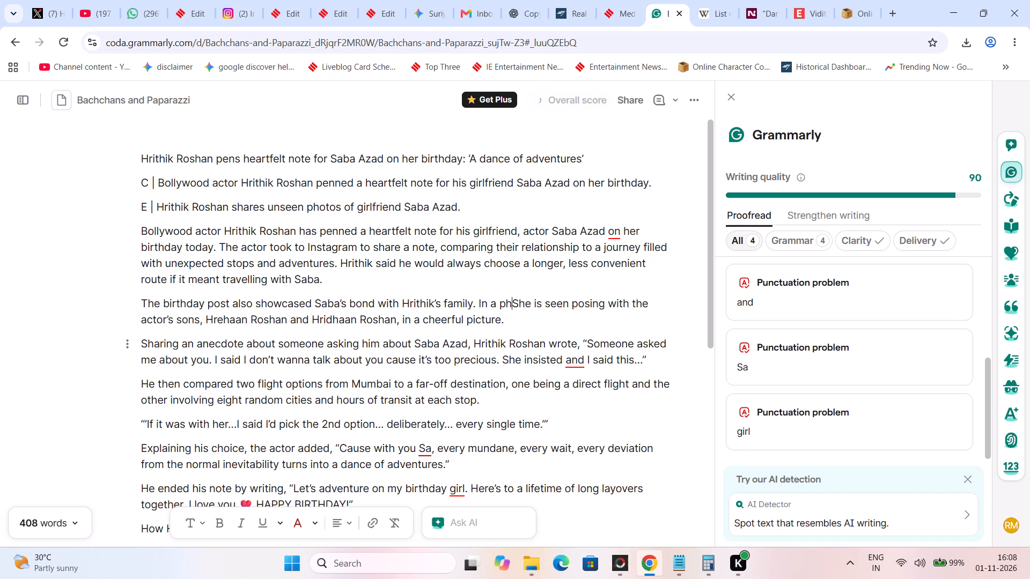
key(Delete)
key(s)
Delete ", in a cheerful picture" from the end of that sentence, closing it with a period after "Hridhaan Roshan".
key(Down)
key(BackSpace)
key(BackSpace)
key(BackSpace)
key(BackSpace)
key(BackSpace)
key(BackSpace)
key(BackSpace)
key(BackSpace)
key(BackSpace)
key(BackSpace)
key(BackSpace)
key(BackSpace)
key(BackSpace)
key(BackSpace)
key(BackSpace)
key(BackSpace)
key(BackSpace)
key(BackSpace)
key(BackSpace)
key(BackSpace)
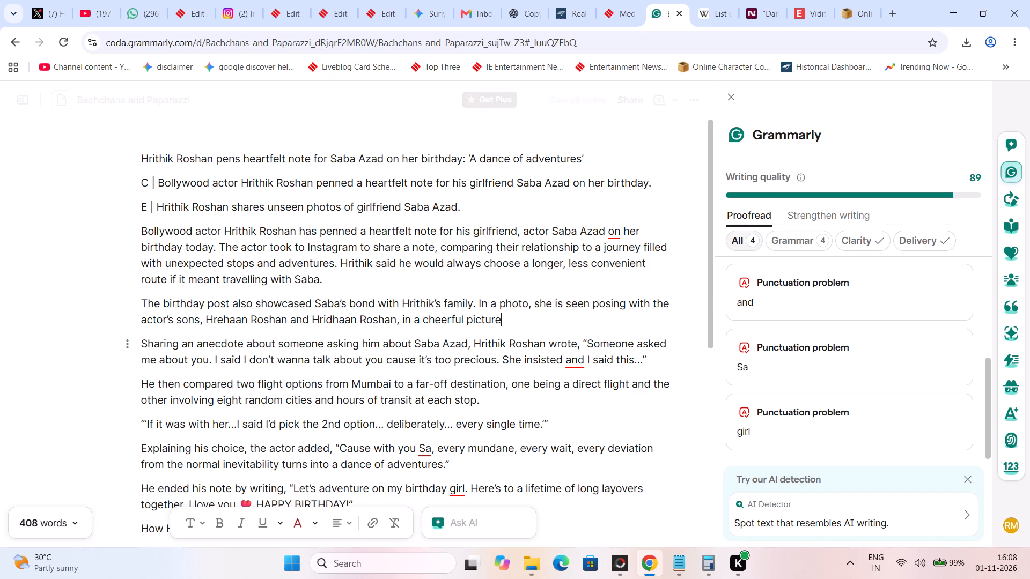
key(BackSpace)
key(BackSpace)
key(BackSpace)
key(BackSpace)
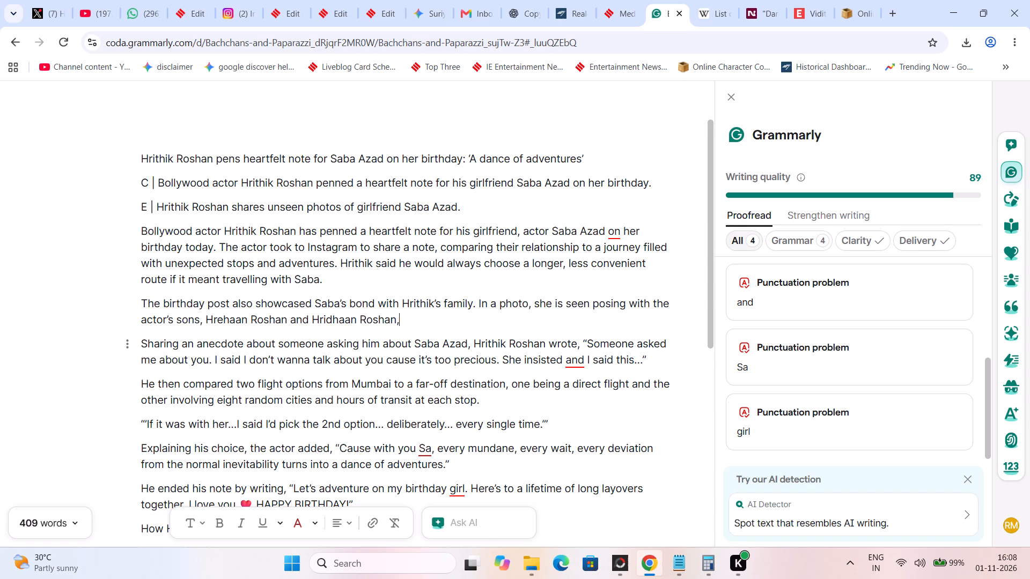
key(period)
Proofread the rest of the article, from the anecdote quote through the love-story section to the first-marriage paragraph.
key(Right)
key(Right)
key(Right)
key(Right)
key(Right)
key(Right)
key(Right)
key(Right)
key(Right)
key(Right)
key(Right)
key(Right)
key(Right)
key(Right)
key(Right)
key(Right)
key(Right)
key(Right)
key(Right)
key(Right)
key(Down)
key(Down)
key(Down)
key(Down)
key(Right)
key(Right)
key(Right)
key(Right)
key(Right)
key(Right)
key(Right)
key(Right)
key(Right)
key(Right)
key(Right)
key(Right)
key(Right)
key(Right)
key(Right)
key(Right)
key(Right)
key(Right)
key(Right)
key(Right)
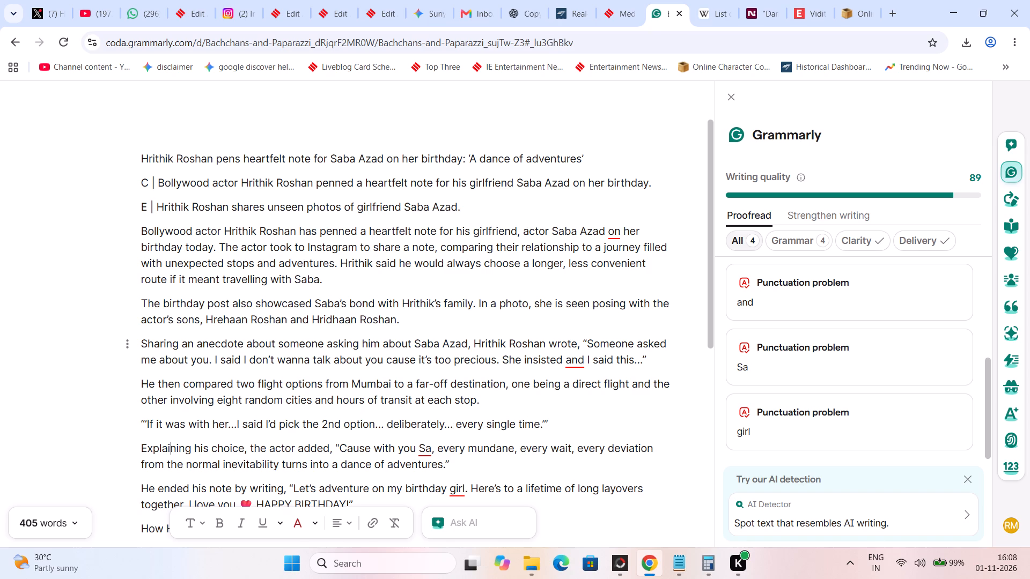
key(Down)
key(Down)
key(Down)
key(Down)
key(Down)
key(Down)
key(Down)
key(Down)
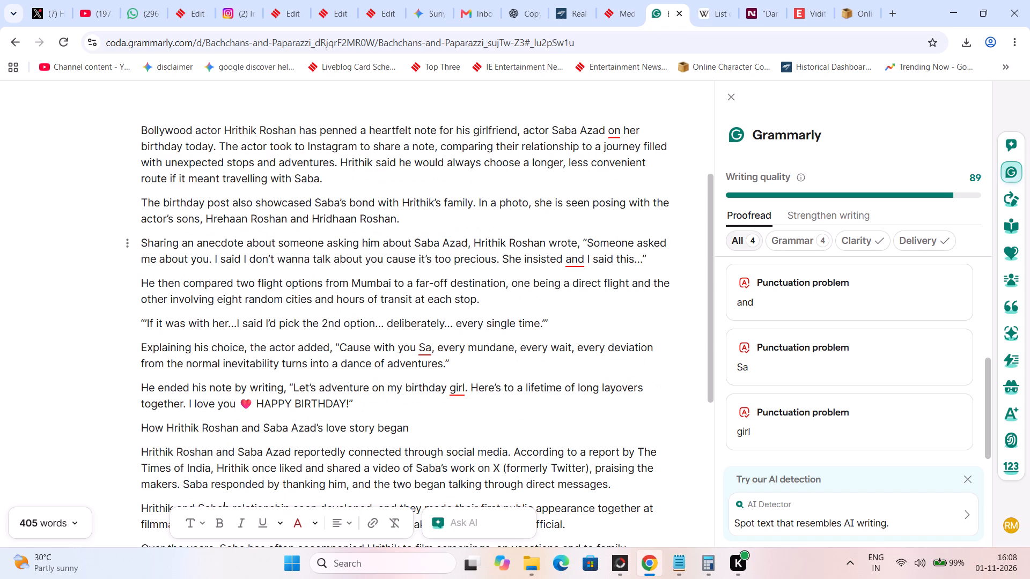
key(Down)
key(Down)
key(Down)
key(Up)
key(Up)
key(Up)
key(Up)
key(Up)
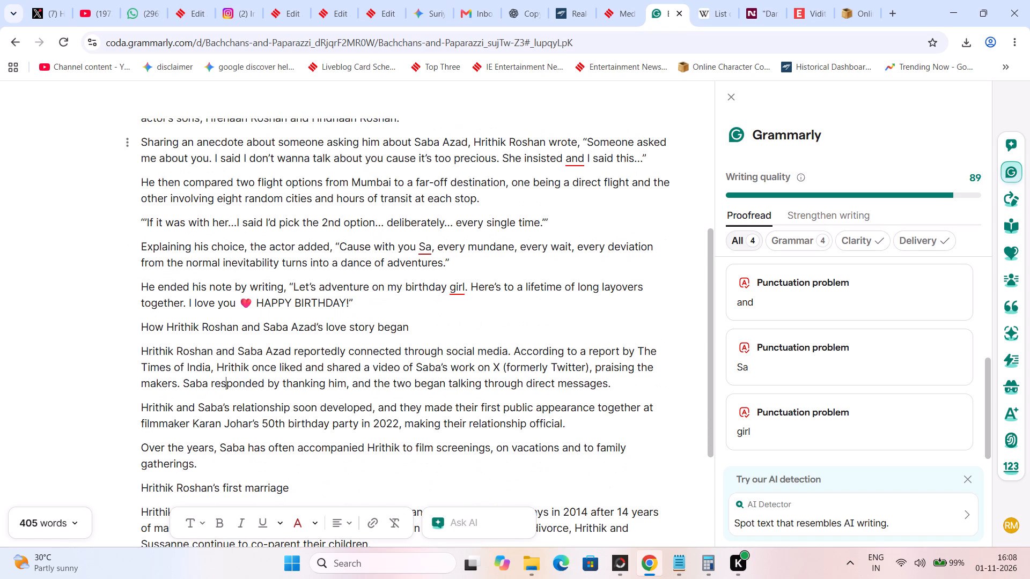
key(Right)
key(Right)
key(Right)
key(Right)
key(Right)
key(Right)
key(Right)
key(Right)
key(Right)
key(Right)
key(Right)
key(Right)
key(Right)
key(Right)
key(Right)
key(Right)
key(Right)
key(Right)
key(Right)
key(Right)
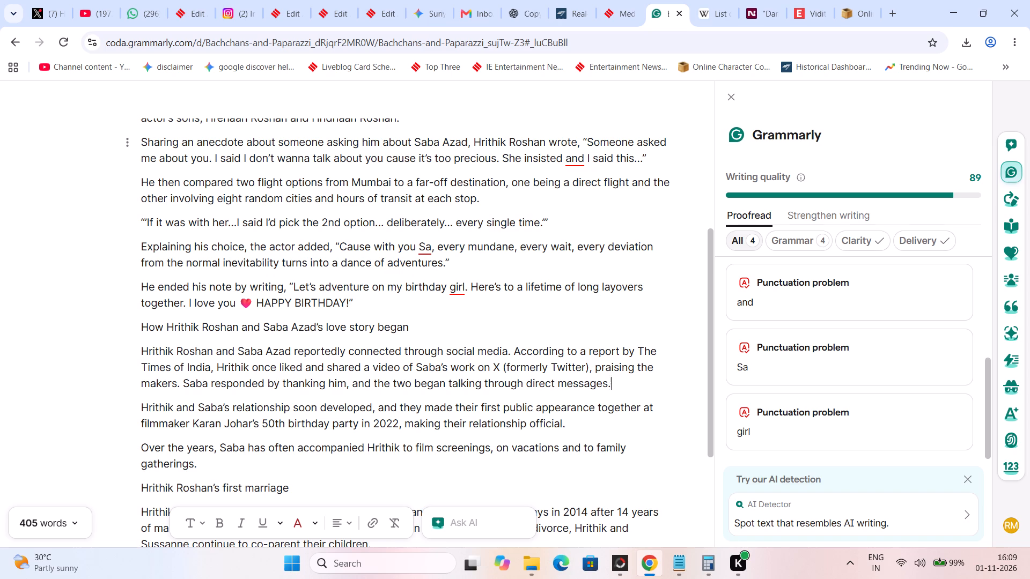
key(Down)
key(Down)
key(Down)
scroll(564, 334, down, 6)
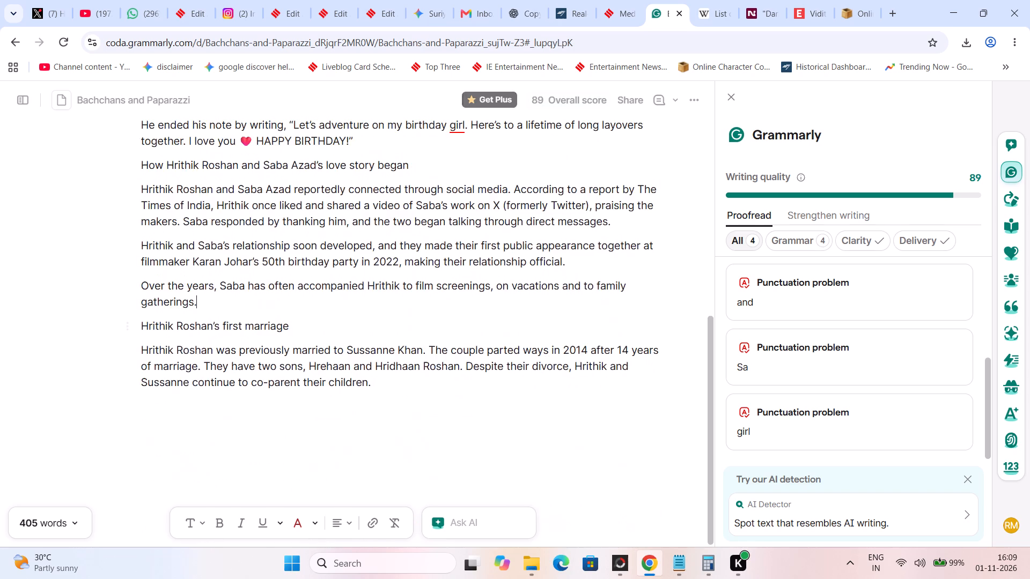
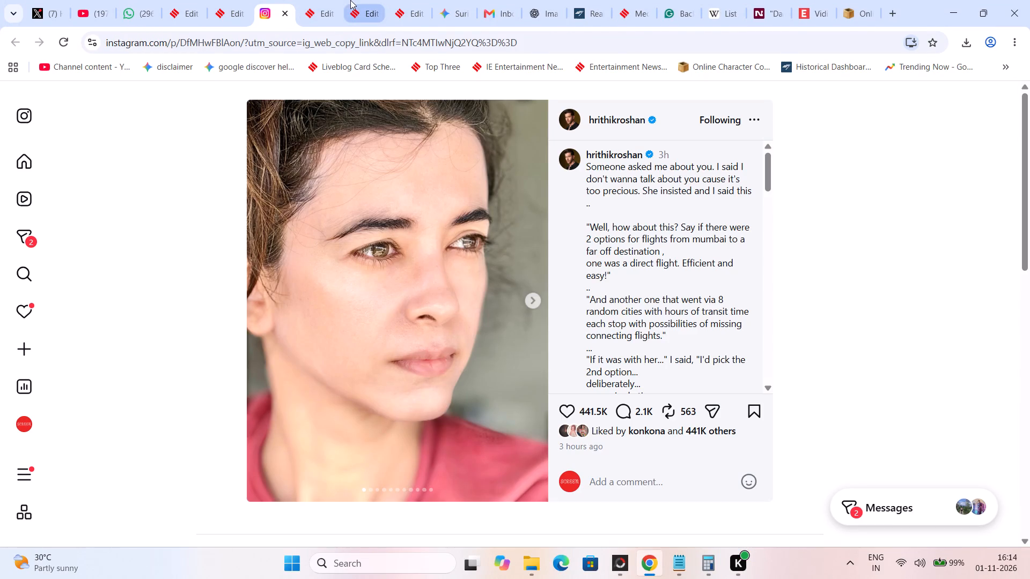
Close Hrithik Roshan's Instagram birthday post for Saba Azad.
click(285, 12)
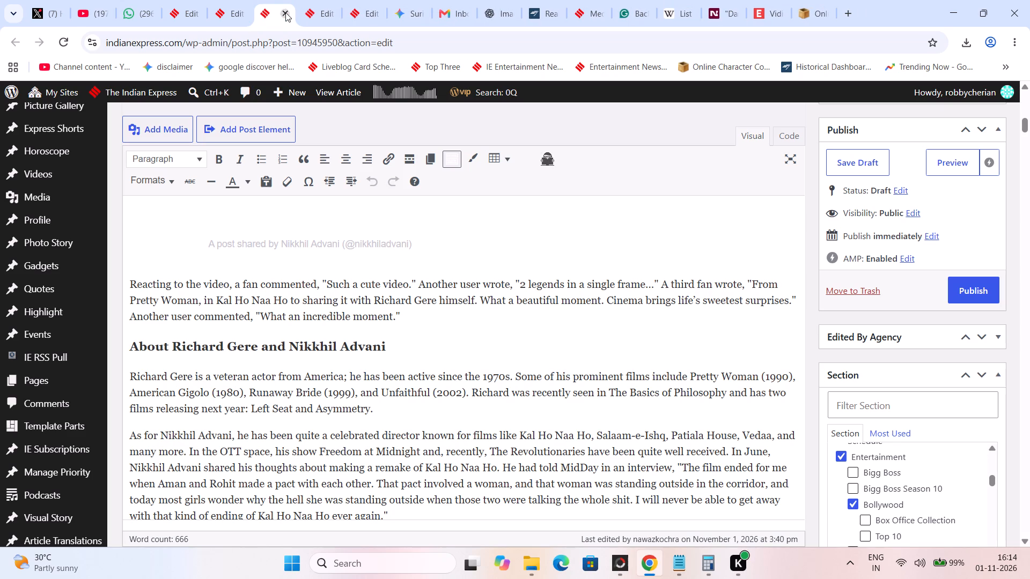
click(200, 0)
click(218, 1)
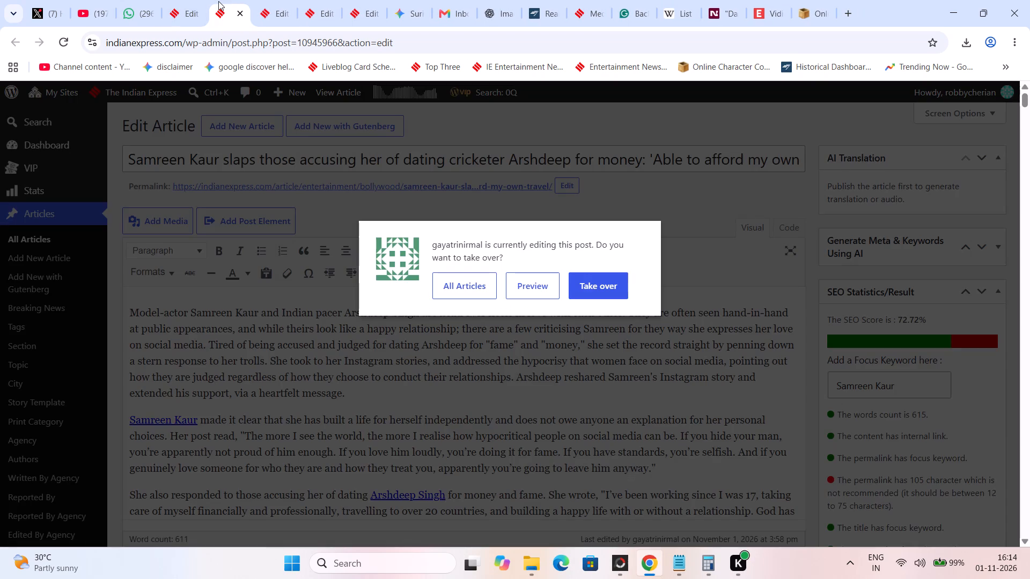
click(327, 0)
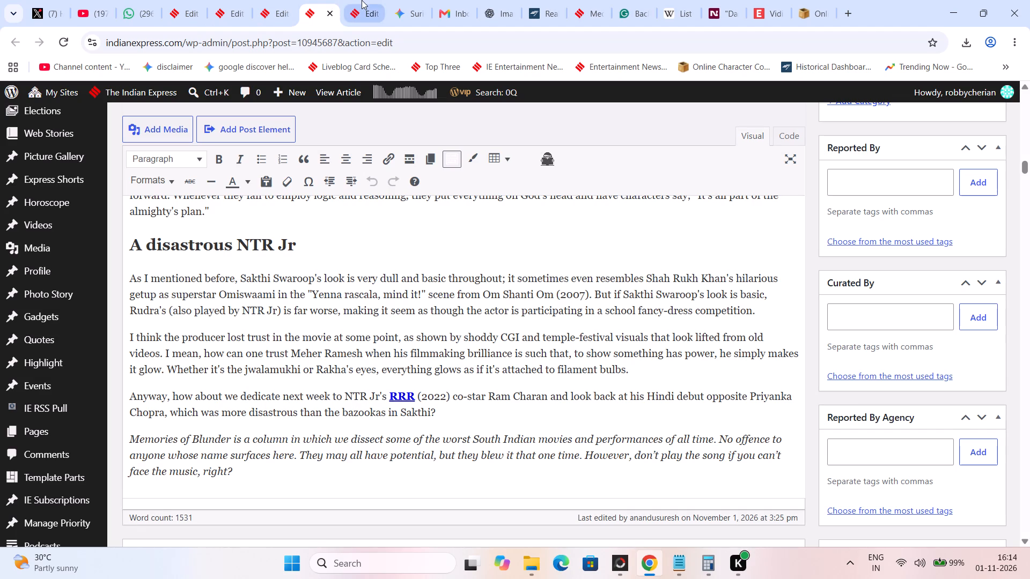
click(362, 0)
click(225, 0)
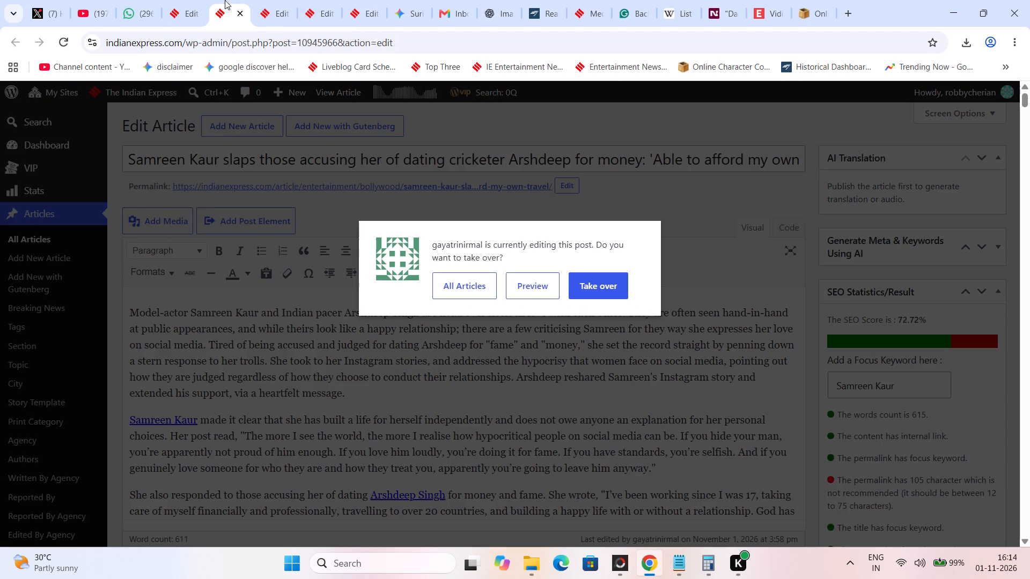
click(198, 0)
click(226, 0)
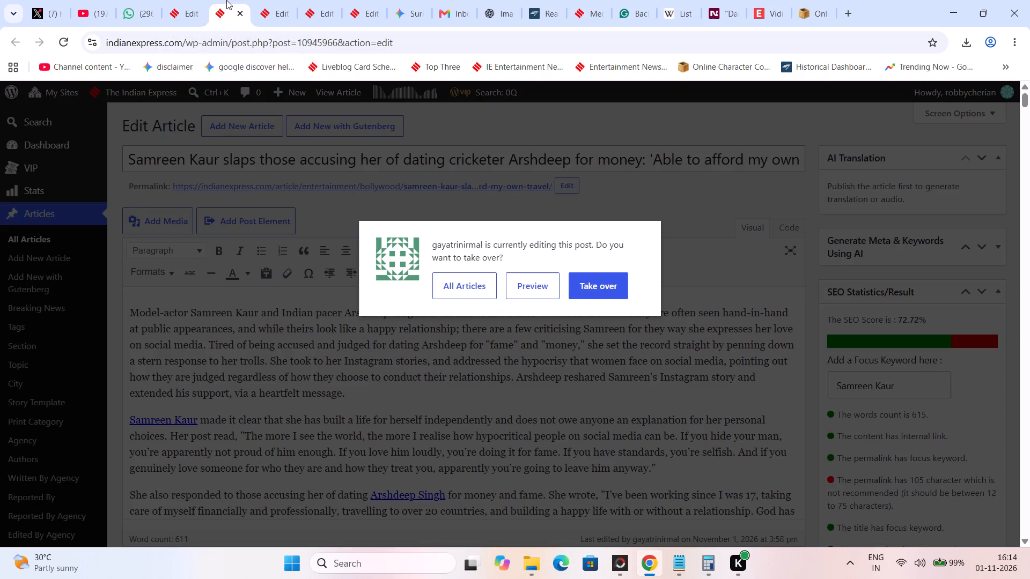
click(193, 1)
click(225, 0)
right_click(227, 0)
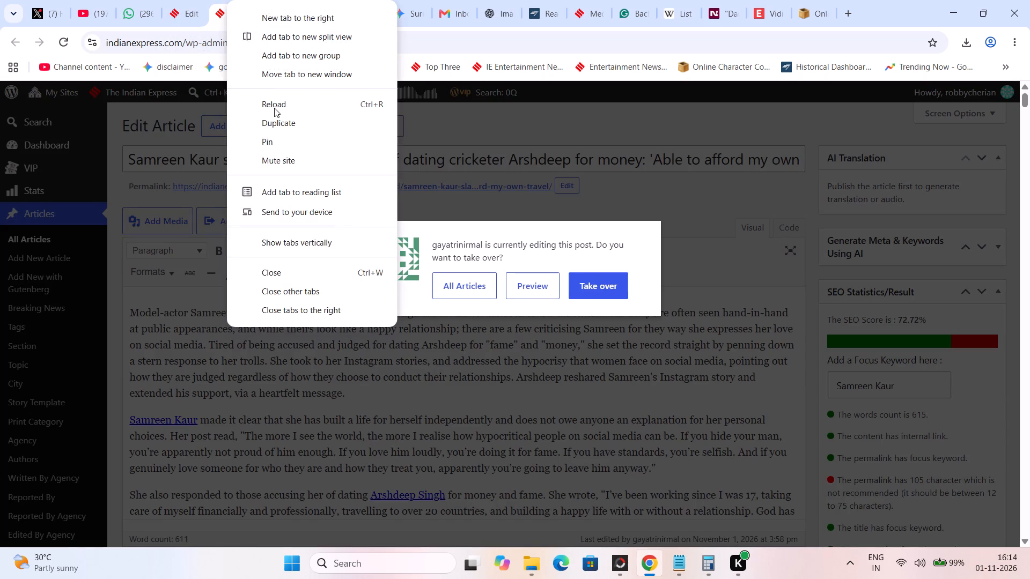
click(274, 108)
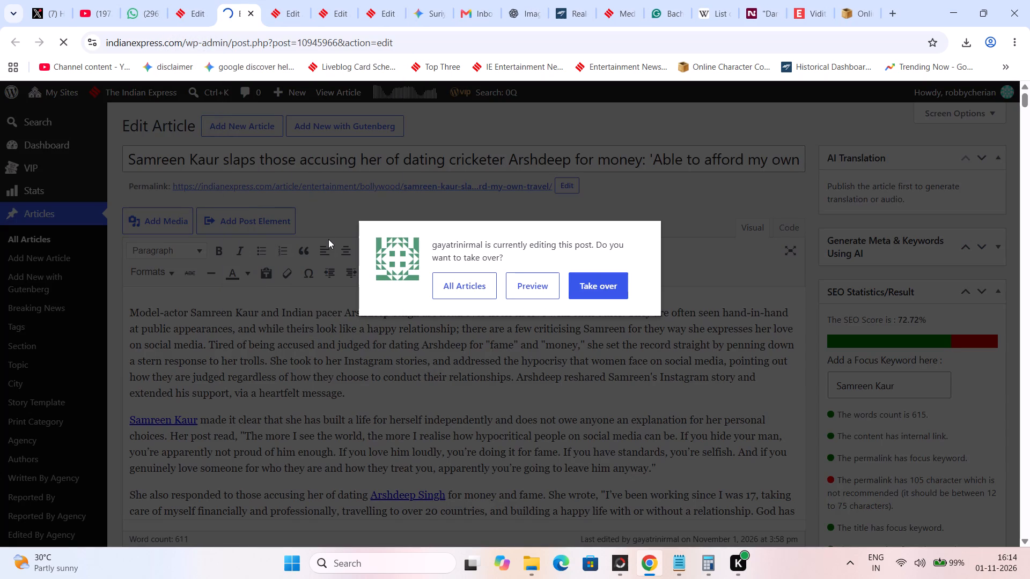